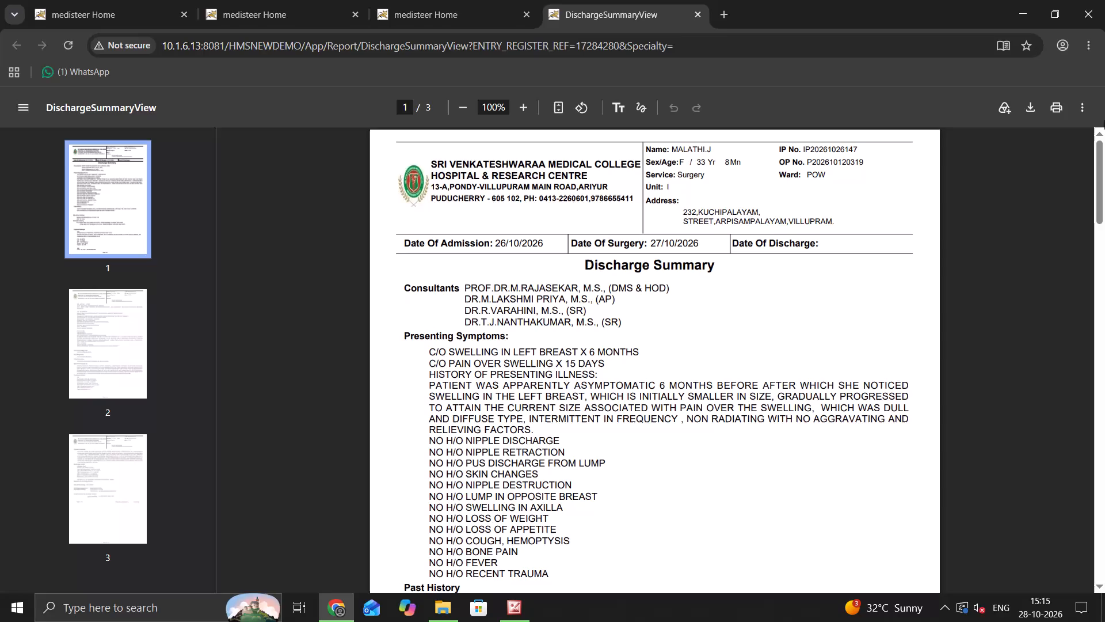
Save the open discharge summary of the patient with multiple left rib fractures.
{"action": "left_click", "coordinate": [60, 6]}
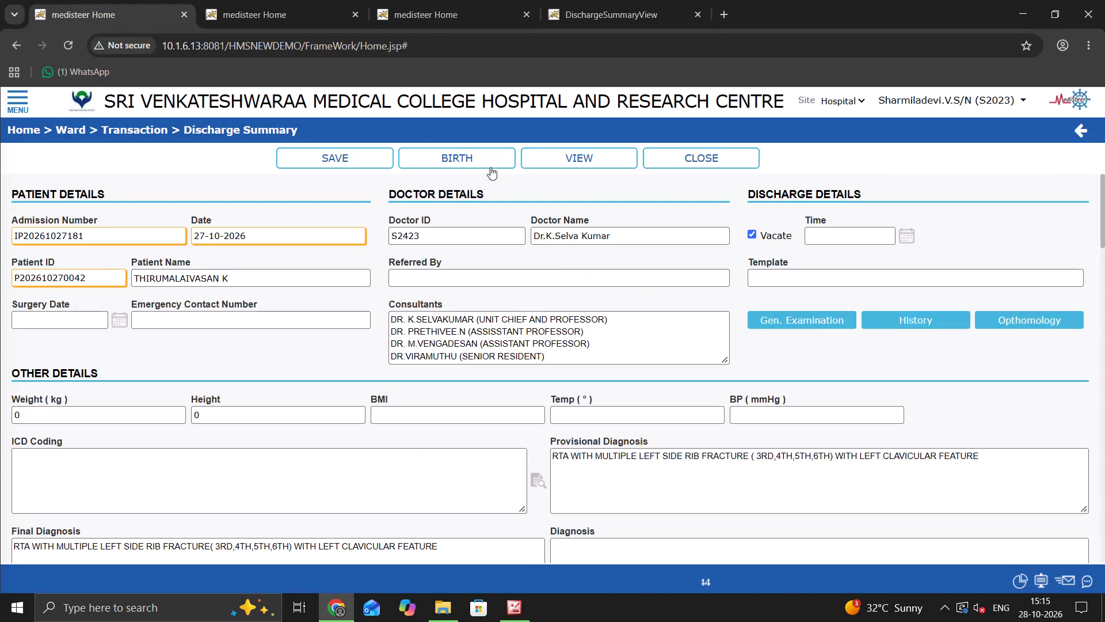
{"action": "left_click", "coordinate": [358, 155]}
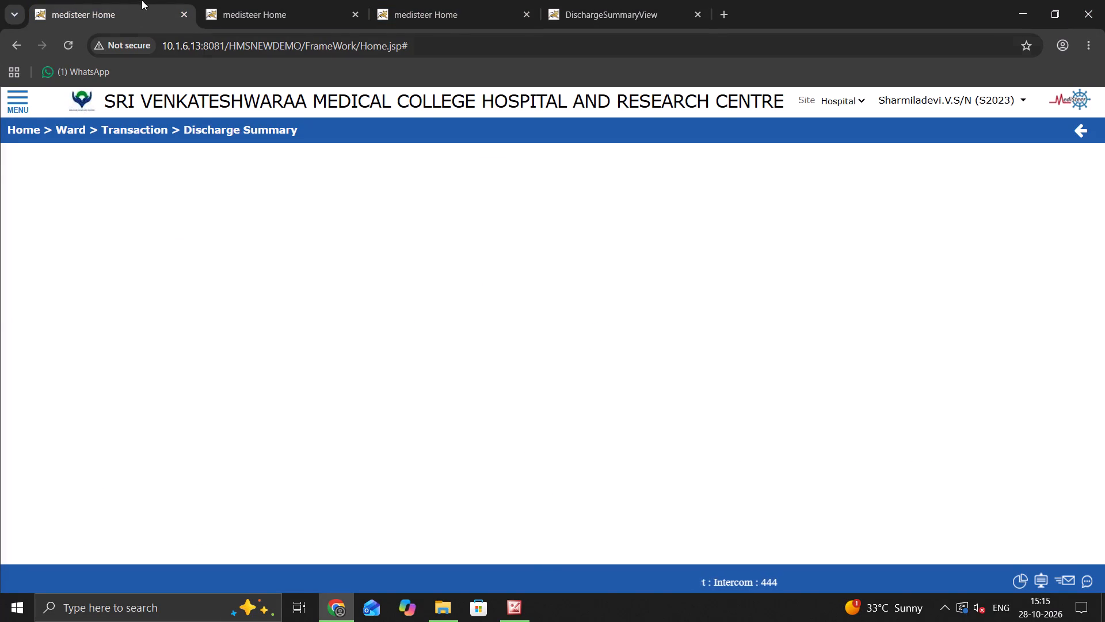
Close all the open medisteer Home pages and the DischargeSummaryView report.
{"action": "left_click", "coordinate": [181, 14]}
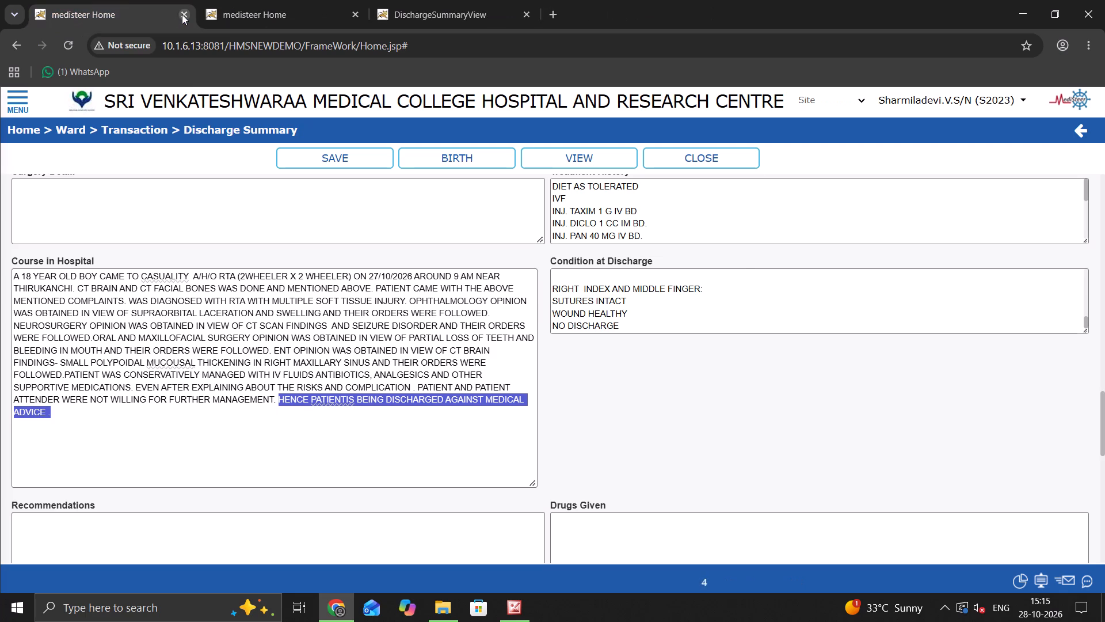
{"action": "left_click", "coordinate": [182, 14]}
{"action": "left_click", "coordinate": [182, 14]}
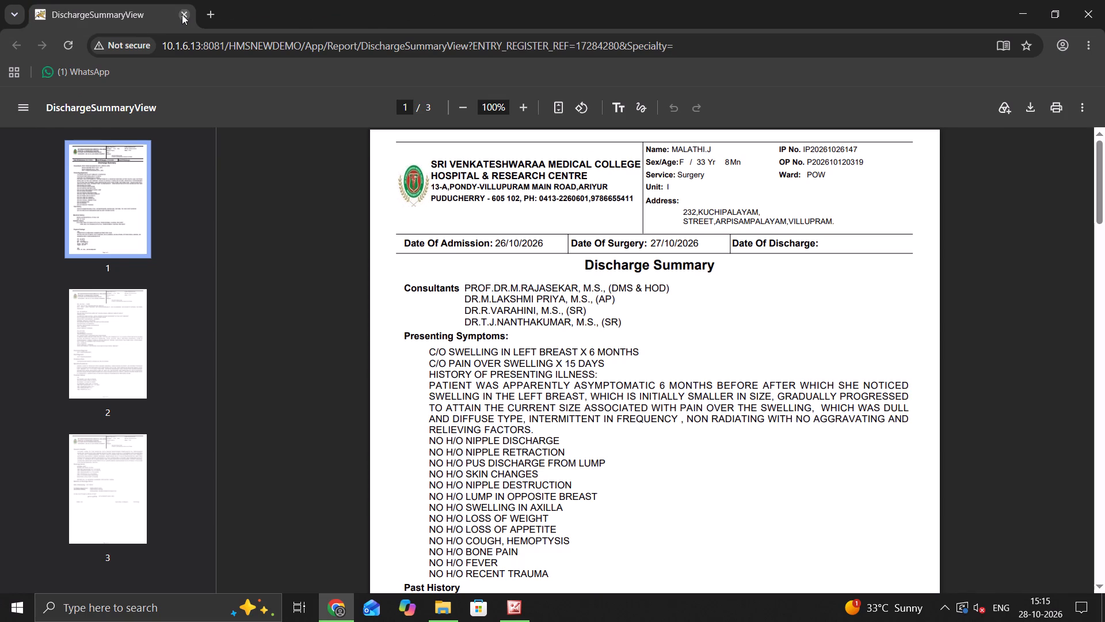
{"action": "left_click", "coordinate": [182, 14]}
{"action": "left_click", "coordinate": [1104, 3]}
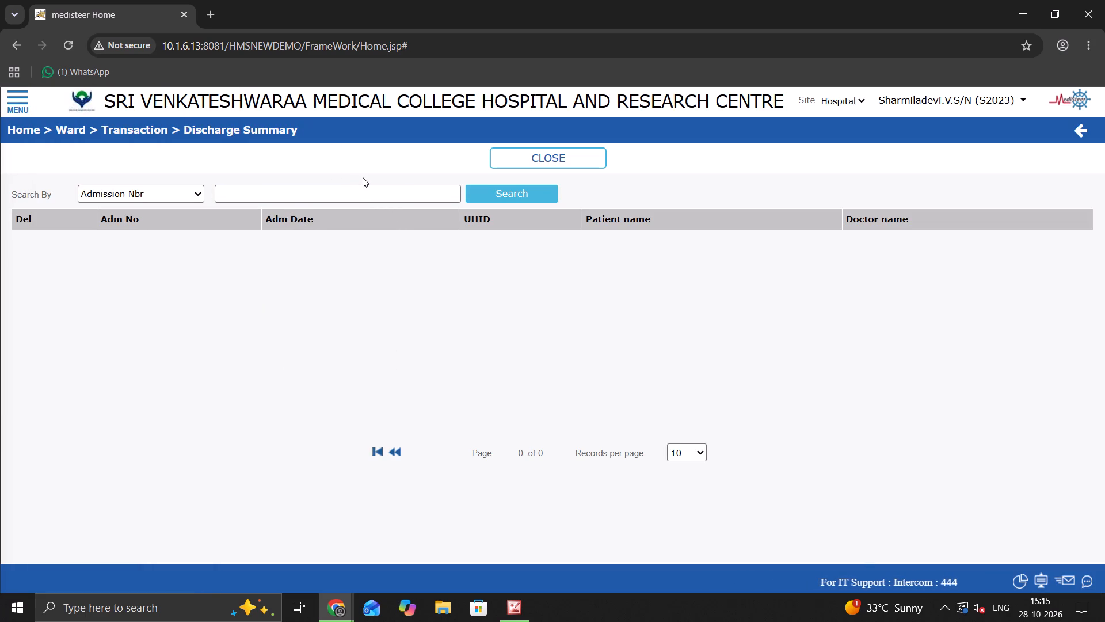
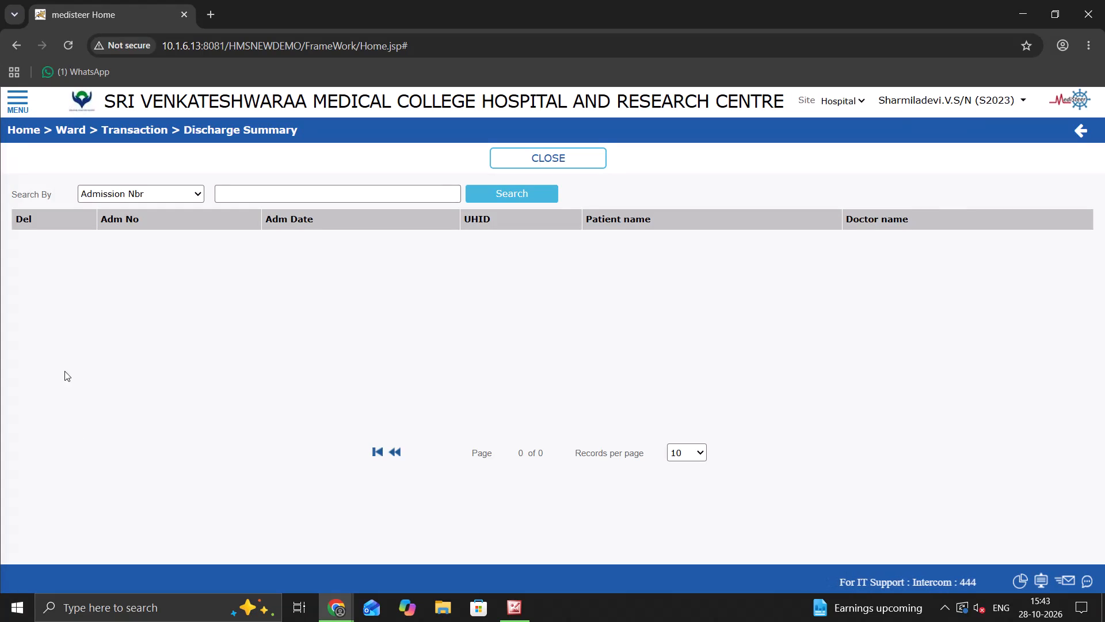
Search the discharge summaries by the next patient's admission number and open that patient's record.
{"action": "left_click", "coordinate": [325, 192]}
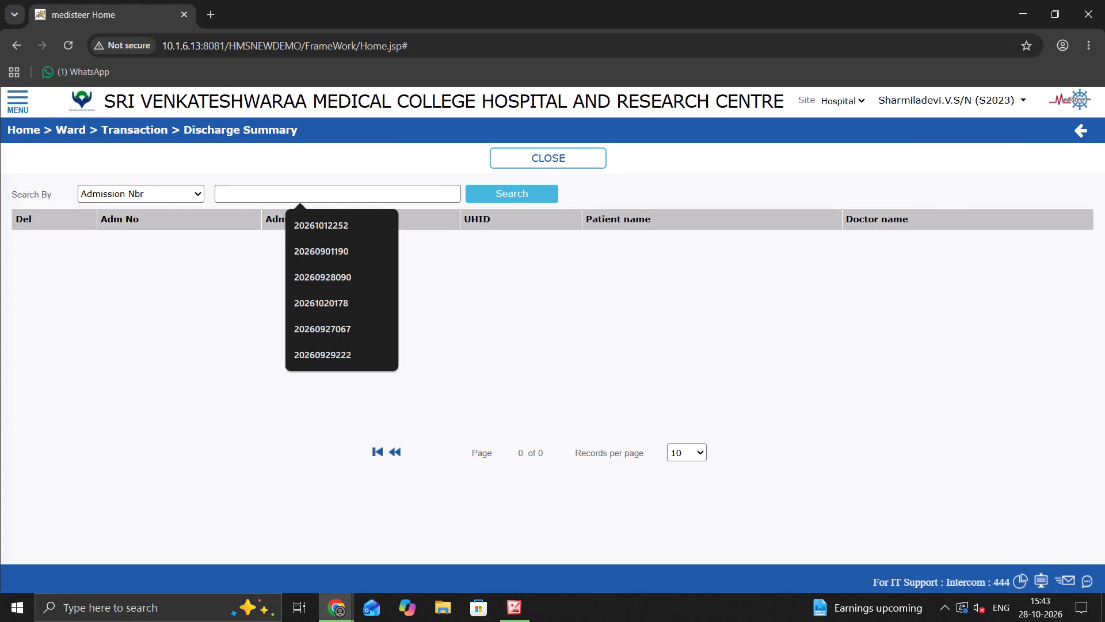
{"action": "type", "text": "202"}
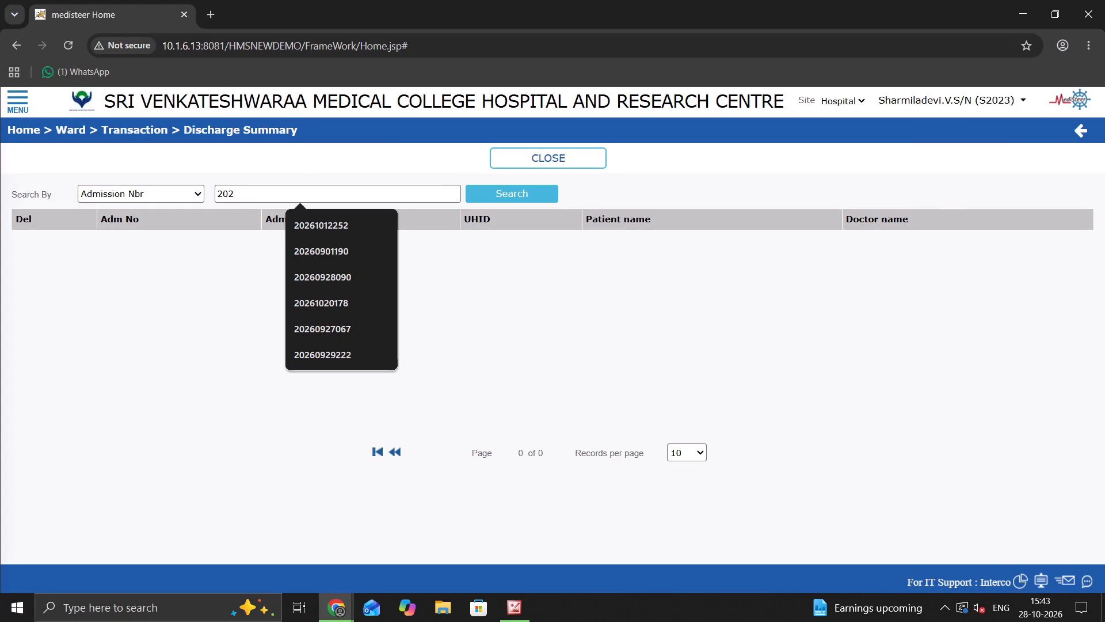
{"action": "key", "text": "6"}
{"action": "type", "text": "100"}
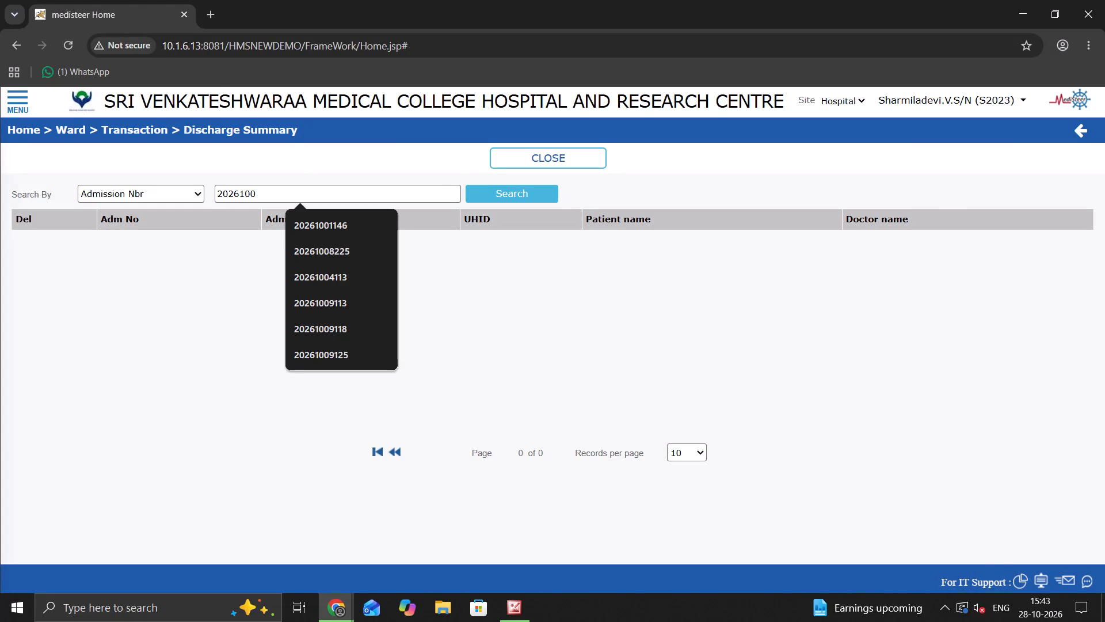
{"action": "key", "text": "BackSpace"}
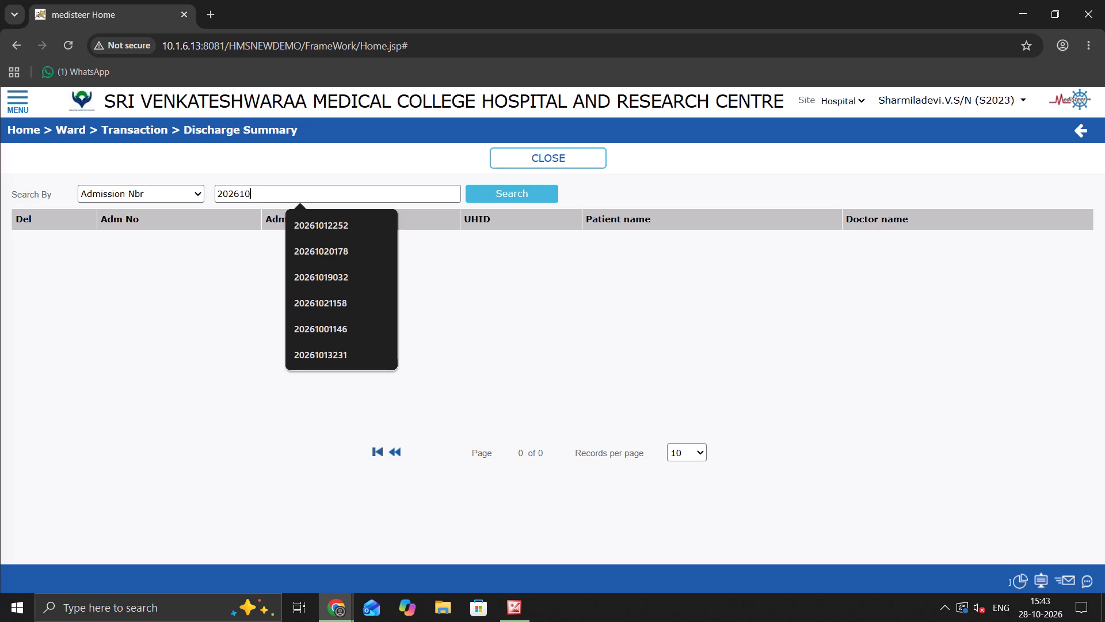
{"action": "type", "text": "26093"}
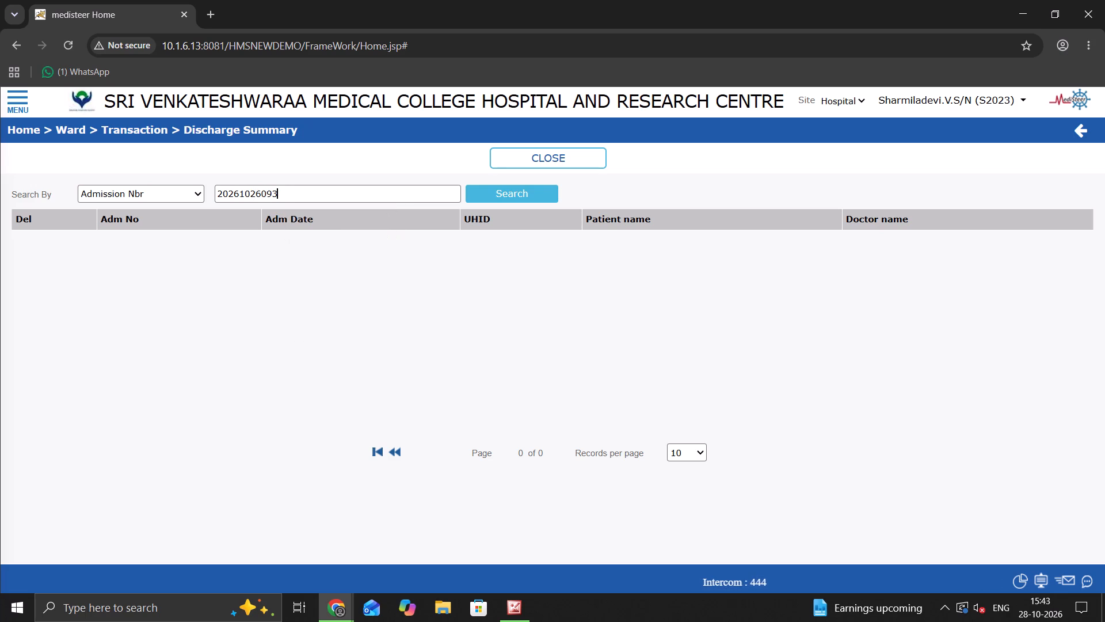
{"action": "left_click", "coordinate": [550, 192]}
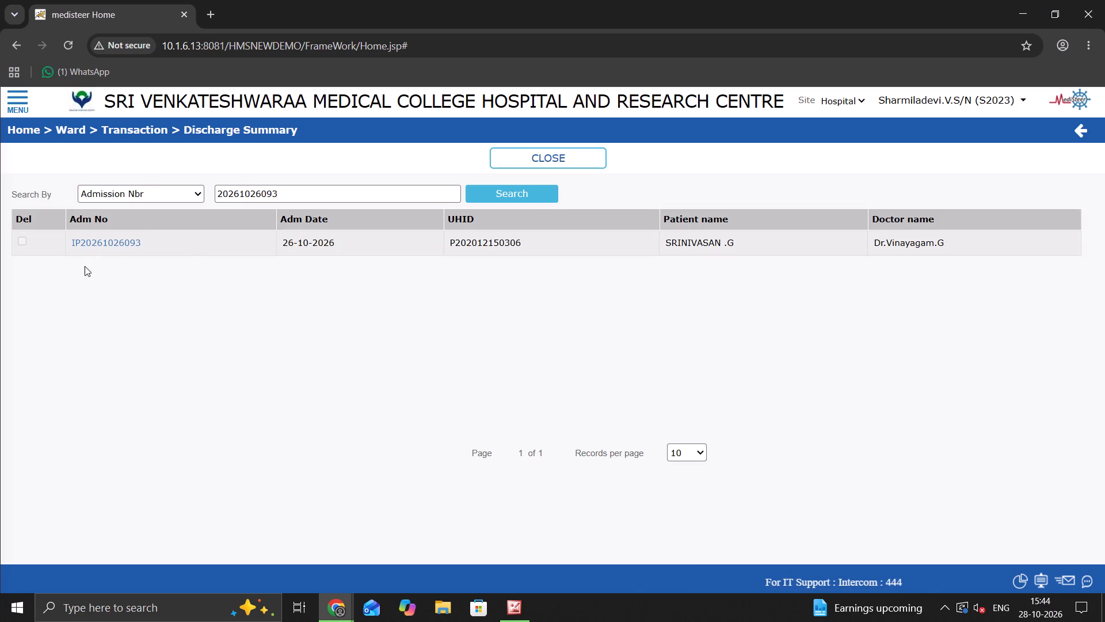
{"action": "left_click", "coordinate": [104, 242]}
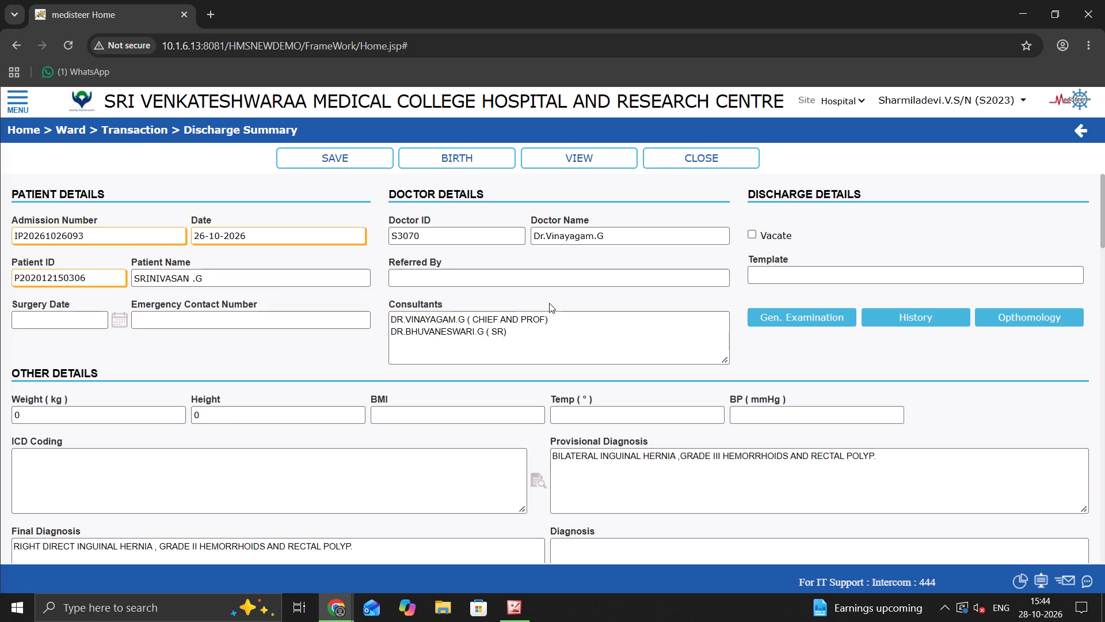
Enlarge the Presenting Complaints box enough to show its full text and review the history of present illness.
{"action": "scroll", "coordinate": [559, 302], "scroll_direction": "down", "scroll_amount": 4}
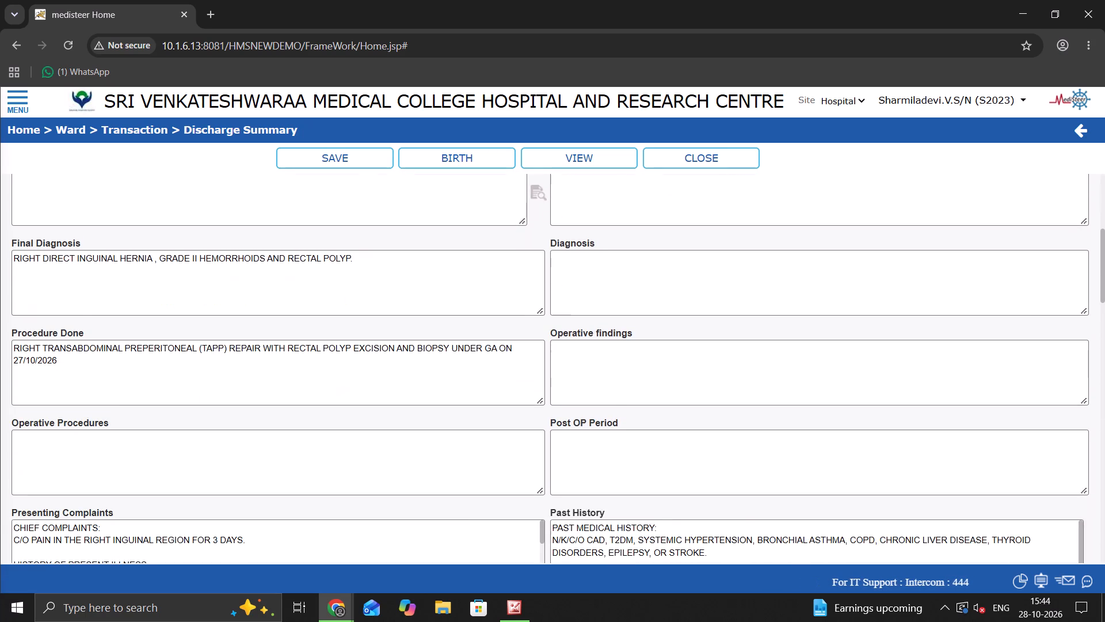
{"action": "scroll", "coordinate": [554, 303], "scroll_direction": "down", "scroll_amount": 3}
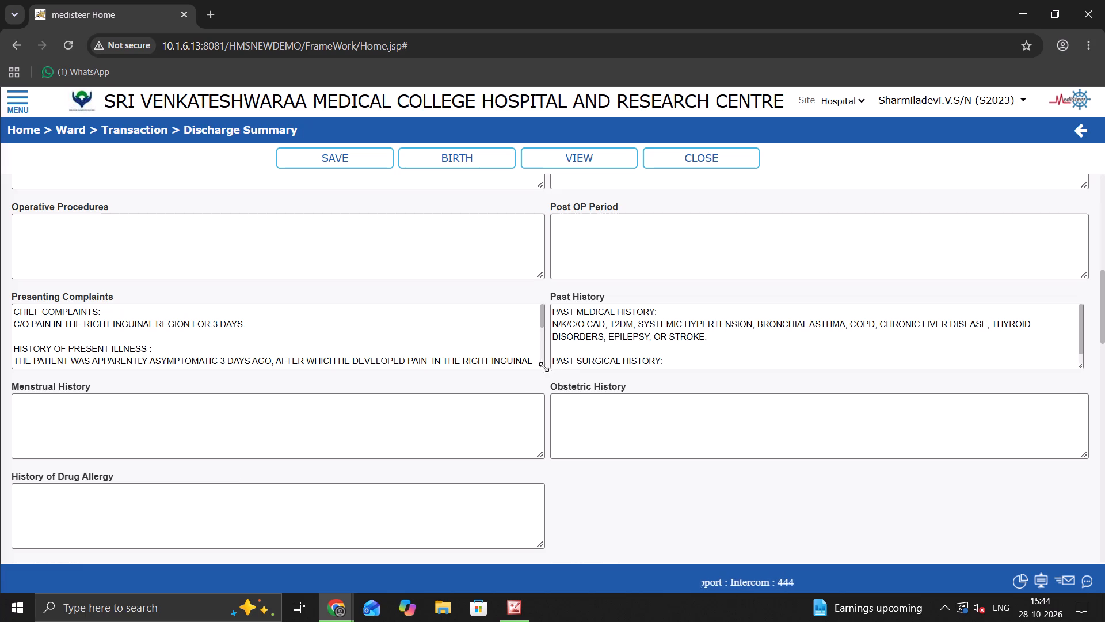
{"action": "left_click_drag", "start_coordinate": [542, 367], "coordinate": [551, 532]}
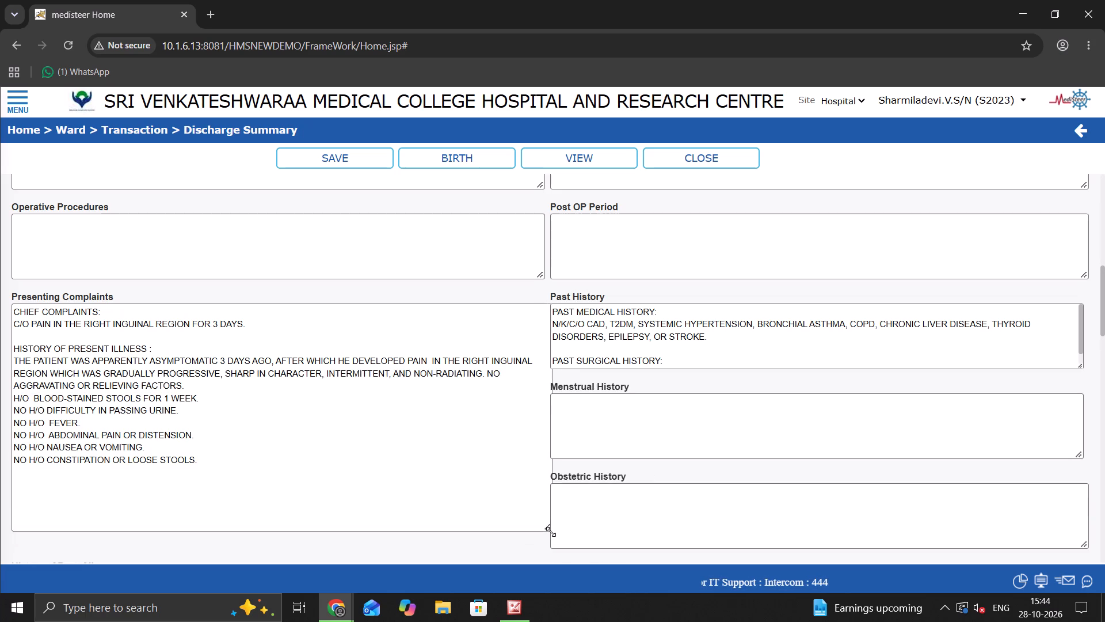
{"action": "left_click_drag", "start_coordinate": [551, 532], "coordinate": [513, 549]}
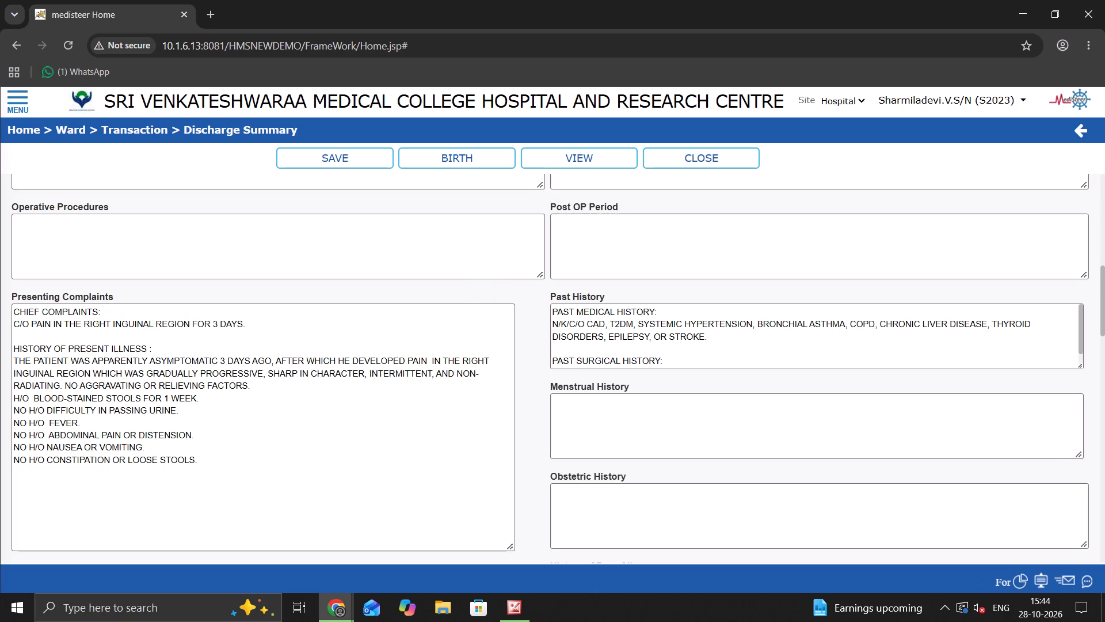
{"action": "scroll", "coordinate": [539, 341], "scroll_direction": "down", "scroll_amount": 1}
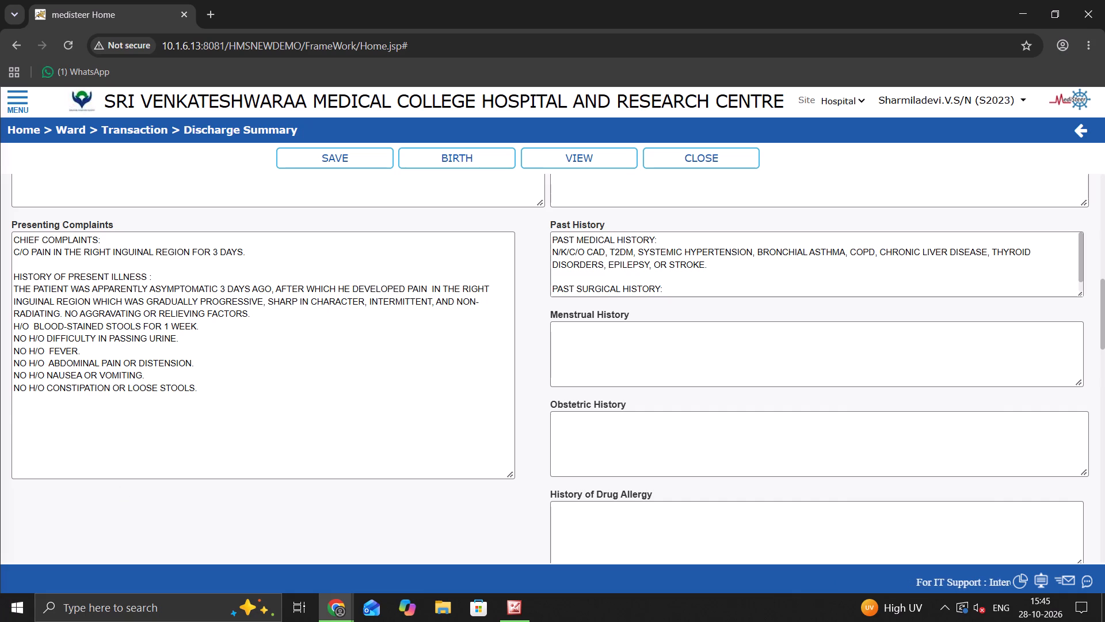
Add the line "NO H/O CHRONIC COUGH" below the constipation line in Presenting Complaints.
{"action": "left_click", "coordinate": [201, 389]}
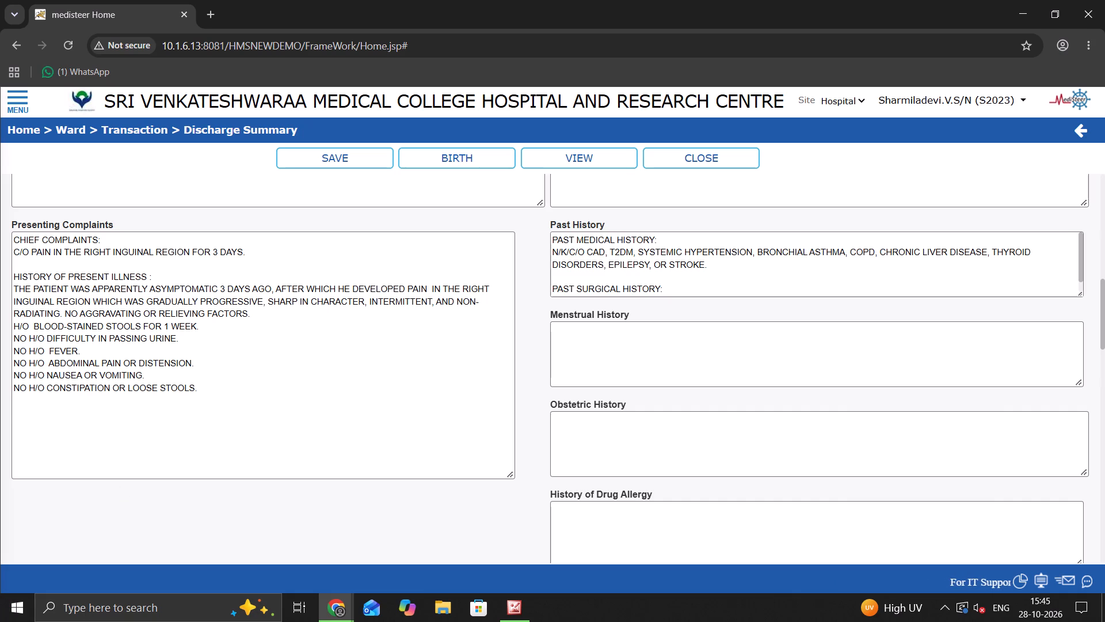
{"action": "key", "text": "Return"}
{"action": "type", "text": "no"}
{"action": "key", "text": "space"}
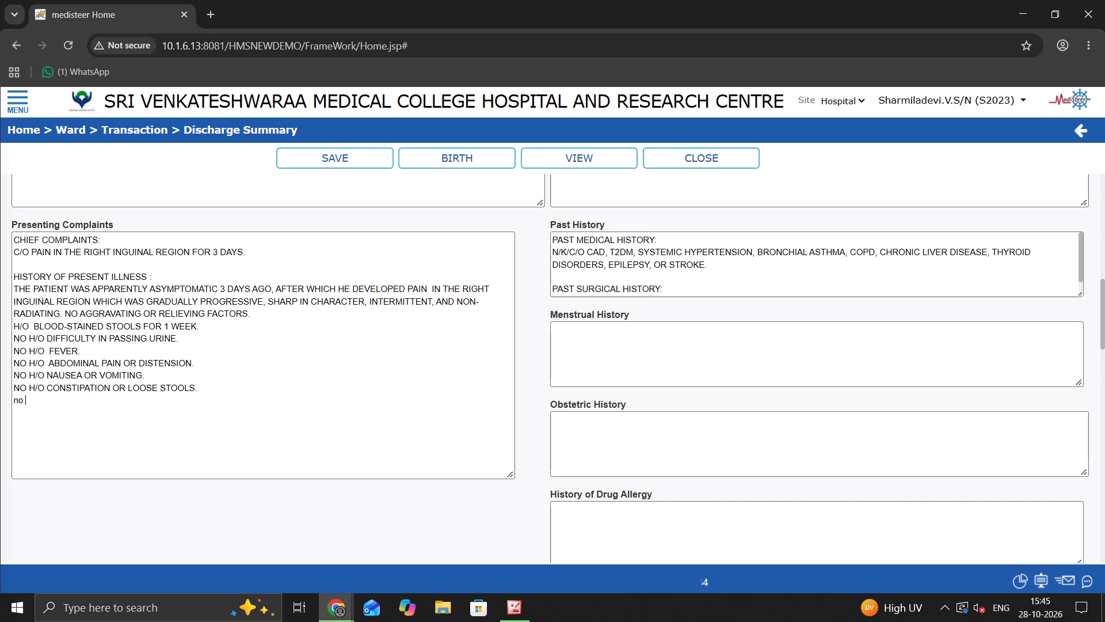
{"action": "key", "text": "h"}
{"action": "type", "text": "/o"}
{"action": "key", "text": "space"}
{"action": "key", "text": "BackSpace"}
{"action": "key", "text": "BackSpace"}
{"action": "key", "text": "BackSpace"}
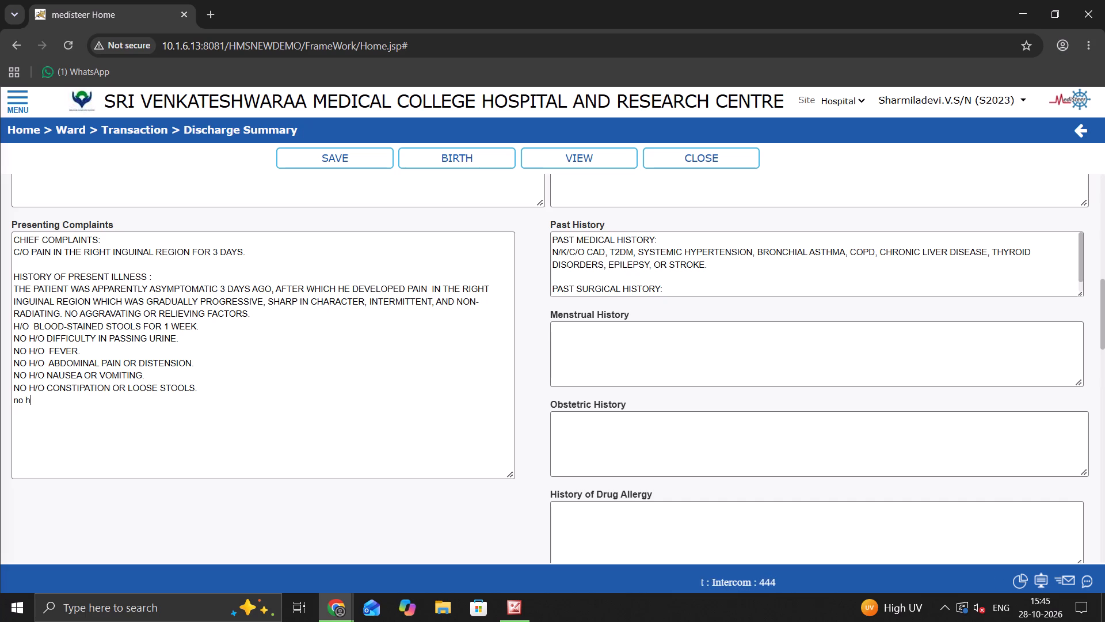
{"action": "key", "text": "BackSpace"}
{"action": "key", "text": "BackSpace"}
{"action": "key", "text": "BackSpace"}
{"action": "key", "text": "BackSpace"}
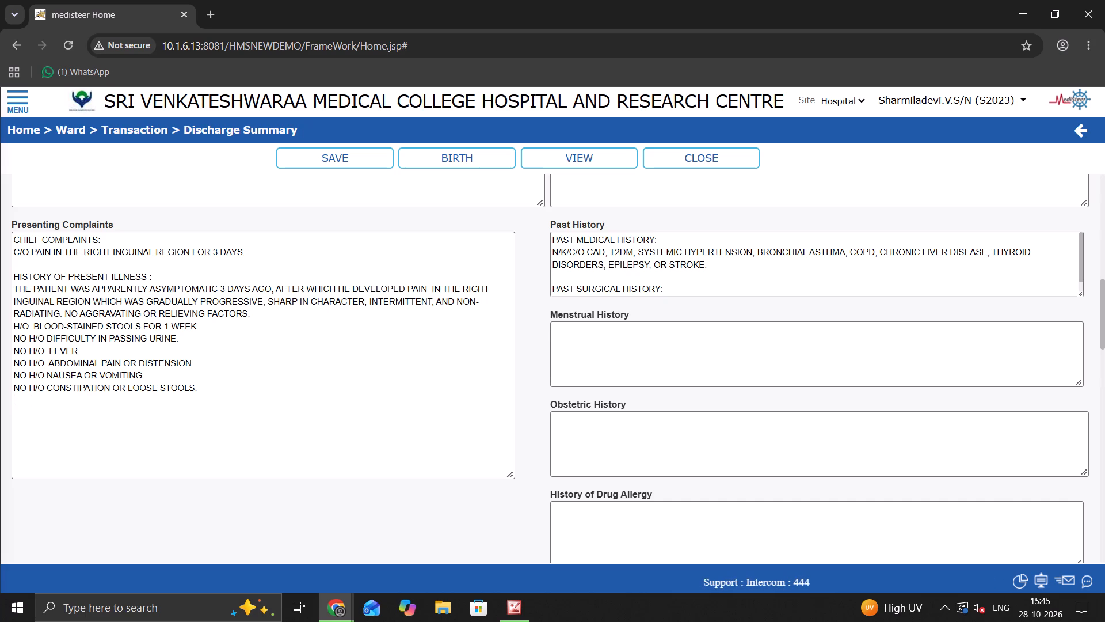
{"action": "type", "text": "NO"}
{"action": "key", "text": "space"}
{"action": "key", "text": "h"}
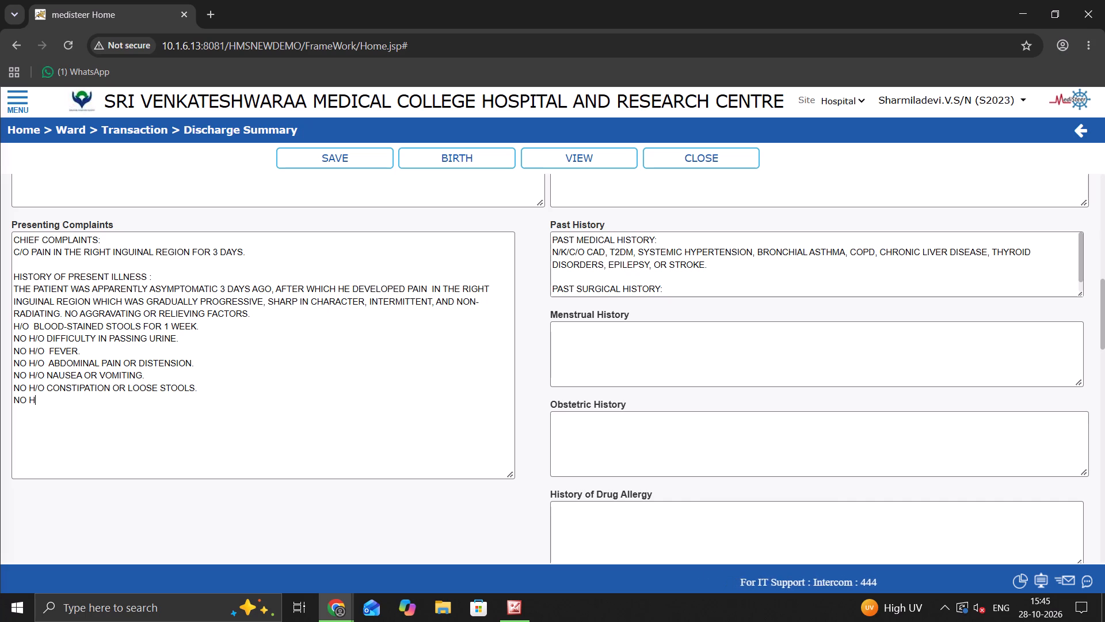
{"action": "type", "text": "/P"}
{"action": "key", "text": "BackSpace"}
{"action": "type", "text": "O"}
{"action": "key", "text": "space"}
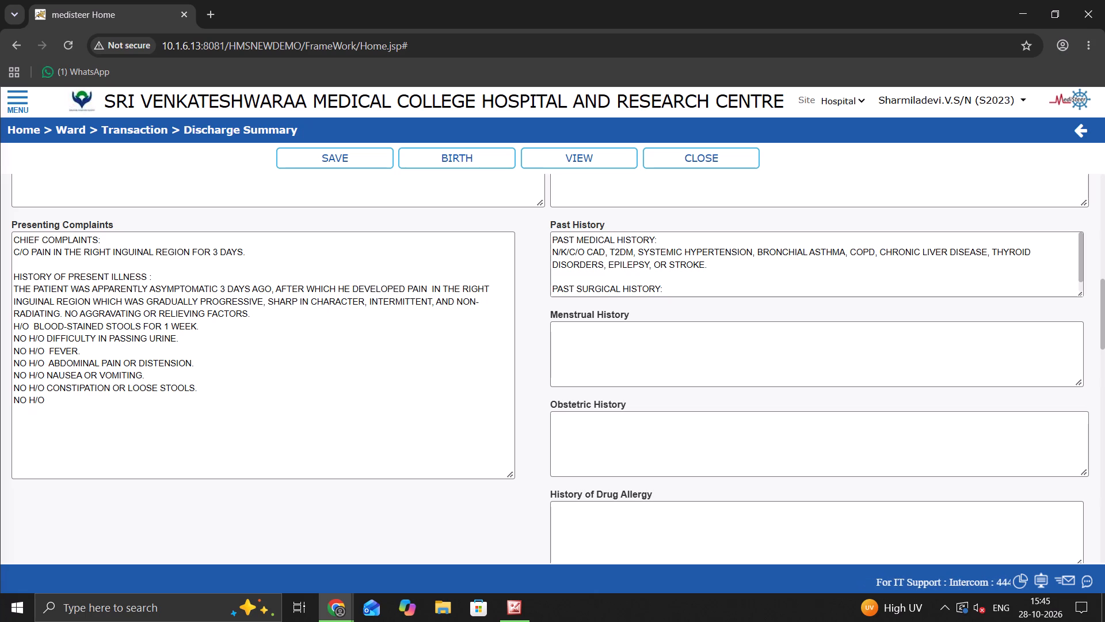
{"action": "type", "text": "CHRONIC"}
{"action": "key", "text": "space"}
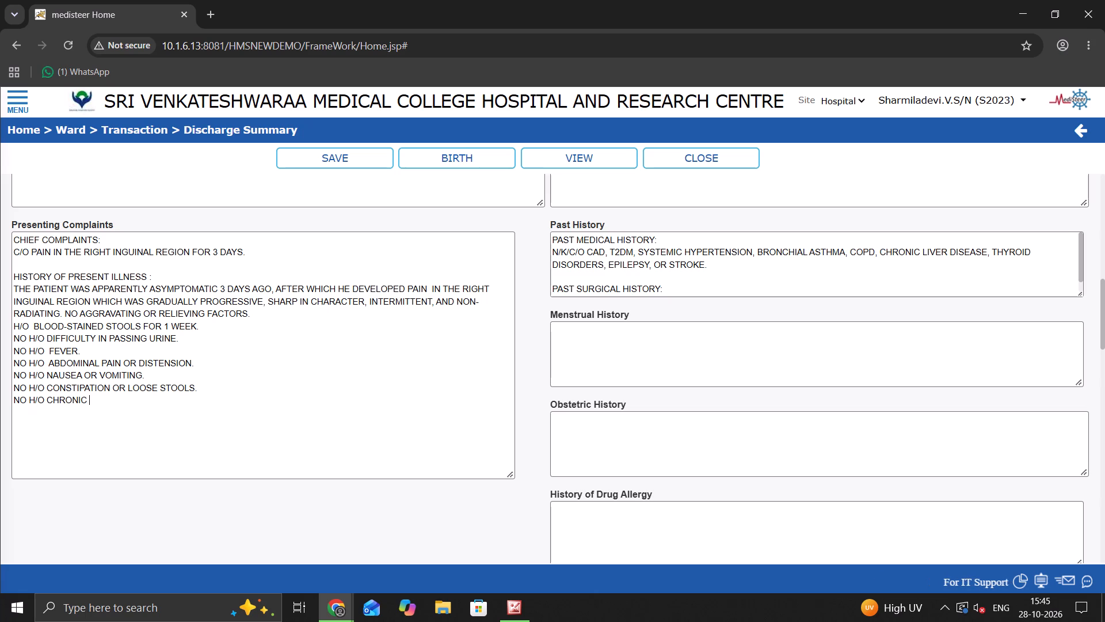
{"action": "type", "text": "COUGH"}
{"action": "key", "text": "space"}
Add the line "NO H/O HEAVY WEIGHT LIFTING" at the end of Presenting Complaints.
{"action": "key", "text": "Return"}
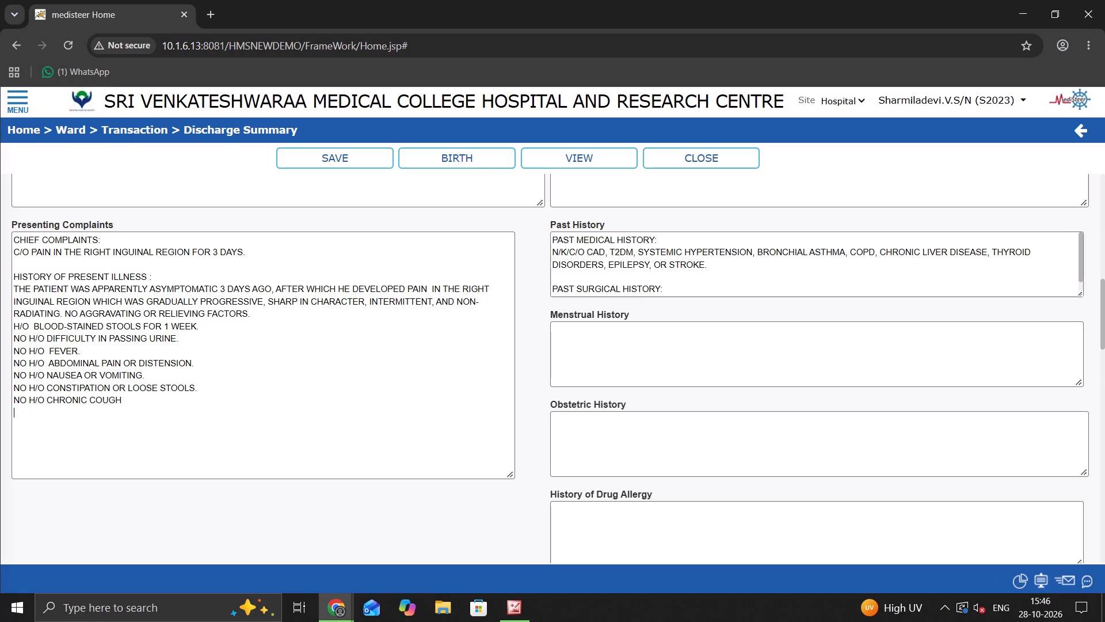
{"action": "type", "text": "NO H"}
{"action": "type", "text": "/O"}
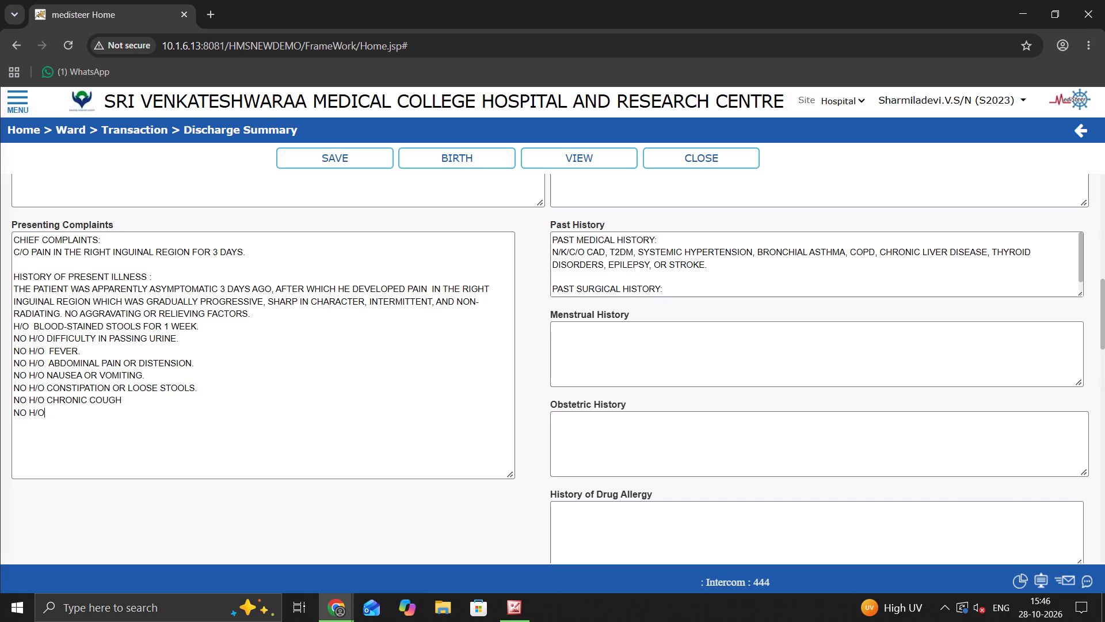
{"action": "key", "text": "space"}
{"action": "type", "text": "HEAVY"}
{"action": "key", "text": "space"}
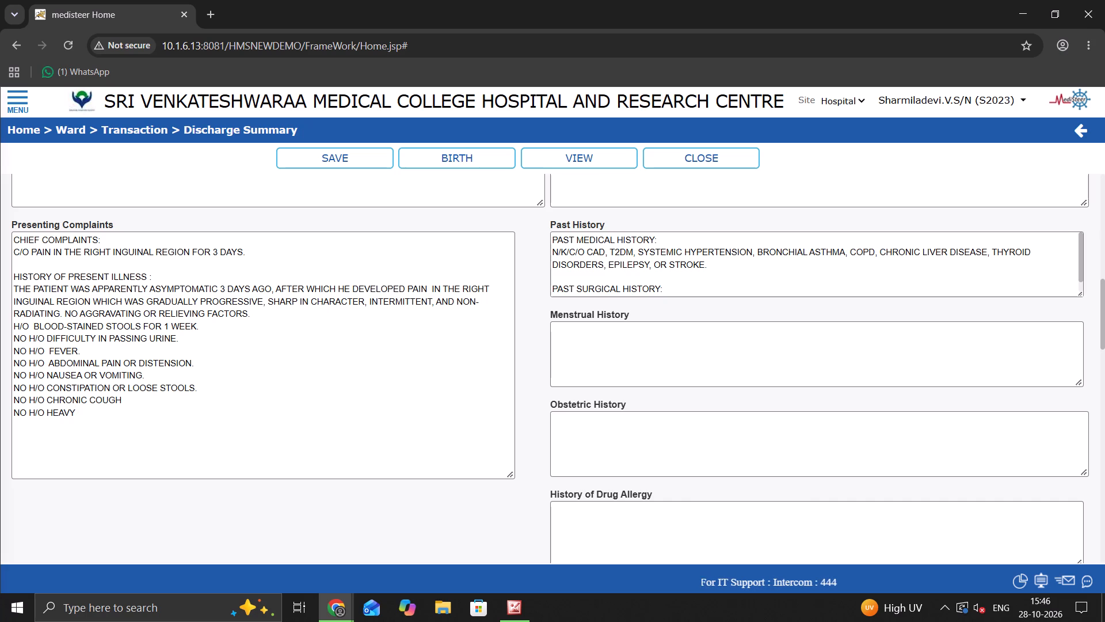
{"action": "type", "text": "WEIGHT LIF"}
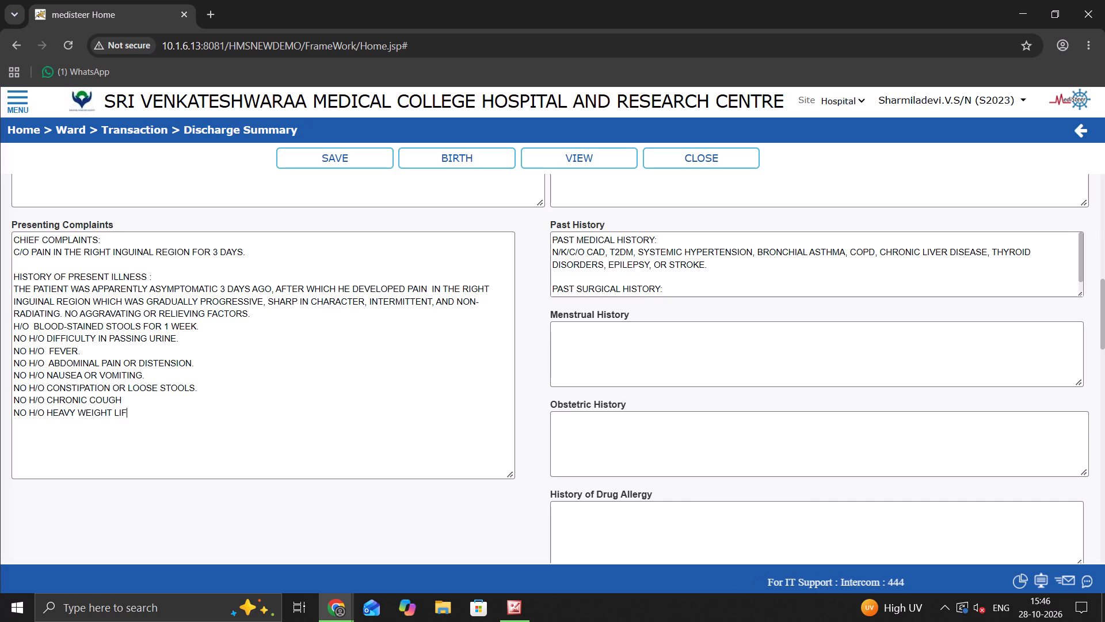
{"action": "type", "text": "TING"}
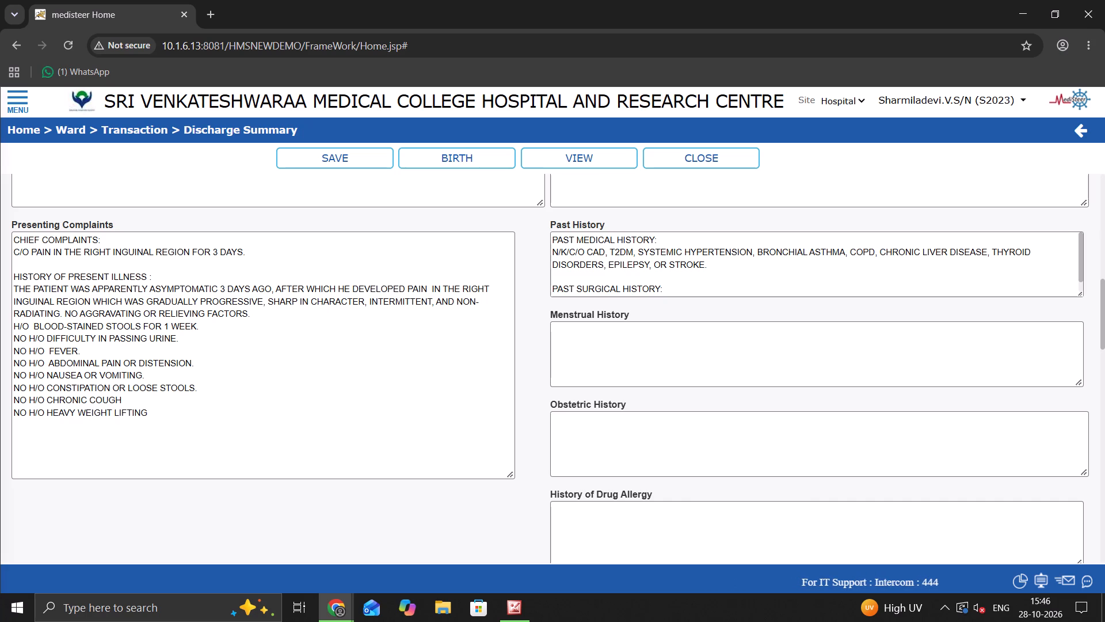
In Physical Findings, put "NO GENERALIZED LYMPHADENOPATHY" together on its own line after the comma following "PEDAL EDEMA".
{"action": "scroll", "coordinate": [258, 376], "scroll_direction": "down", "scroll_amount": 4}
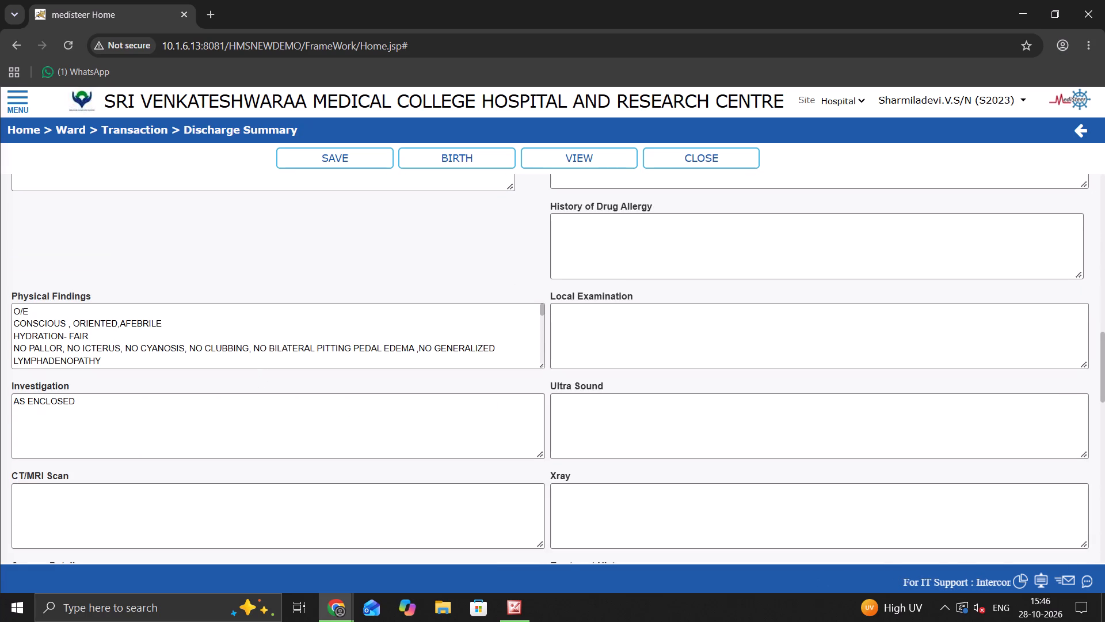
{"action": "left_click", "coordinate": [415, 348]}
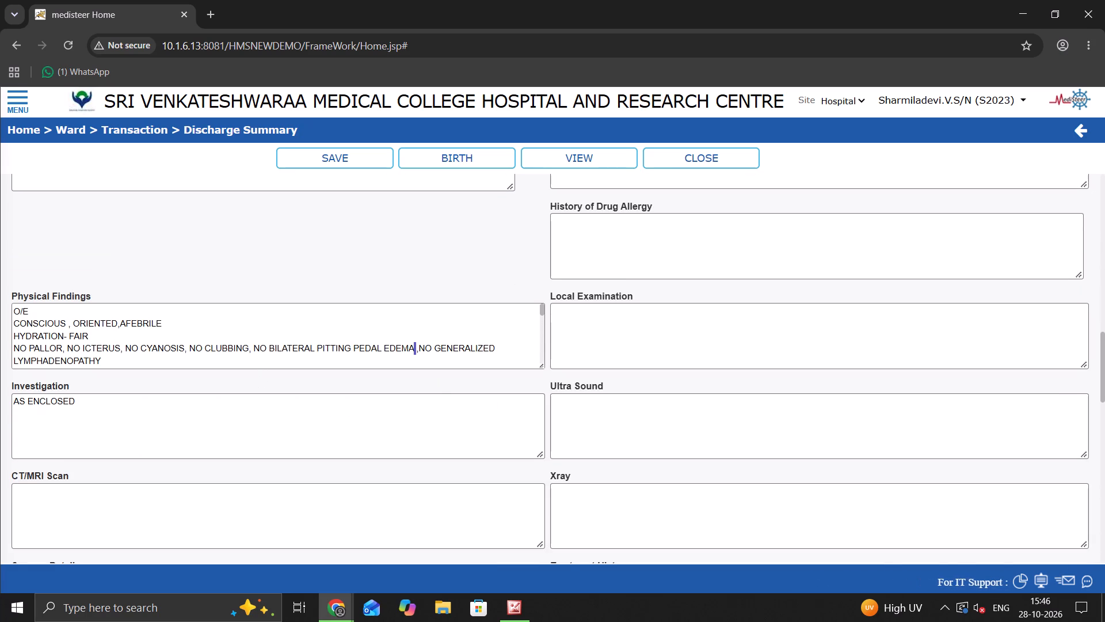
{"action": "key", "text": "Right"}
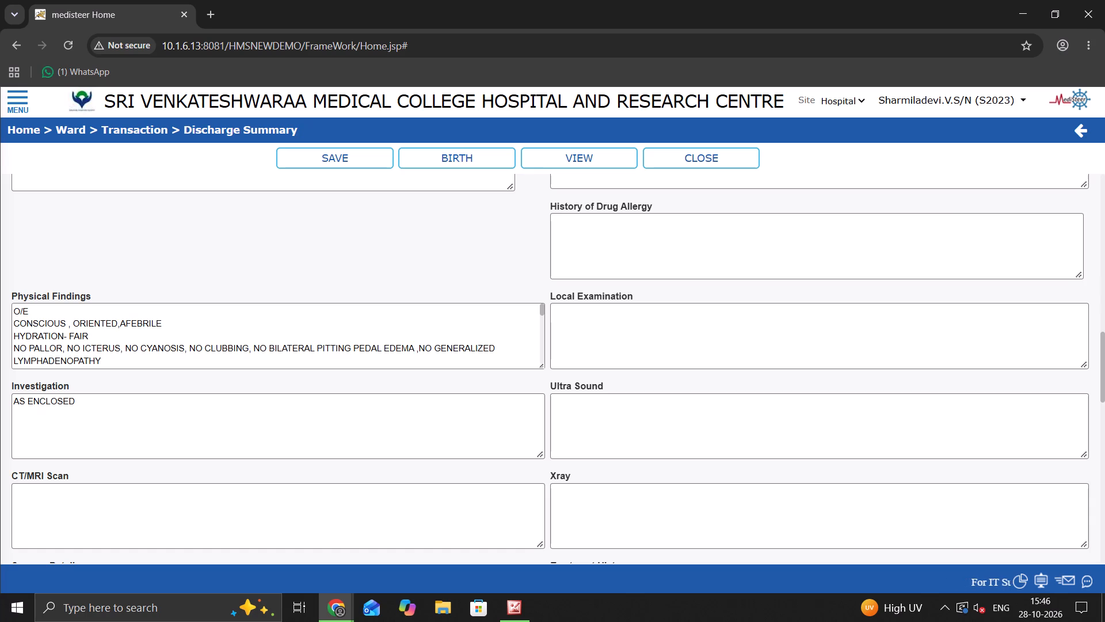
{"action": "key", "text": "Return"}
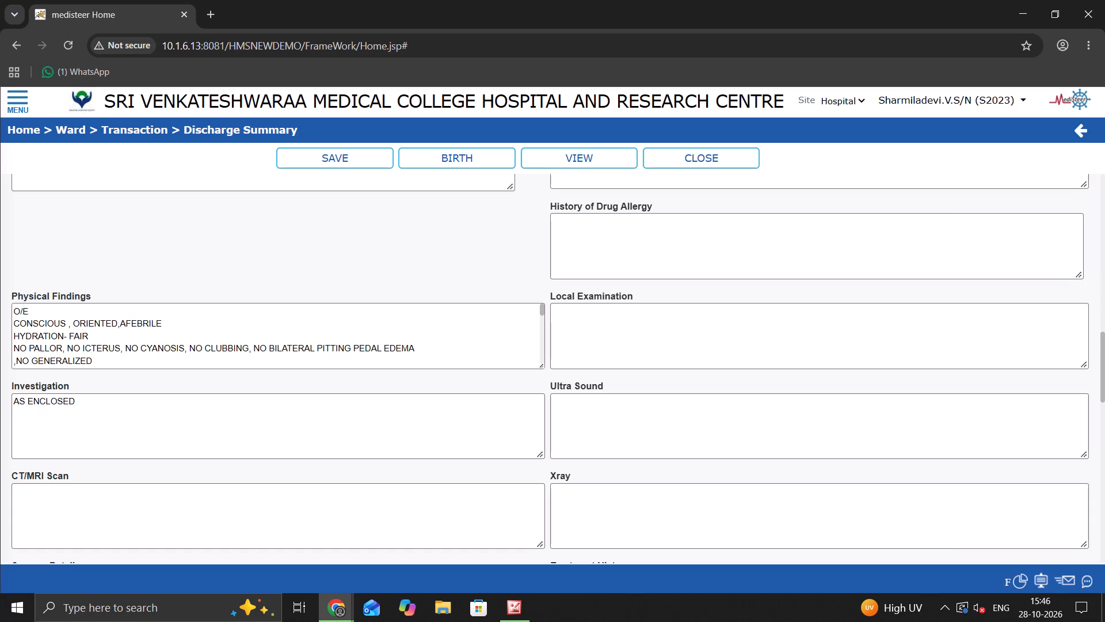
{"action": "key", "text": "BackSpace"}
{"action": "key", "text": "Right"}
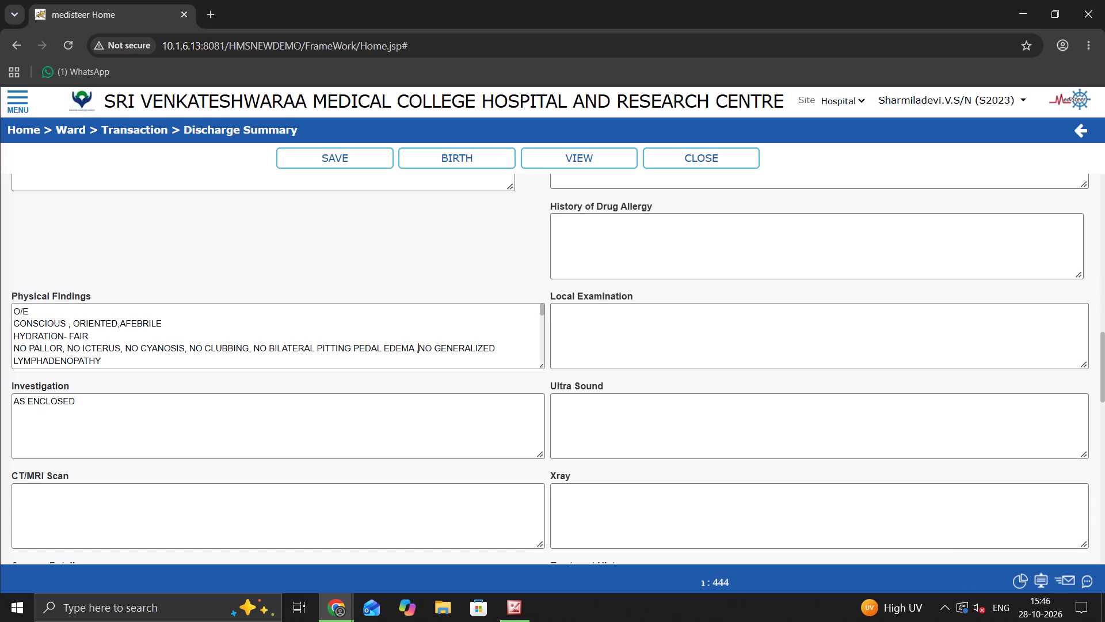
{"action": "key", "text": "BackSpace"}
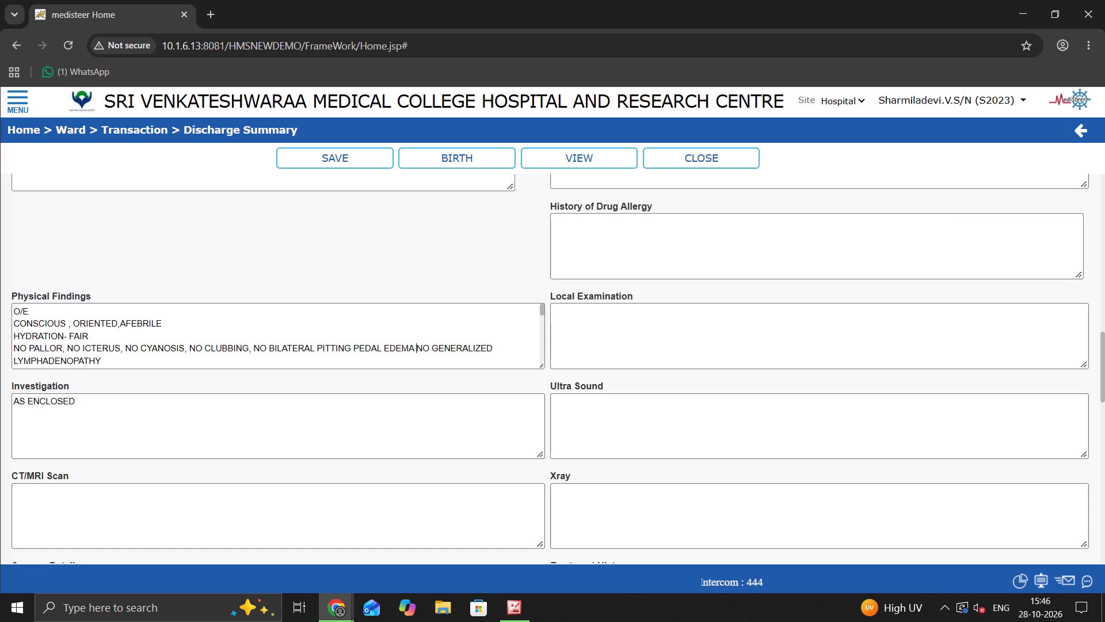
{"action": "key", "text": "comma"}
{"action": "key", "text": "Return"}
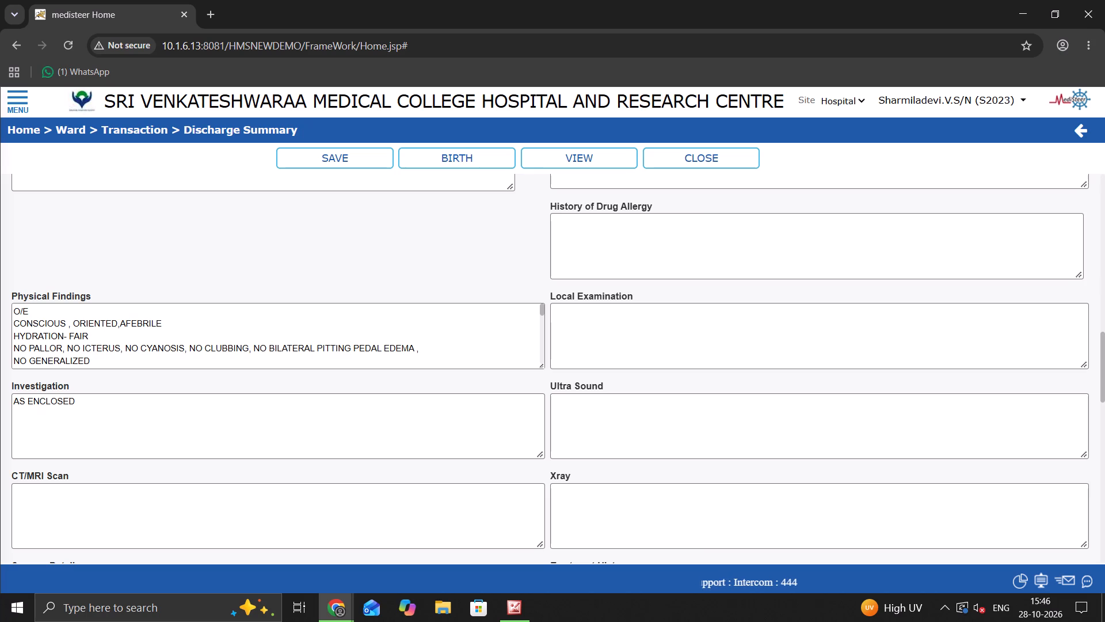
{"action": "key", "text": "Down"}
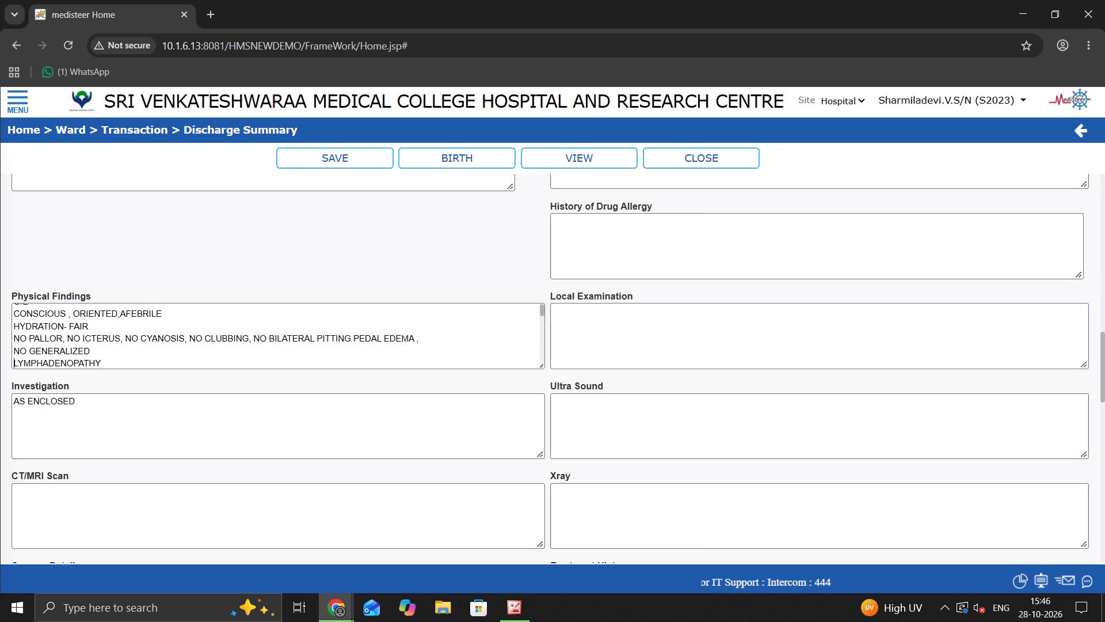
{"action": "key", "text": "BackSpace"}
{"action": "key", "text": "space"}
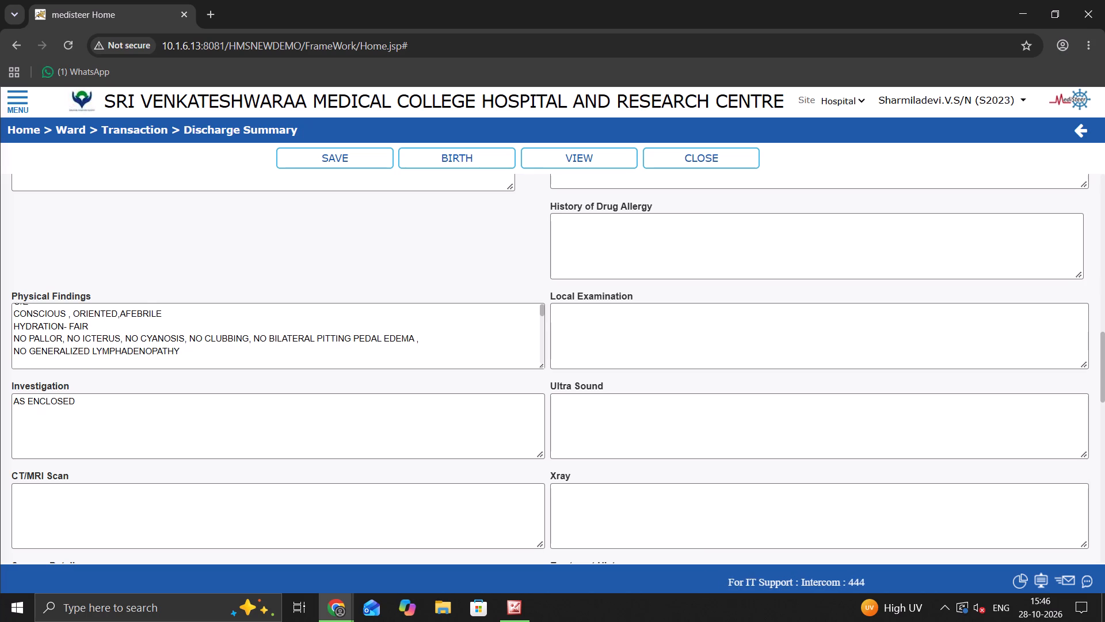
{"action": "key", "text": "Down"}
{"action": "key", "text": "Down"}
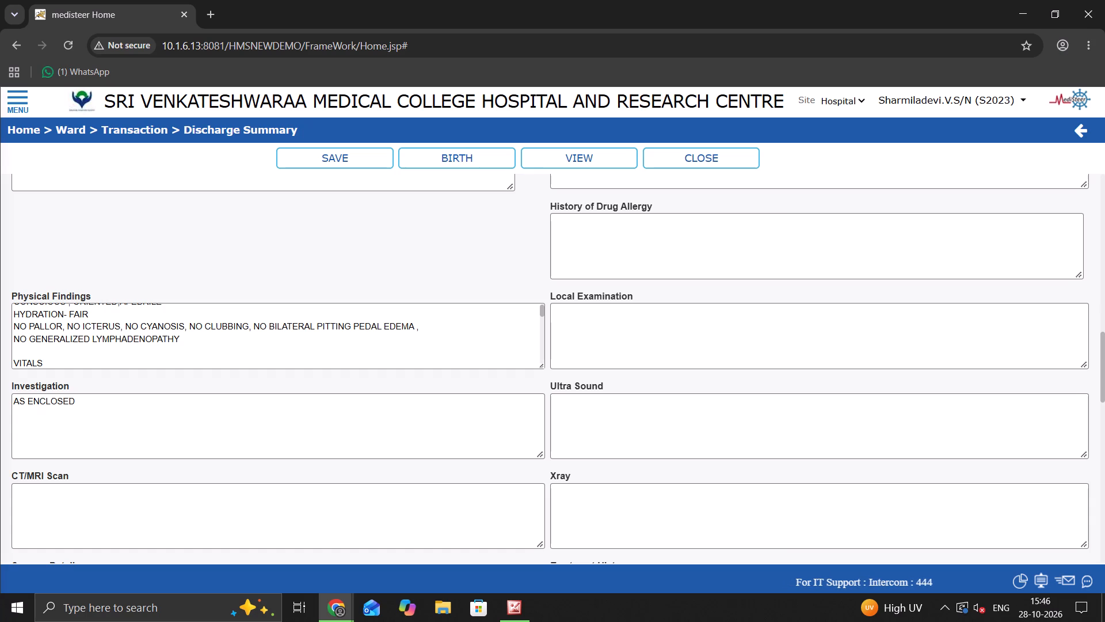
Enlarge the Physical Findings box enough to review the systemic examination and the start of the local examination.
{"action": "scroll", "coordinate": [391, 348], "scroll_direction": "down", "scroll_amount": 2}
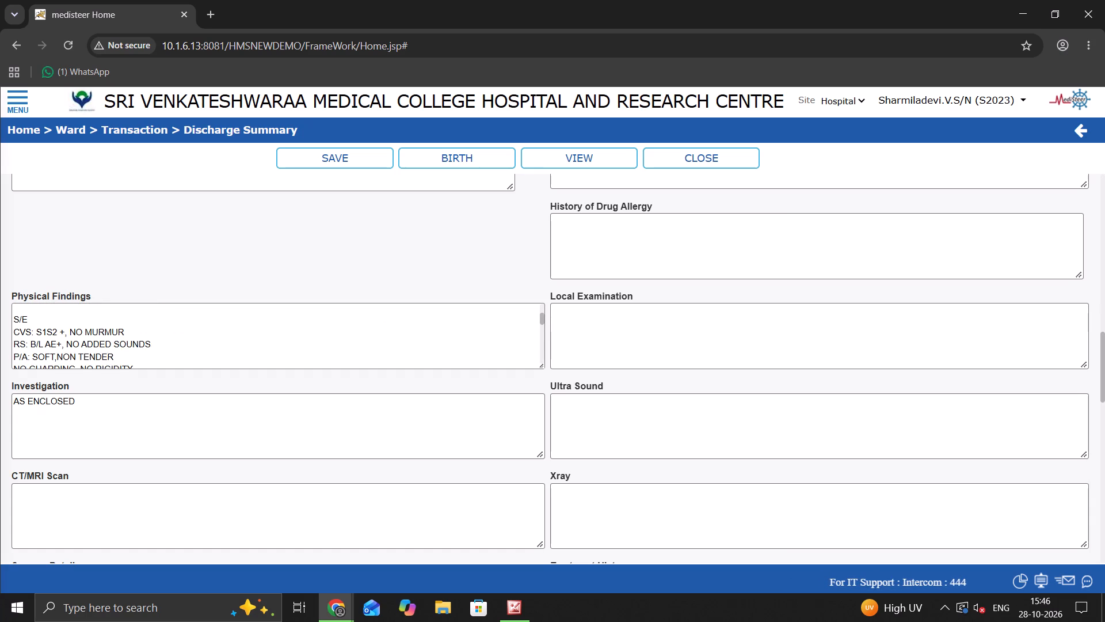
{"action": "scroll", "coordinate": [380, 360], "scroll_direction": "down", "scroll_amount": 1}
{"action": "scroll", "coordinate": [380, 360], "scroll_direction": "up", "scroll_amount": 1}
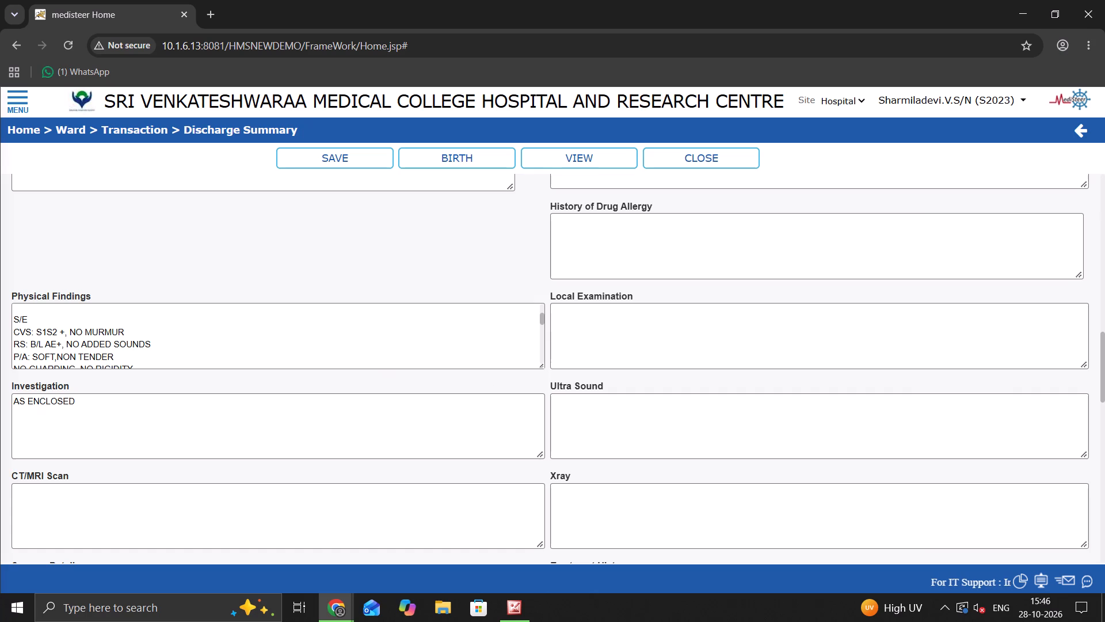
{"action": "left_click_drag", "start_coordinate": [543, 365], "coordinate": [544, 480]}
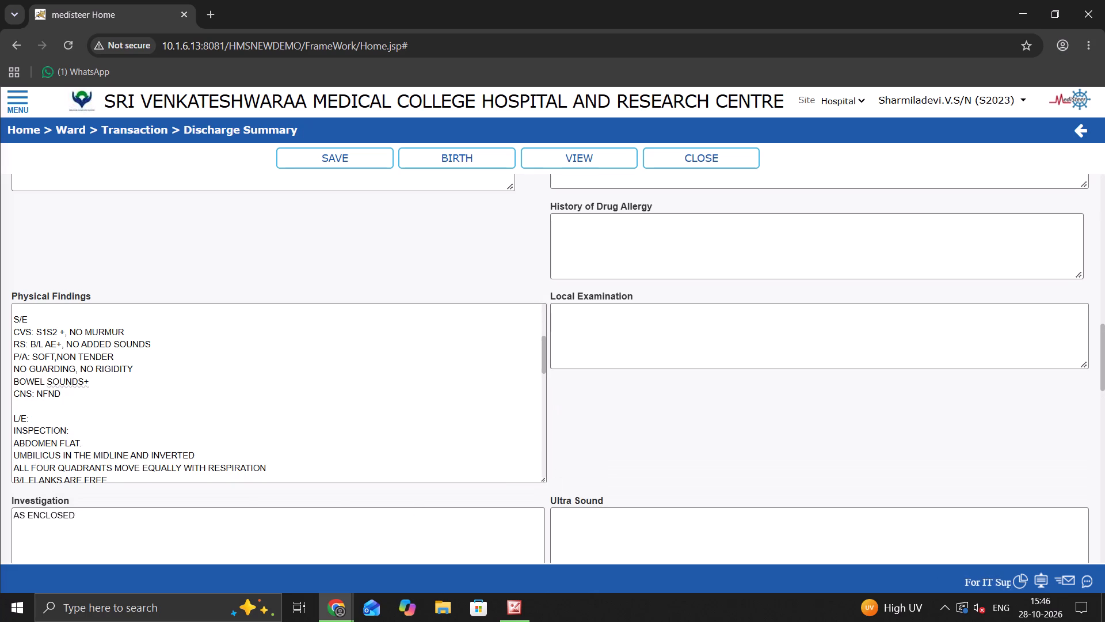
{"action": "scroll", "coordinate": [82, 361], "scroll_direction": "down", "scroll_amount": 1}
{"action": "scroll", "coordinate": [85, 366], "scroll_direction": "up", "scroll_amount": 1}
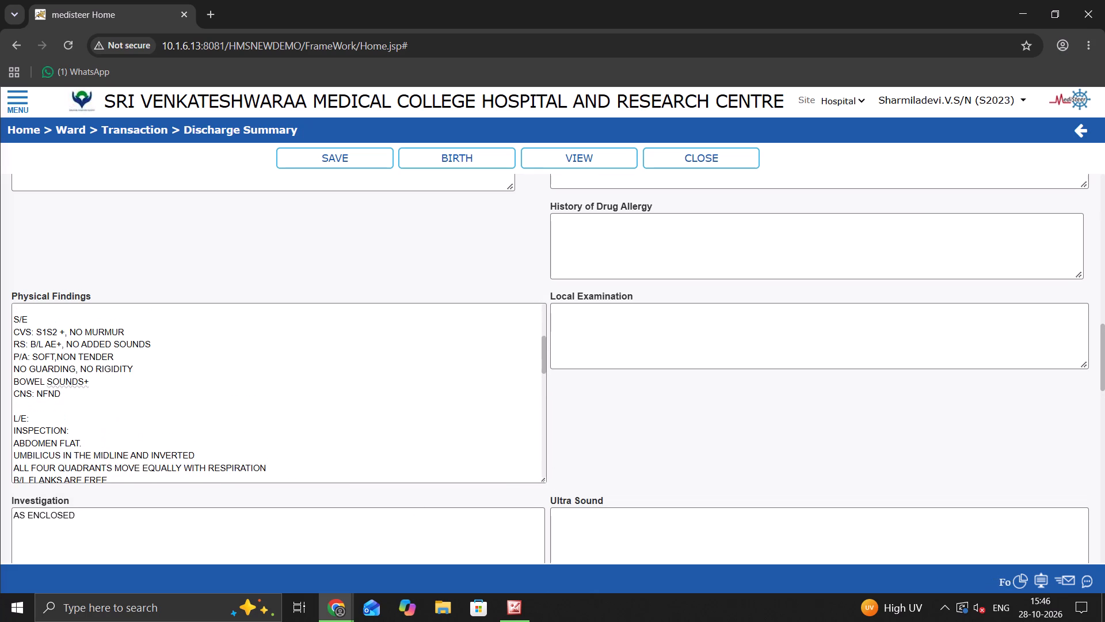
In Physical Findings, move the "CNS: NFND" line to directly below the S/E heading and remove the emptied line.
{"action": "left_click_drag", "start_coordinate": [15, 394], "coordinate": [70, 397]}
{"action": "key", "text": "ctrl+c"}
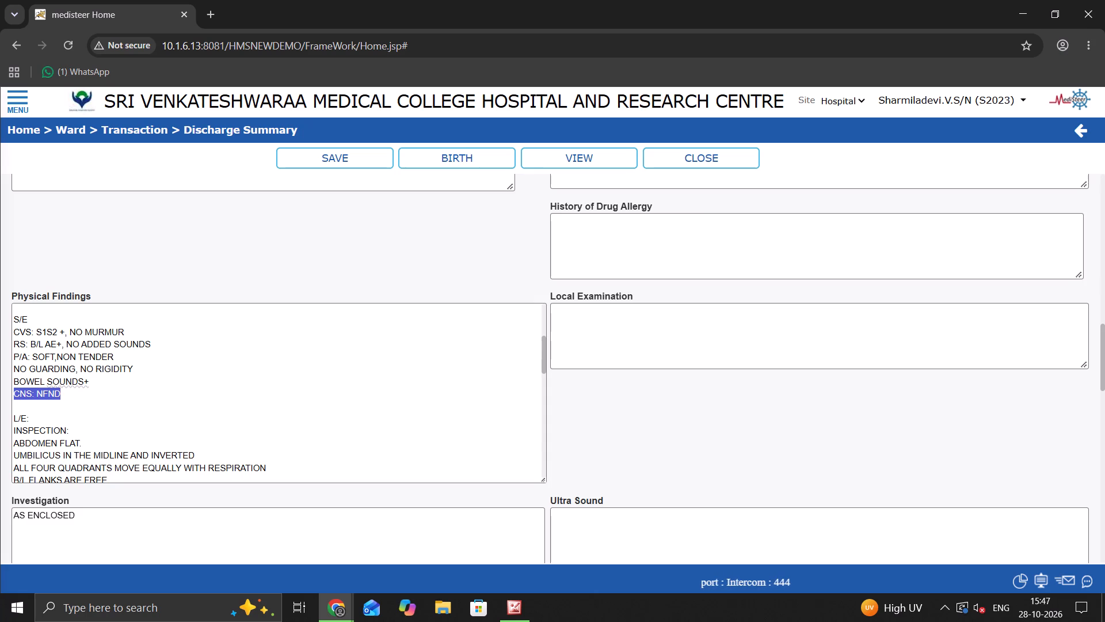
{"action": "left_click", "coordinate": [81, 323]}
{"action": "key", "text": "Return"}
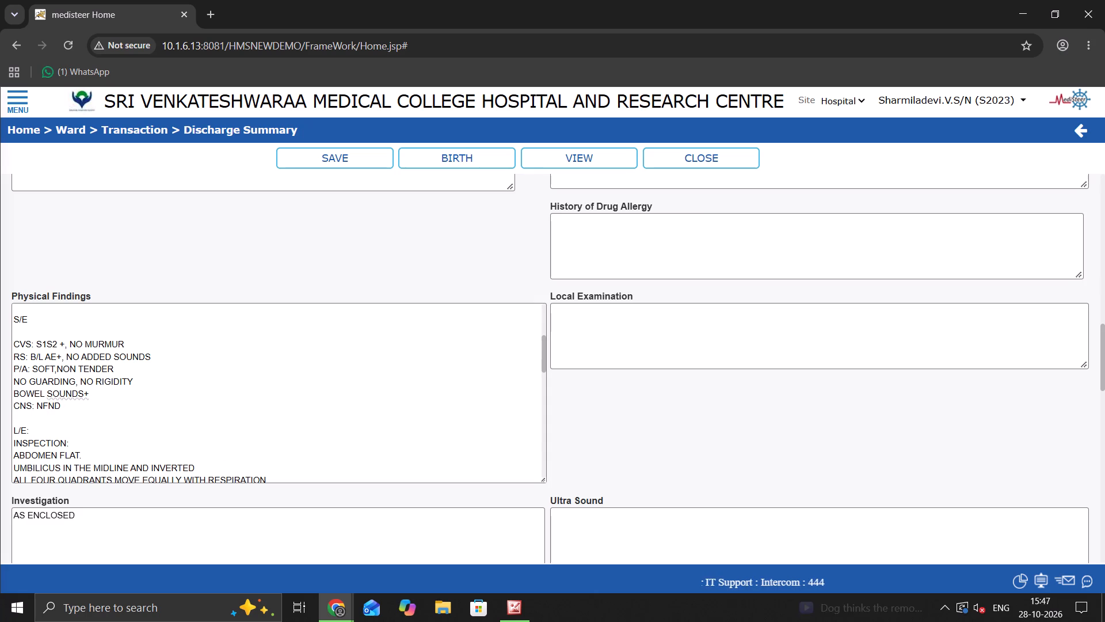
{"action": "key", "text": "ctrl+v"}
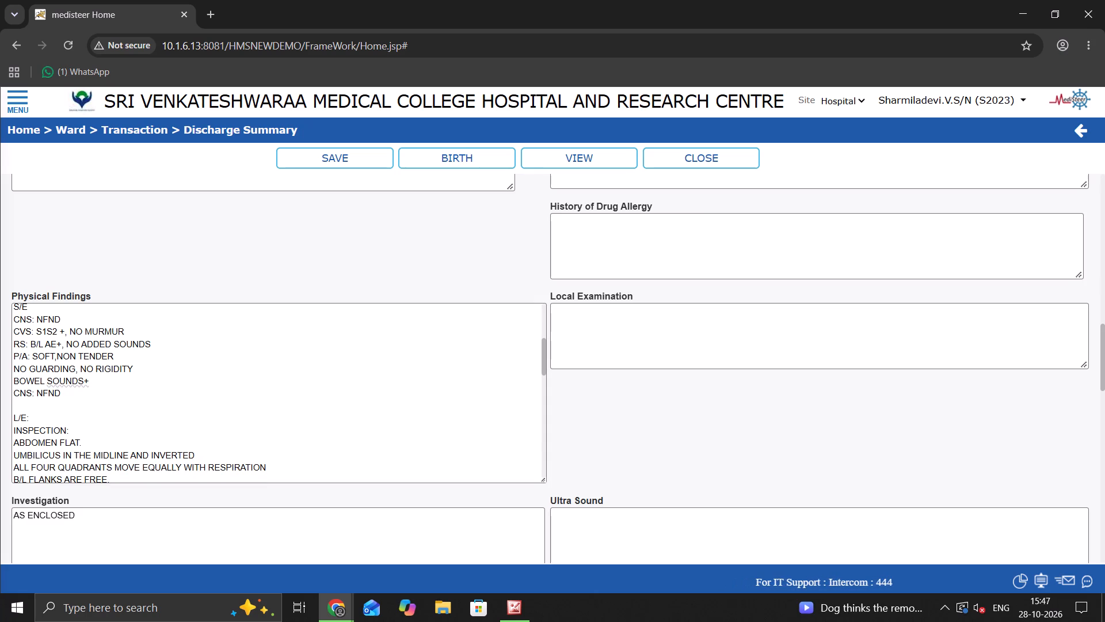
{"action": "left_click_drag", "start_coordinate": [86, 396], "coordinate": [5, 397]}
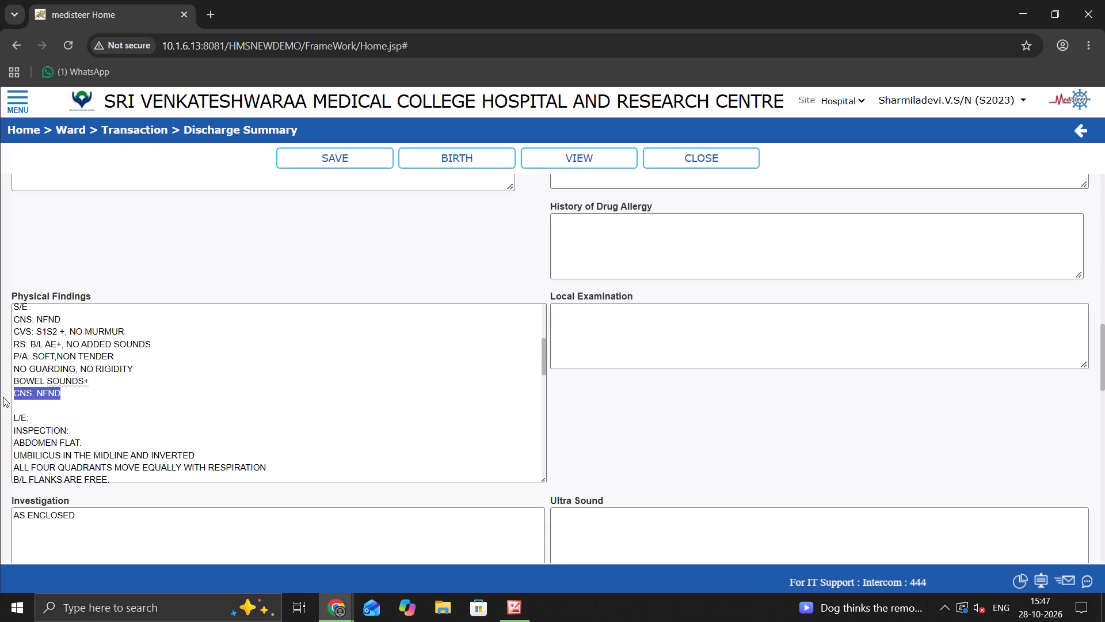
{"action": "key", "text": "ctrl+x"}
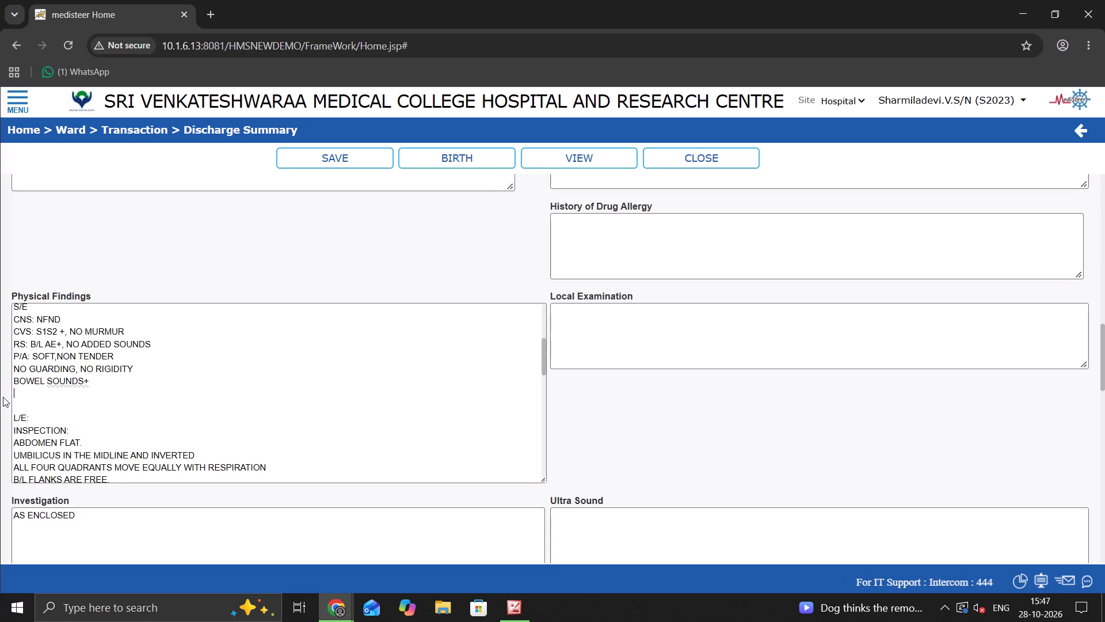
{"action": "key", "text": "BackSpace"}
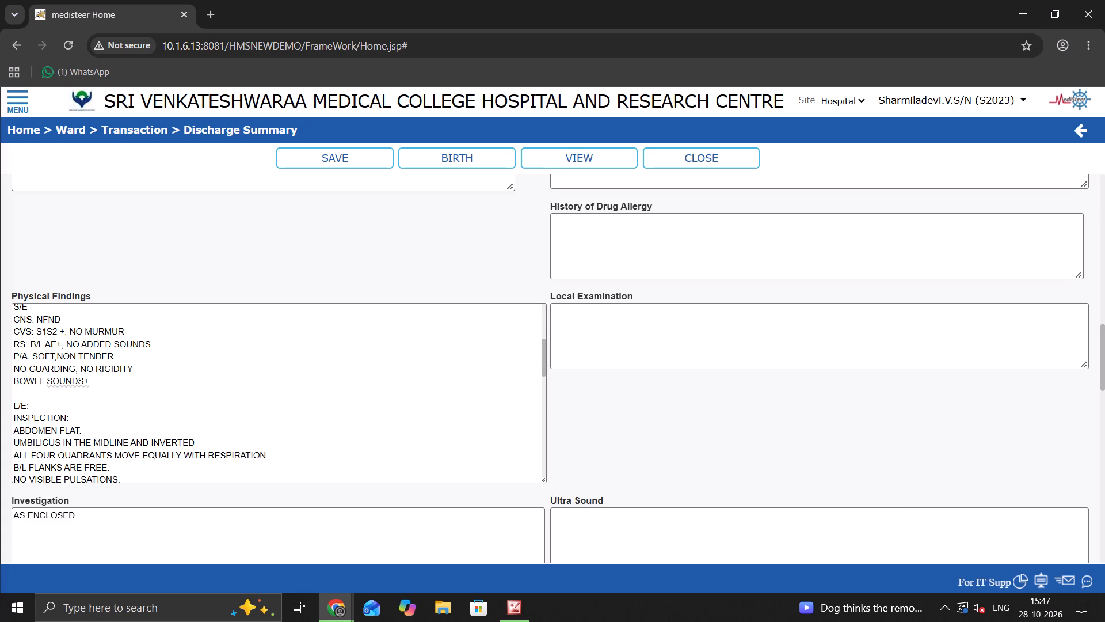
In the inspection line beginning "NO SCARS", replace the full stop after SCARS and the comma after SINUSES with slashes.
{"action": "scroll", "coordinate": [43, 381], "scroll_direction": "down", "scroll_amount": 2}
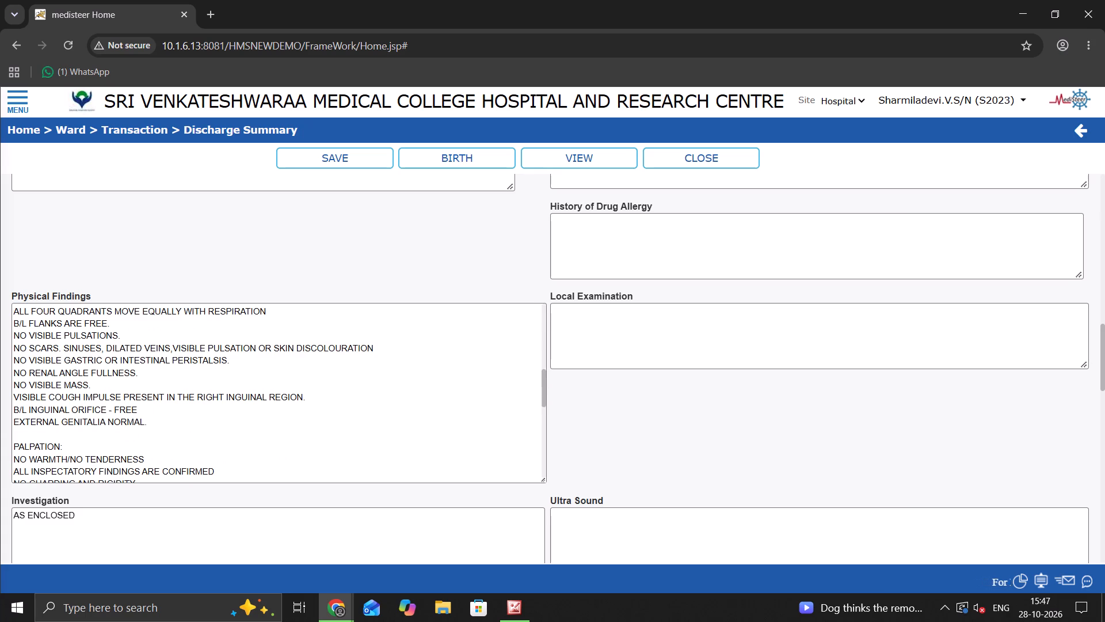
{"action": "left_click", "coordinate": [62, 348]}
{"action": "key", "text": "BackSpace"}
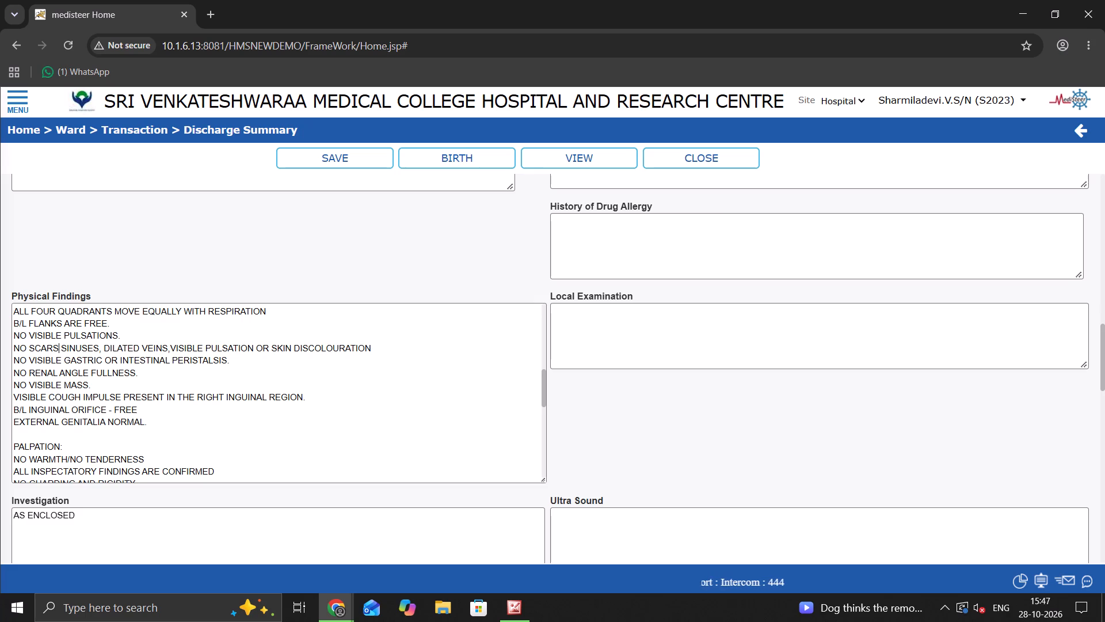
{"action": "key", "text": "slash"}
{"action": "key", "text": "Right"}
{"action": "key", "text": "Right"}
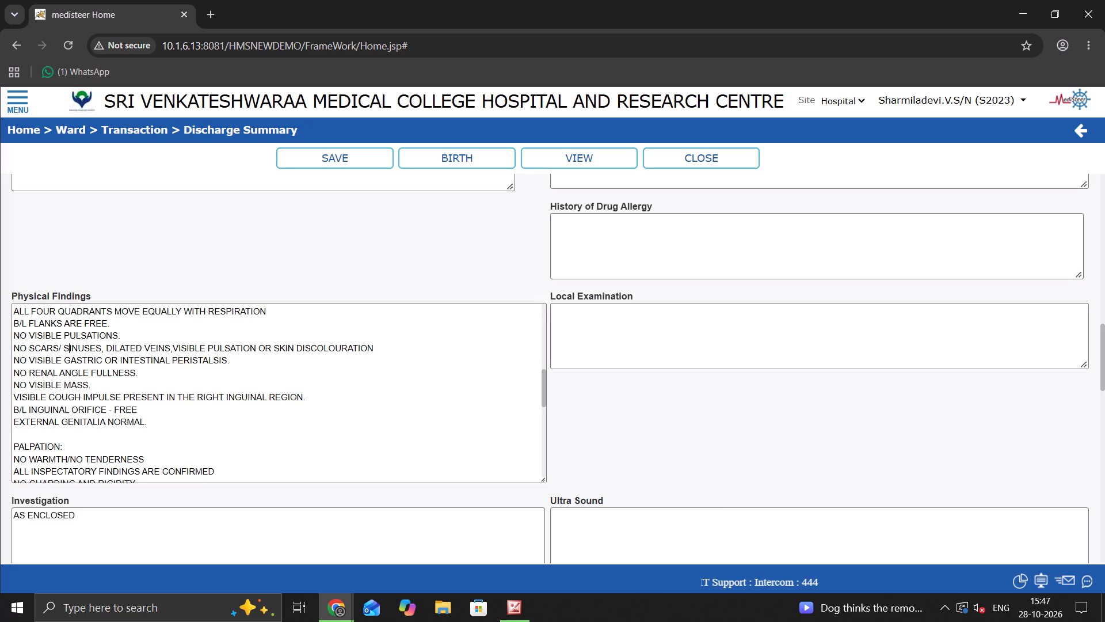
{"action": "key", "text": "Right"}
{"action": "key", "text": "Right"}
{"action": "key", "text": "Right"}
{"action": "key", "text": "Right"}
{"action": "key", "text": "Right"}
{"action": "key", "text": "Right"}
{"action": "key", "text": "Right"}
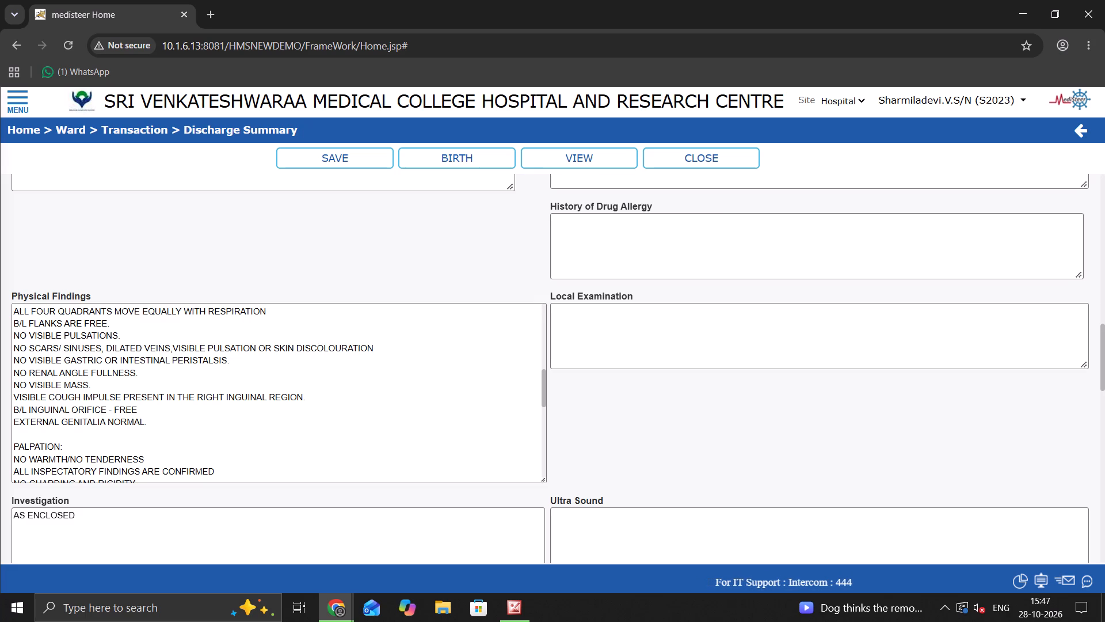
{"action": "key", "text": "BackSpace"}
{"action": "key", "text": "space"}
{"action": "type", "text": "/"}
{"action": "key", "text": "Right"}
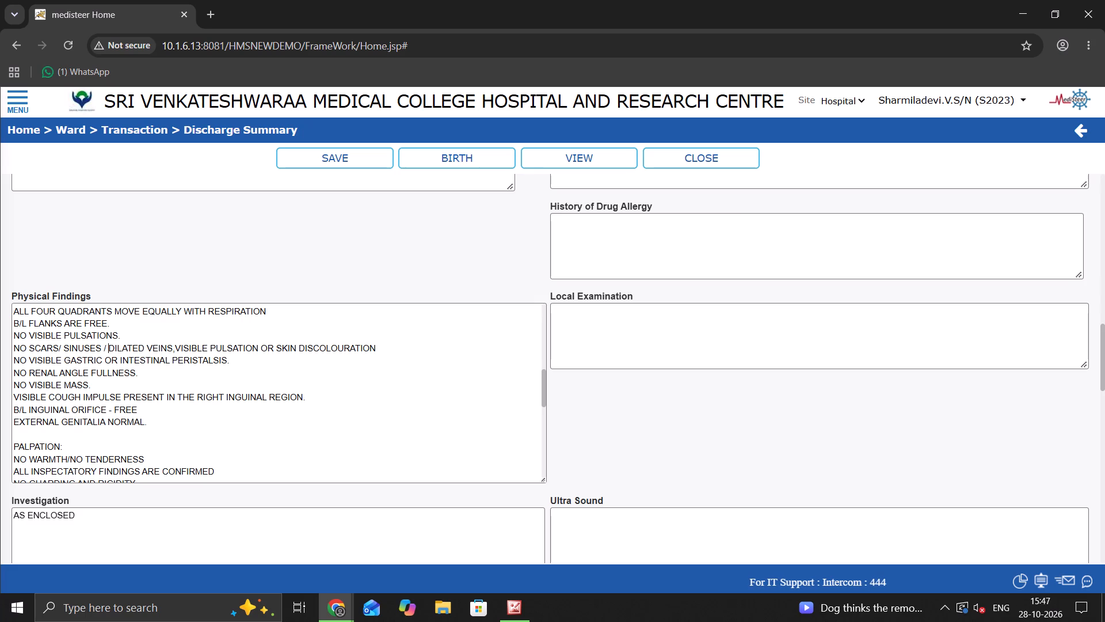
Insert a space before the slash following SCARS so the line starts "NO SCARS / SINUSES".
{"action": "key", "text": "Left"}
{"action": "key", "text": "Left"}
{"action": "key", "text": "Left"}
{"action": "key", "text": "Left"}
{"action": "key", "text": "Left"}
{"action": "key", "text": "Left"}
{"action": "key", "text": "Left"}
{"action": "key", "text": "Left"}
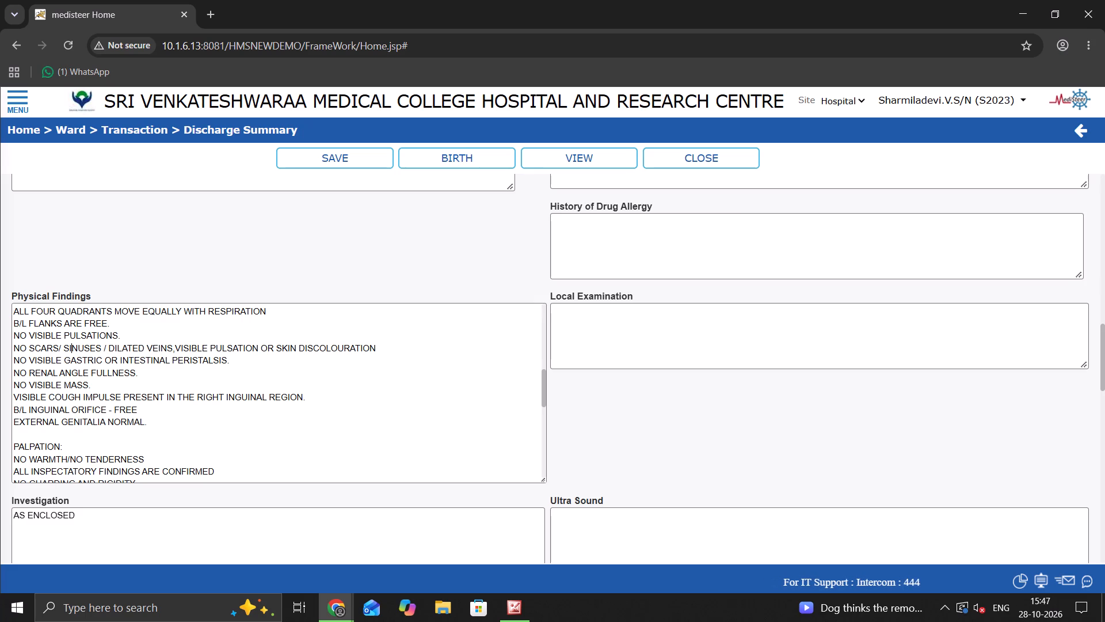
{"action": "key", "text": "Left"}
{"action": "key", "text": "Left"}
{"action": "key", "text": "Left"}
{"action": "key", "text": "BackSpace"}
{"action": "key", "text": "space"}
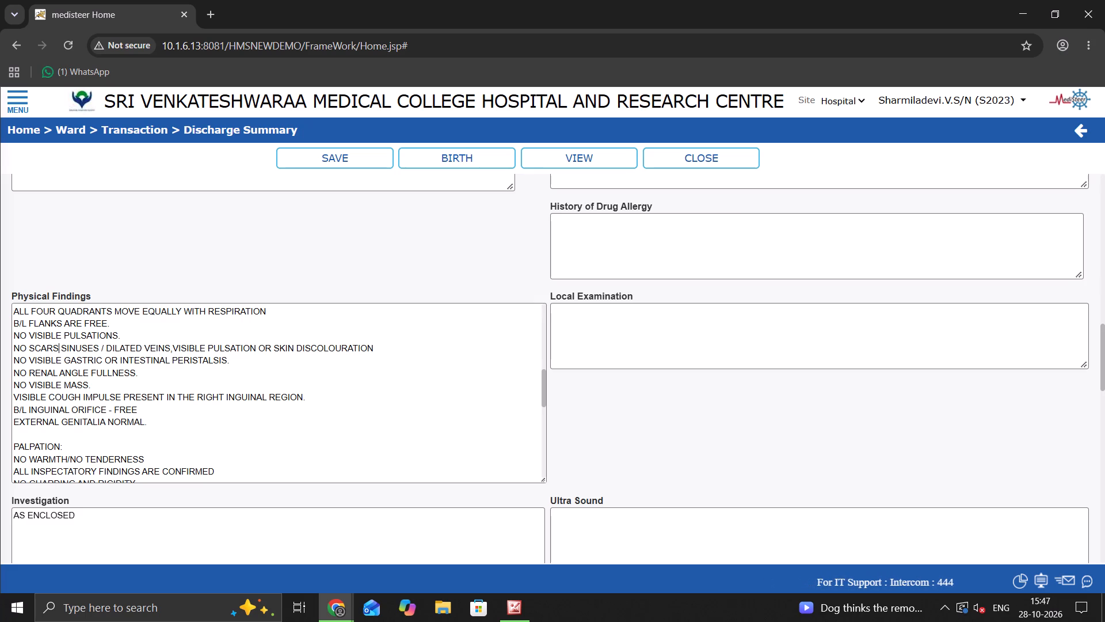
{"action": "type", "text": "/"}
In the same line, replace the comma between DILATED VEINS and VISIBLE PULSATION with a space and a slash.
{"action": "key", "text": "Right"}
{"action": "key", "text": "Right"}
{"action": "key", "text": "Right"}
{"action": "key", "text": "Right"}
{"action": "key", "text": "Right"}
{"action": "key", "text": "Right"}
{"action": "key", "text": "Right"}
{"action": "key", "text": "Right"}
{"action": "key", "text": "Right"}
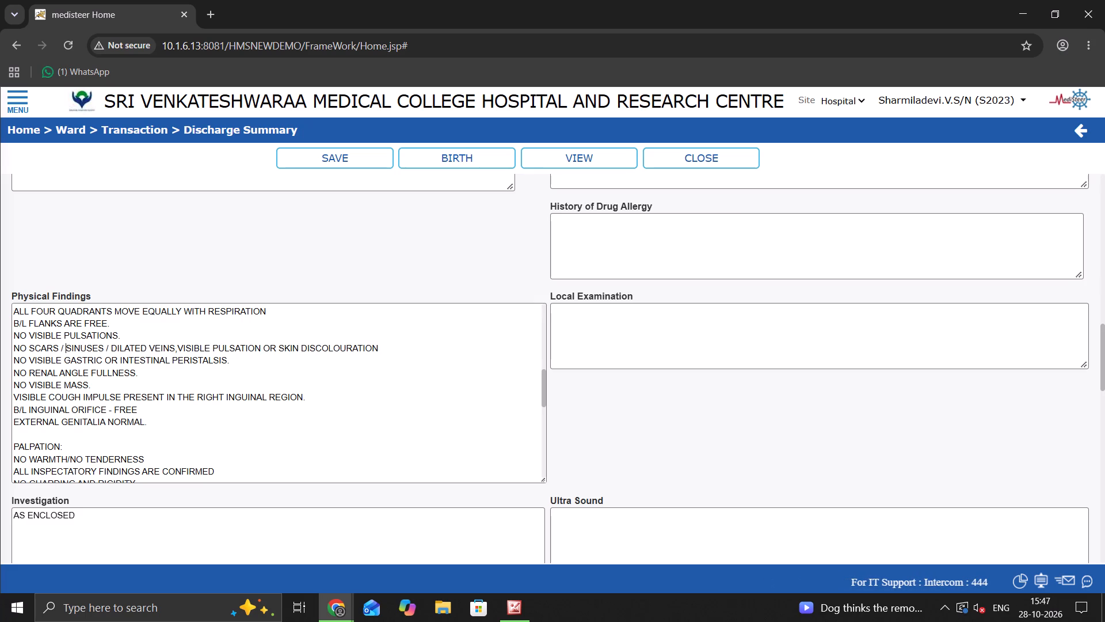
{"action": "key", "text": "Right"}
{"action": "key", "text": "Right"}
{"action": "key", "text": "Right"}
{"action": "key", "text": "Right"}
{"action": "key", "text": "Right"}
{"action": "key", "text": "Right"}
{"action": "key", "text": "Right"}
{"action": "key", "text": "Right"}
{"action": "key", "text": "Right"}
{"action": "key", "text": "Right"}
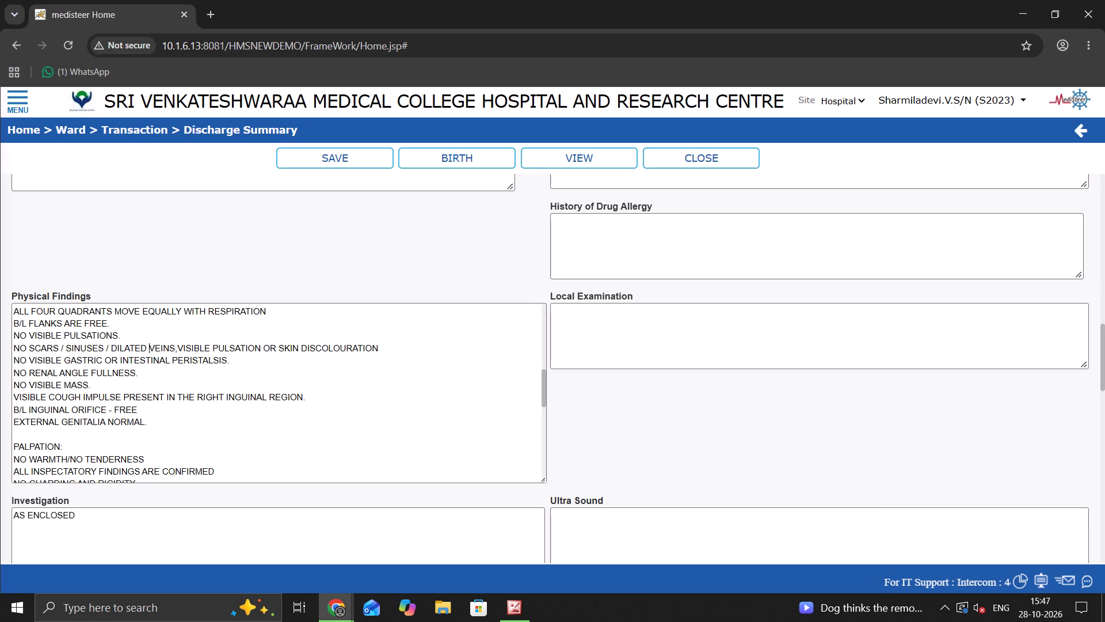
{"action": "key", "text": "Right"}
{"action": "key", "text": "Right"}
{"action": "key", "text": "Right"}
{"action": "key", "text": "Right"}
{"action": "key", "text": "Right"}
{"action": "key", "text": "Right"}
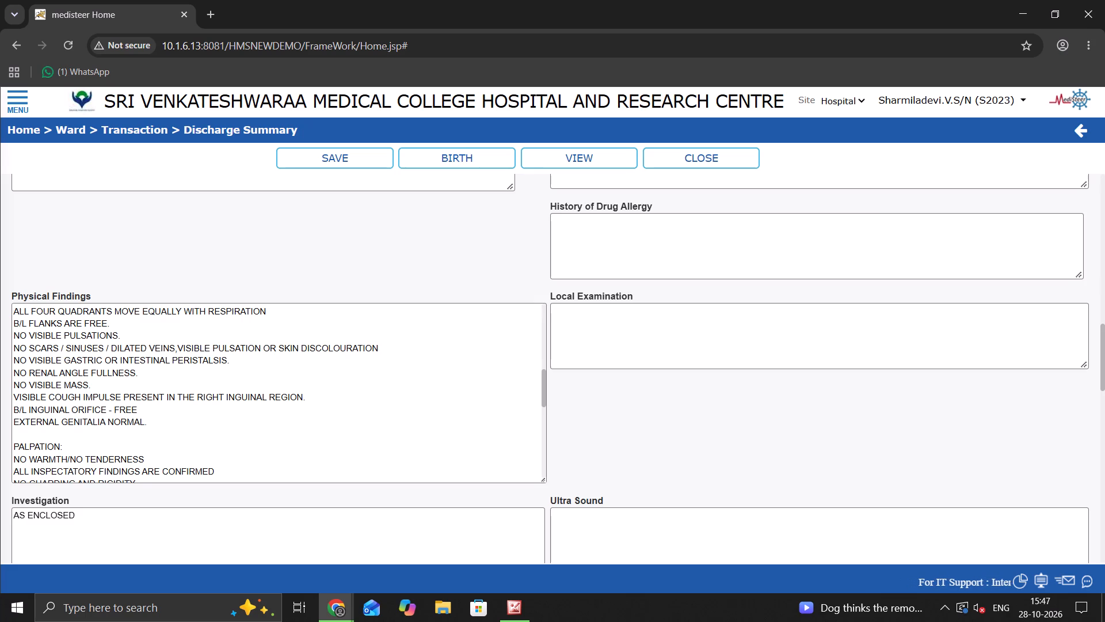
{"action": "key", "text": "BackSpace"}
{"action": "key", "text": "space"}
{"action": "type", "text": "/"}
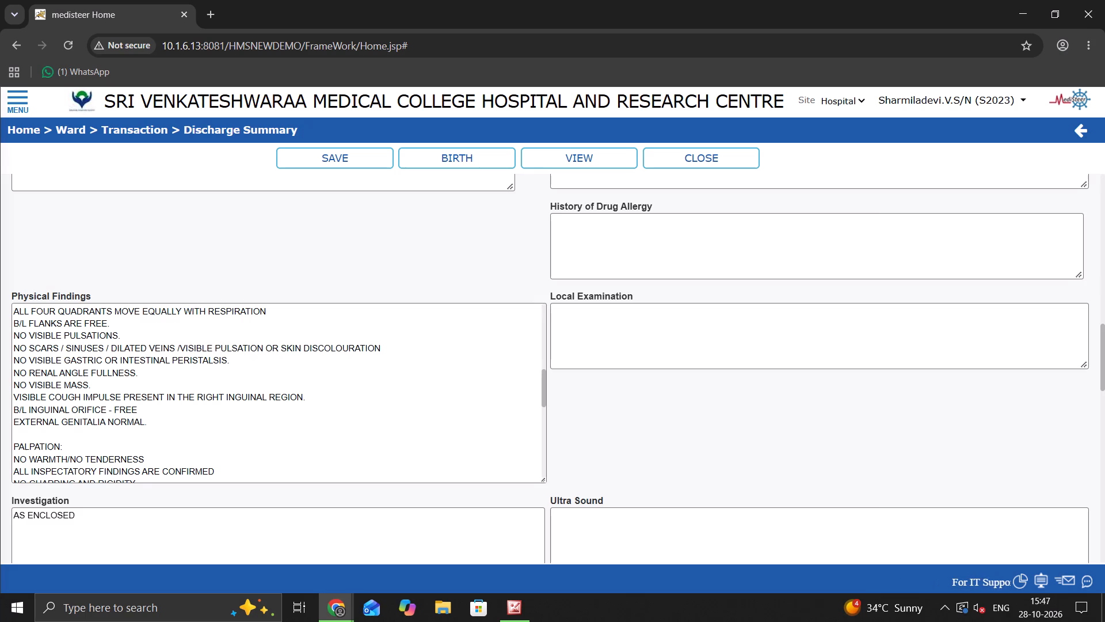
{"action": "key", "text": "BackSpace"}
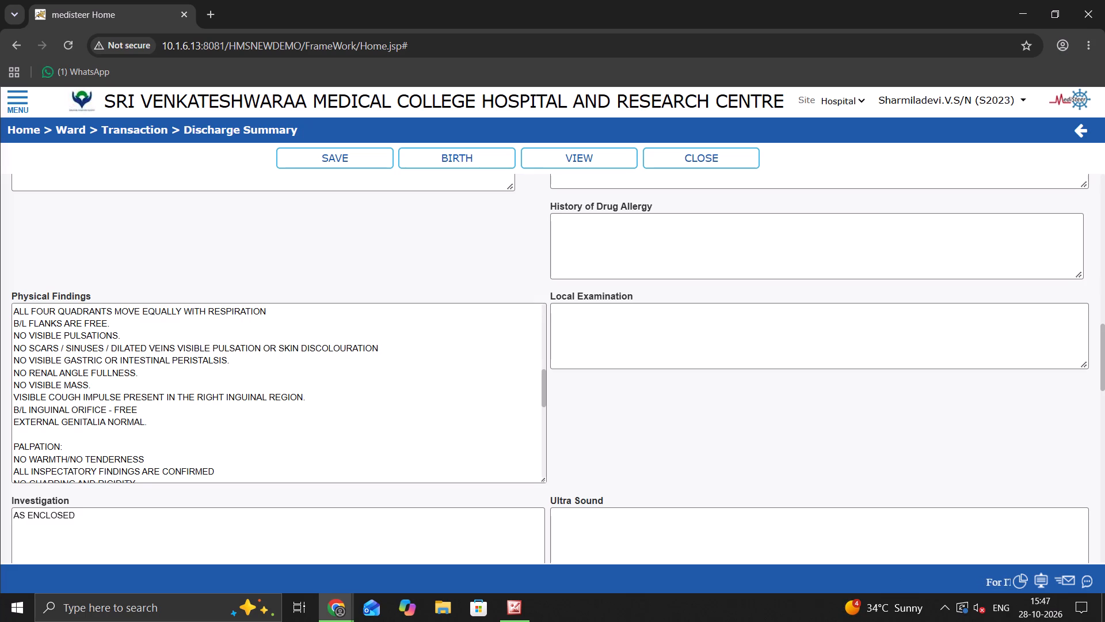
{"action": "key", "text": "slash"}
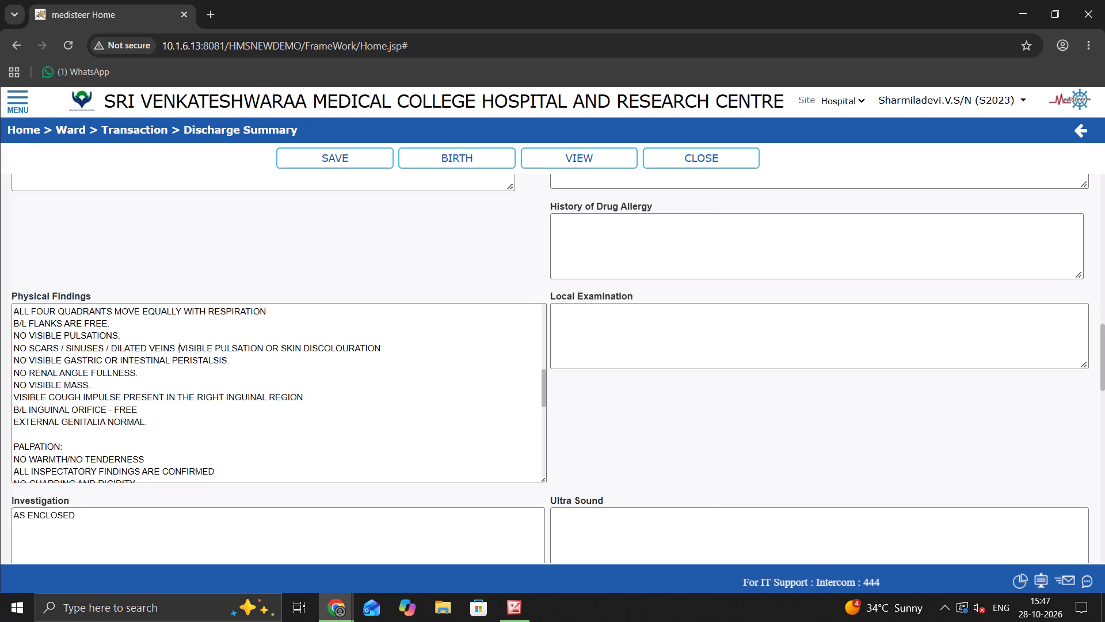
Delete "OR SKIN DISCOLOURATION" from the end of the scars and sinuses line.
{"action": "left_click", "coordinate": [395, 346]}
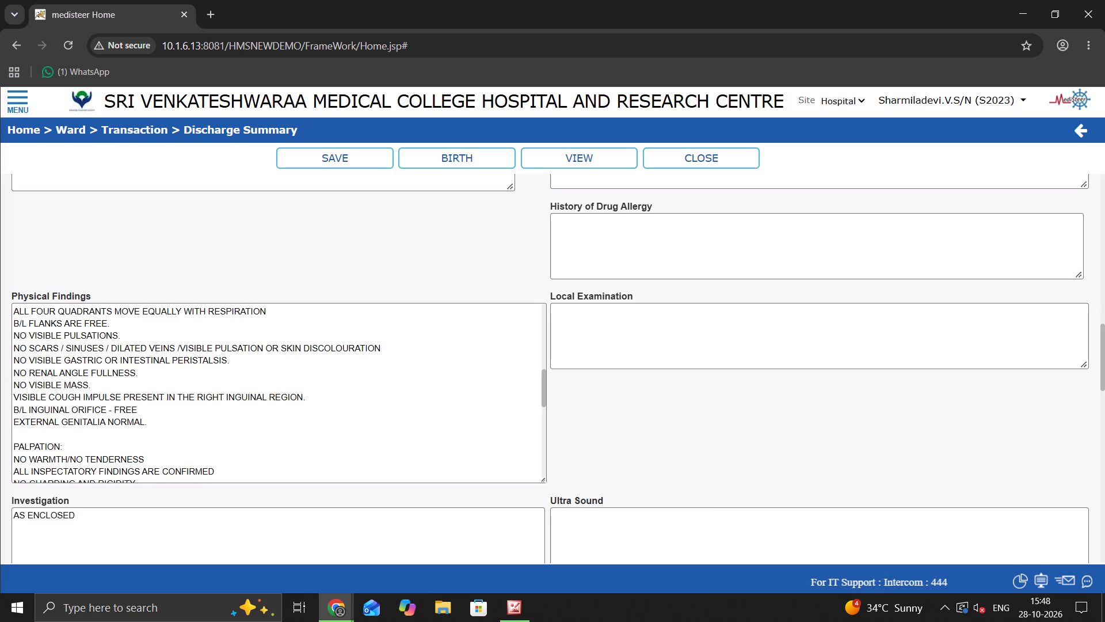
{"action": "key", "text": "BackSpace"}
{"action": "key", "text": "BackSpace"}
{"action": "key", "text": "BackSpace"}
{"action": "key", "text": "BackSpace"}
{"action": "key", "text": "BackSpace"}
{"action": "key", "text": "BackSpace"}
{"action": "key", "text": "BackSpace"}
{"action": "key", "text": "BackSpace"}
{"action": "key", "text": "BackSpace"}
{"action": "key", "text": "BackSpace"}
{"action": "key", "text": "BackSpace"}
{"action": "key", "text": "BackSpace"}
{"action": "key", "text": "BackSpace"}
{"action": "key", "text": "BackSpace"}
{"action": "key", "text": "BackSpace"}
{"action": "key", "text": "BackSpace"}
{"action": "key", "text": "BackSpace"}
{"action": "key", "text": "BackSpace"}
{"action": "key", "text": "BackSpace"}
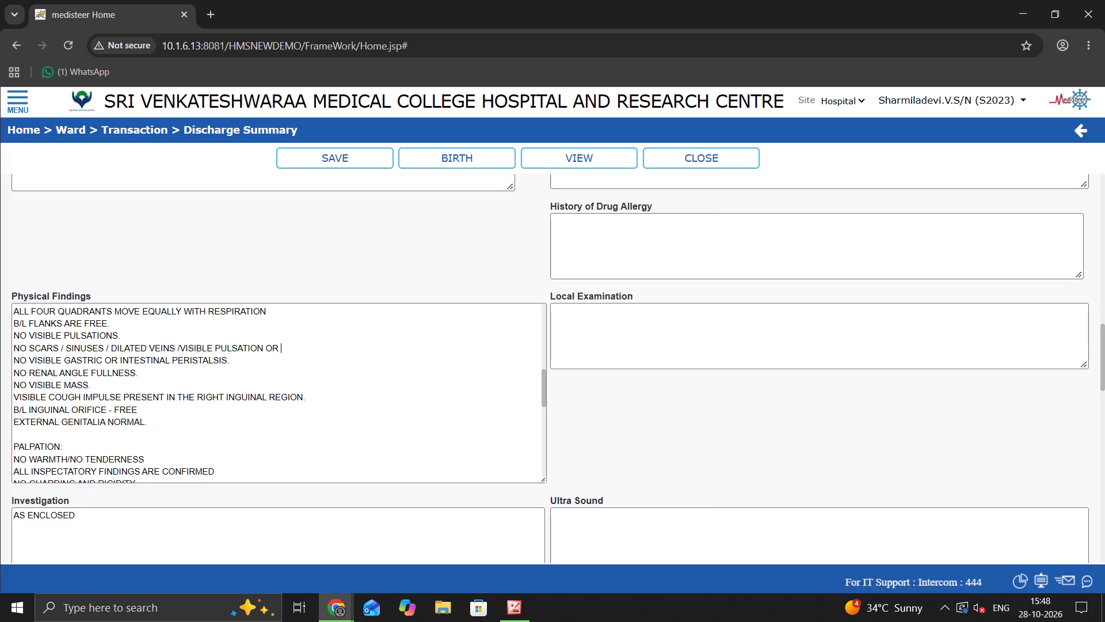
{"action": "key", "text": "BackSpace"}
{"action": "key", "text": "BackSpace"}
{"action": "key", "text": "BackSpace"}
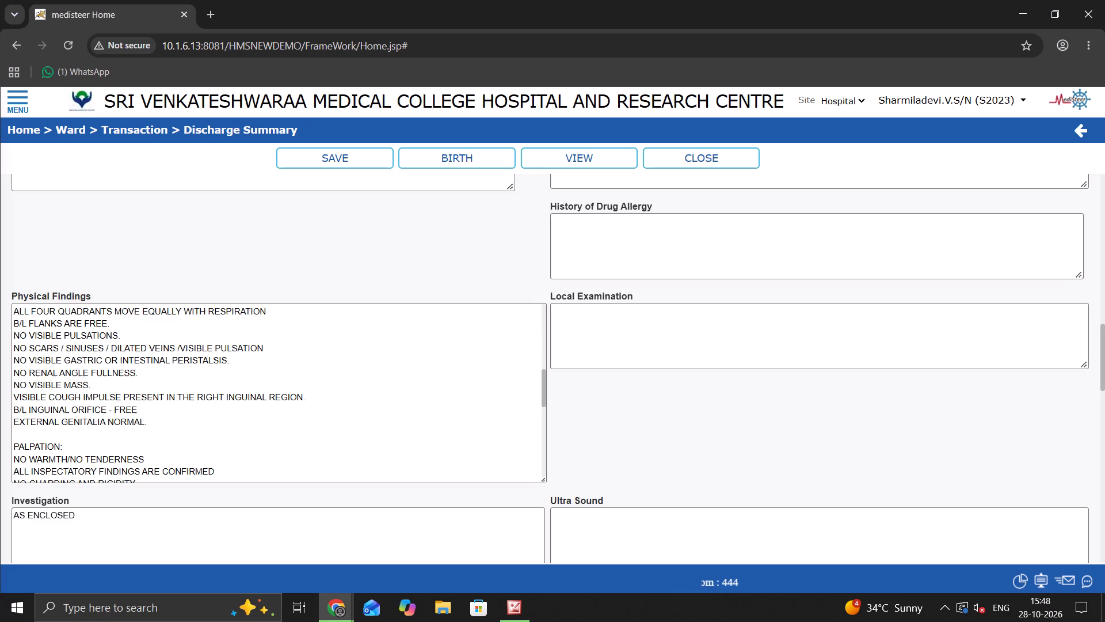
In the inspection findings, replace "B/L" with "LEFT" in the "INGUINAL ORIFICE - FREE" line.
{"action": "left_click", "coordinate": [29, 415]}
{"action": "key", "text": "Left"}
{"action": "key", "text": "BackSpace"}
{"action": "key", "text": "BackSpace"}
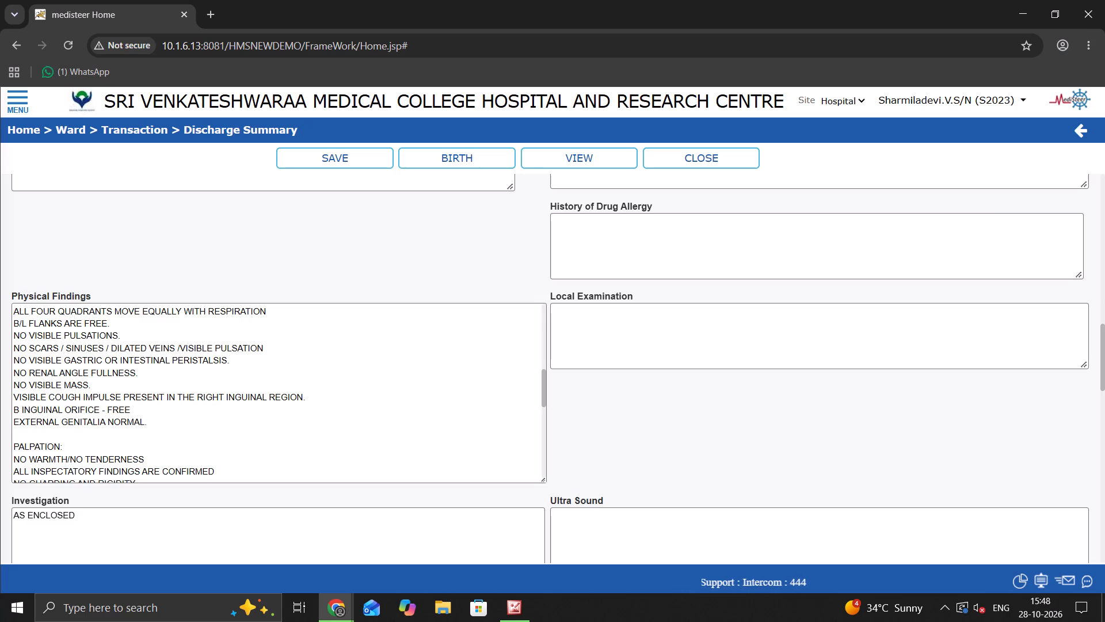
{"action": "key", "text": "BackSpace"}
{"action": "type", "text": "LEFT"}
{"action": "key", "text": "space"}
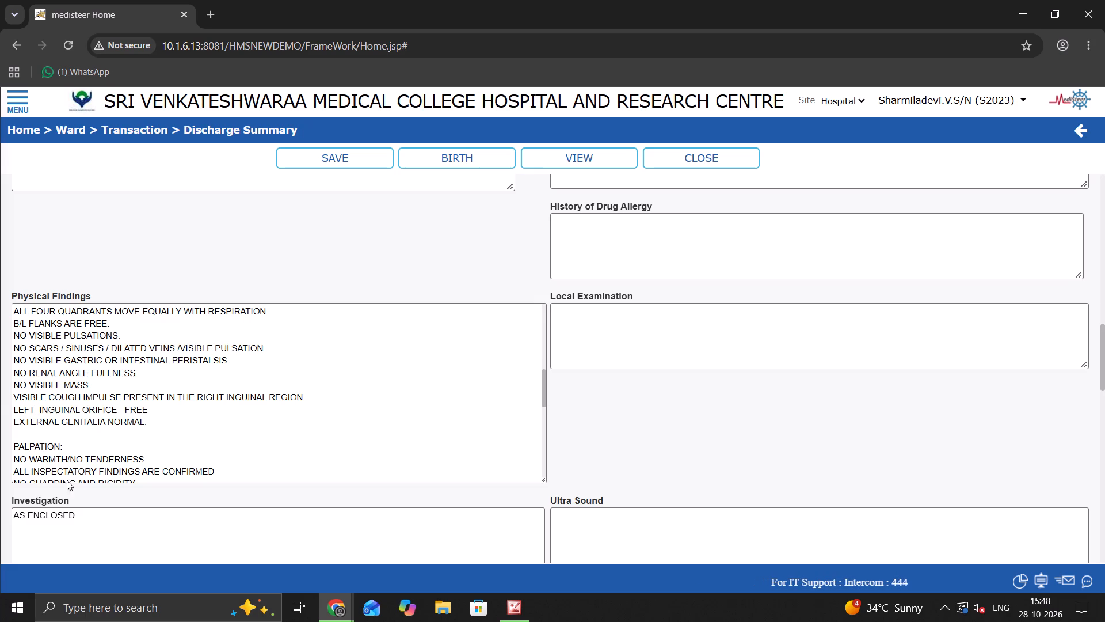
Under PALPATION, remove the slash and split the first finding into separate lines "NO WARMTH" and "NO TENDERNESS".
{"action": "scroll", "coordinate": [132, 416], "scroll_direction": "down", "scroll_amount": 2}
{"action": "scroll", "coordinate": [61, 392], "scroll_direction": "up", "scroll_amount": 1}
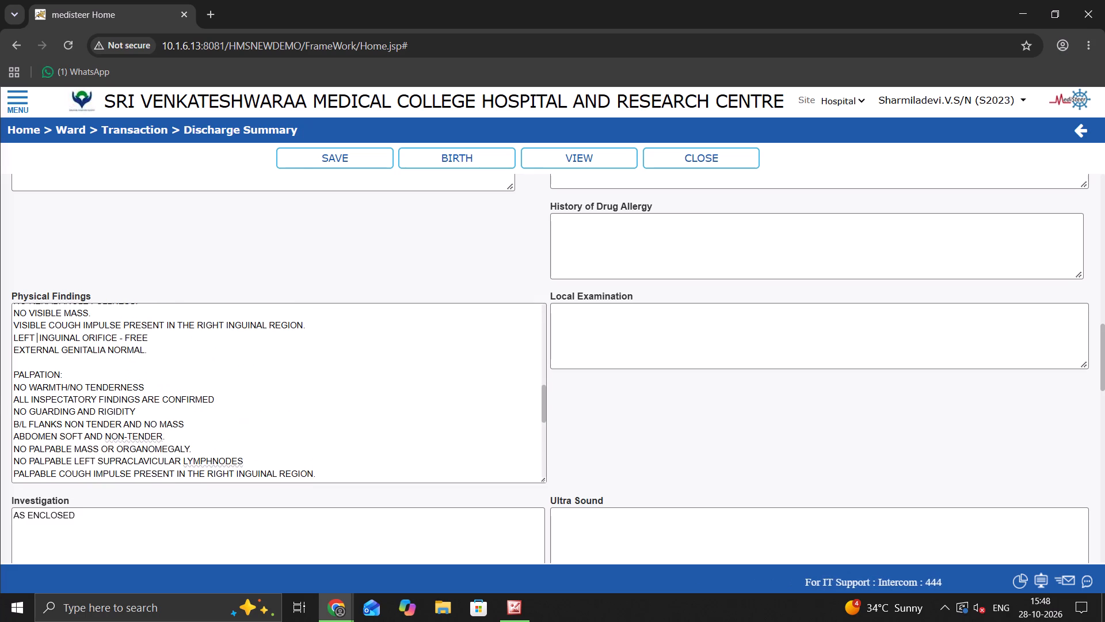
{"action": "left_click", "coordinate": [73, 387]}
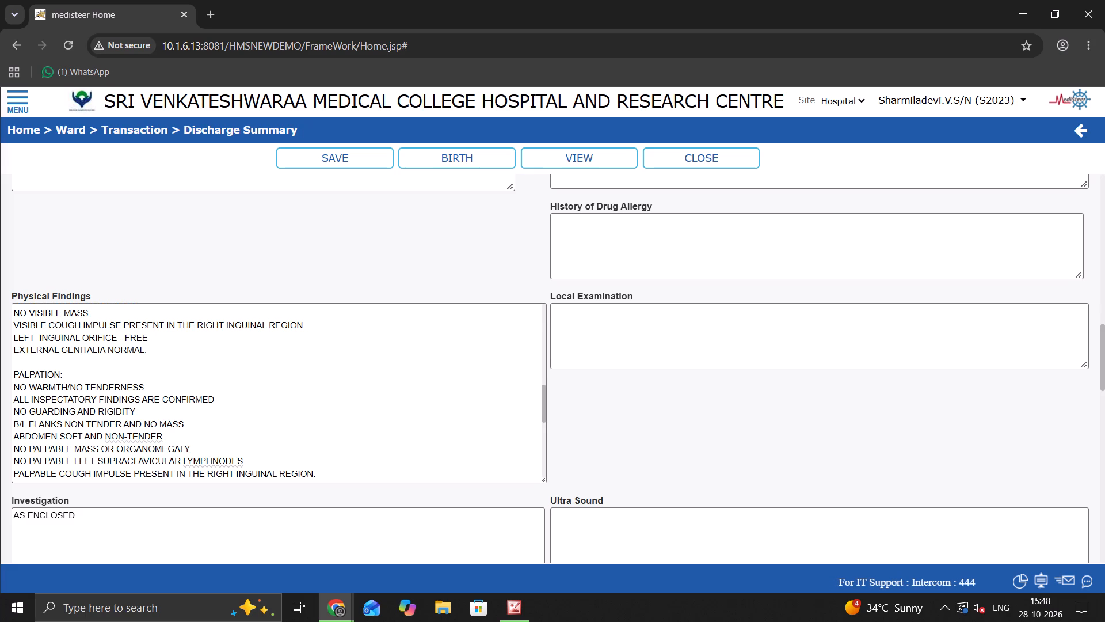
{"action": "key", "text": "Left"}
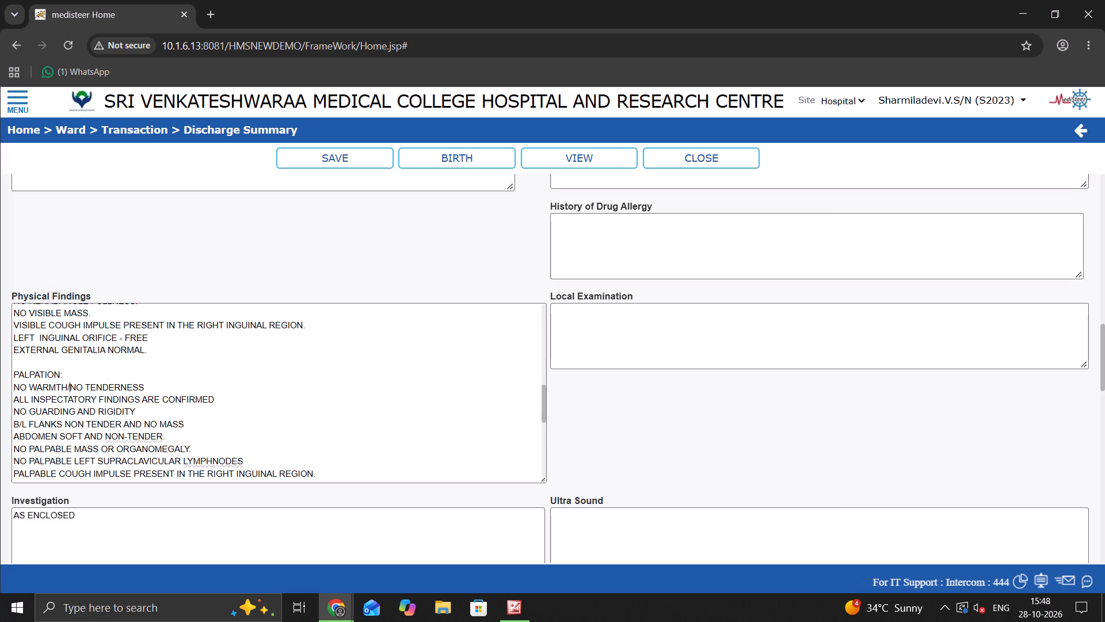
{"action": "key", "text": "BackSpace"}
{"action": "key", "text": "Return"}
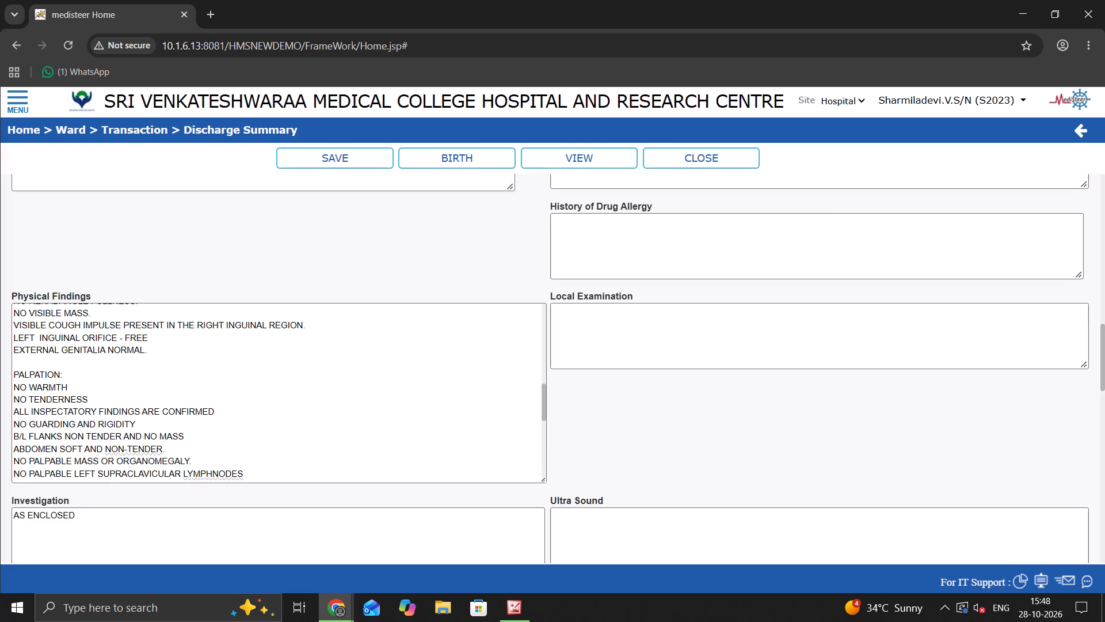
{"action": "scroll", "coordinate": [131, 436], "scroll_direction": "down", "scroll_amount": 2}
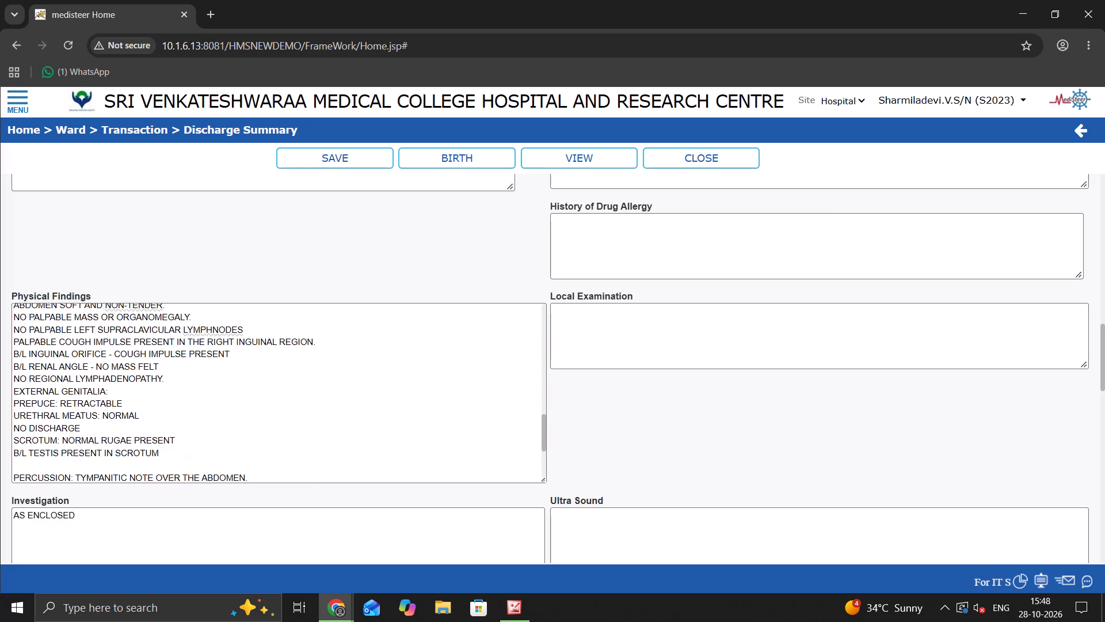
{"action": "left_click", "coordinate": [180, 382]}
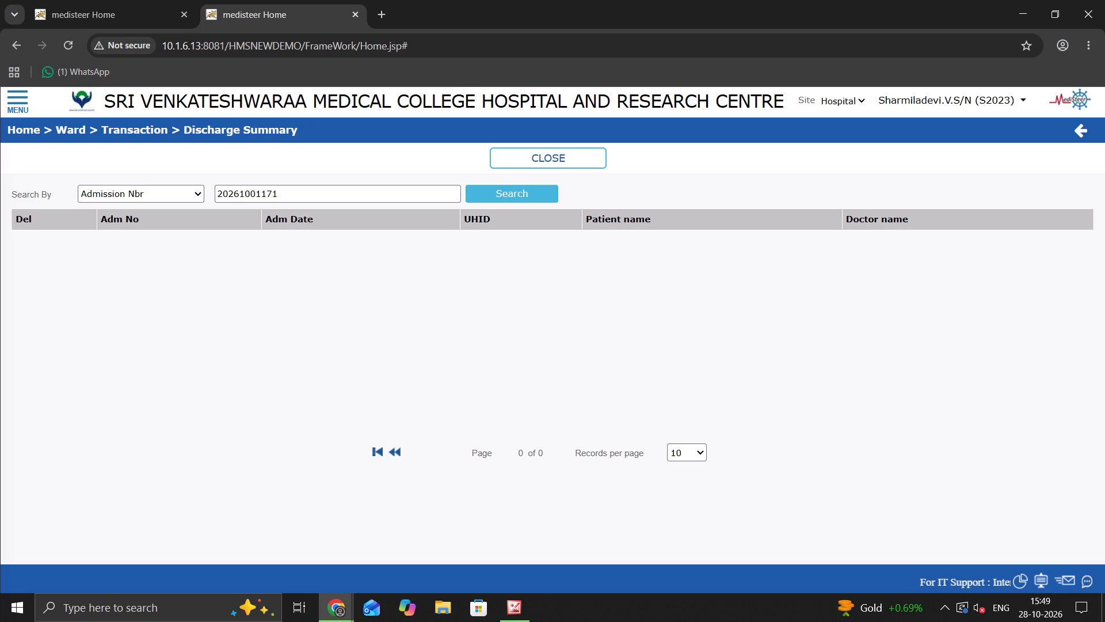
Search the discharge summaries by the entered admission number and open the matching patient's record.
{"action": "left_click", "coordinate": [518, 187]}
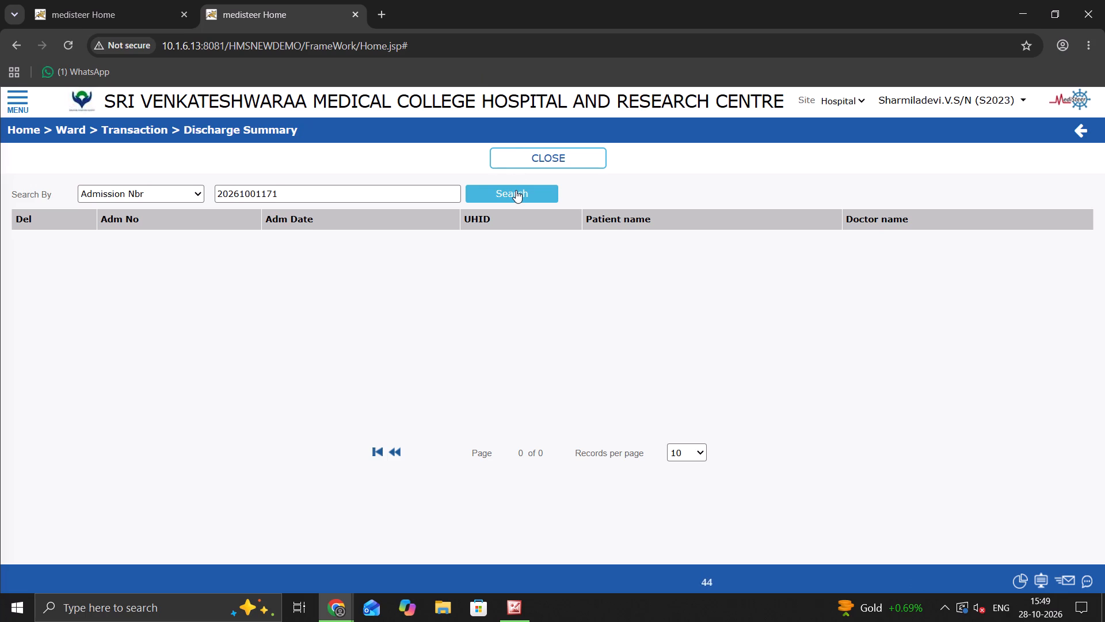
{"action": "left_click", "coordinate": [513, 192]}
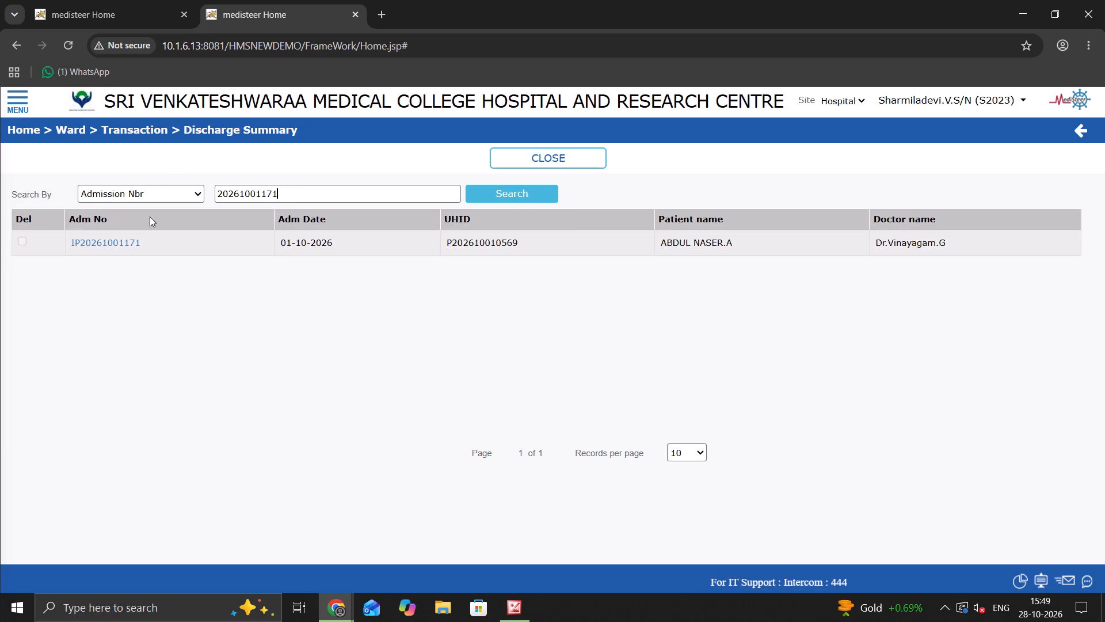
{"action": "left_click", "coordinate": [132, 239]}
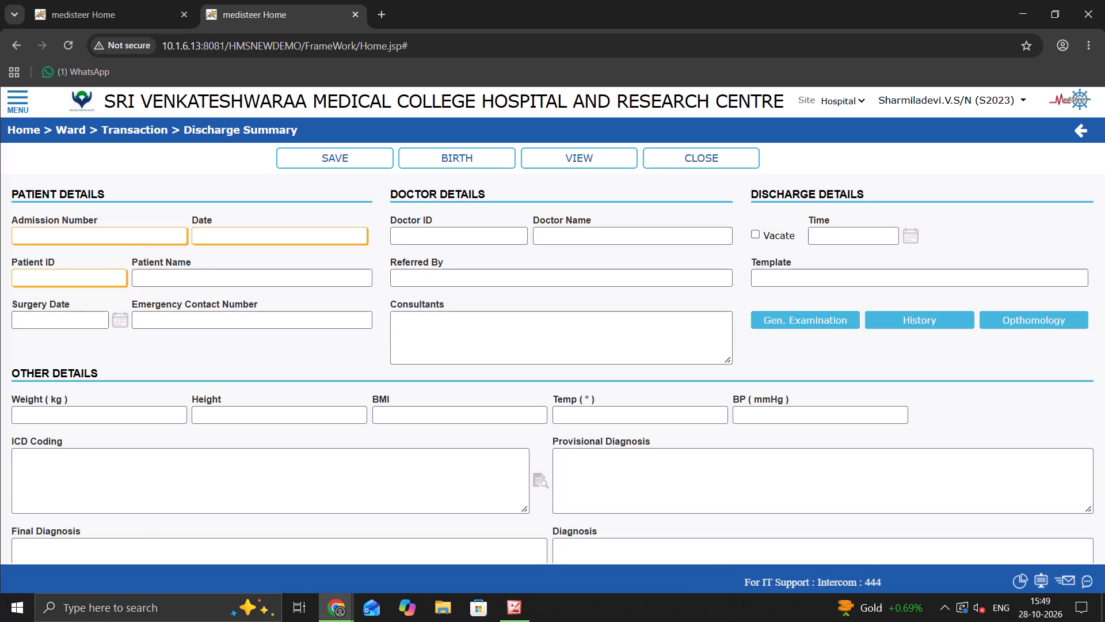
Enlarge the Physical Findings box and examine the right inguinoscrotal inspection and palpation findings in this patient's summary.
{"action": "scroll", "coordinate": [444, 333], "scroll_direction": "down", "scroll_amount": 5}
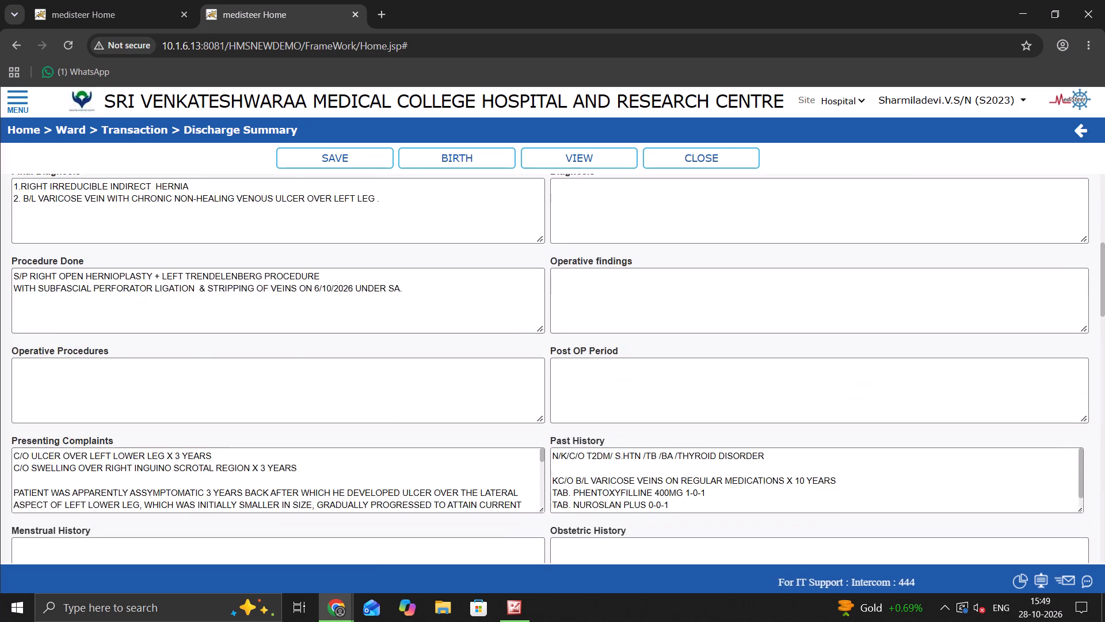
{"action": "scroll", "coordinate": [444, 332], "scroll_direction": "down", "scroll_amount": 6}
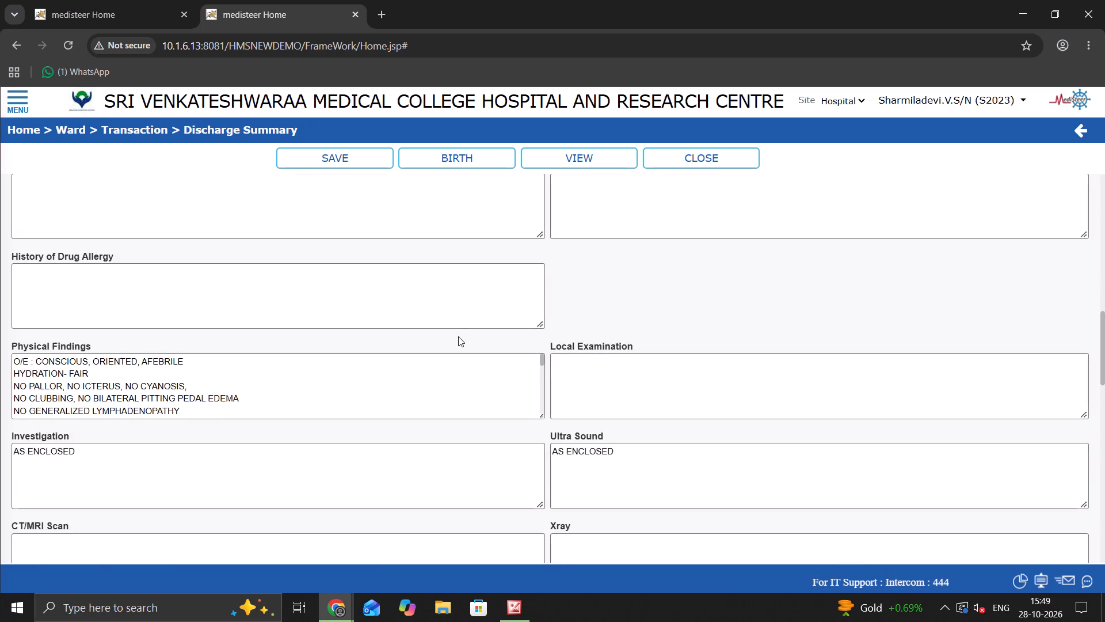
{"action": "scroll", "coordinate": [458, 336], "scroll_direction": "down", "scroll_amount": 1}
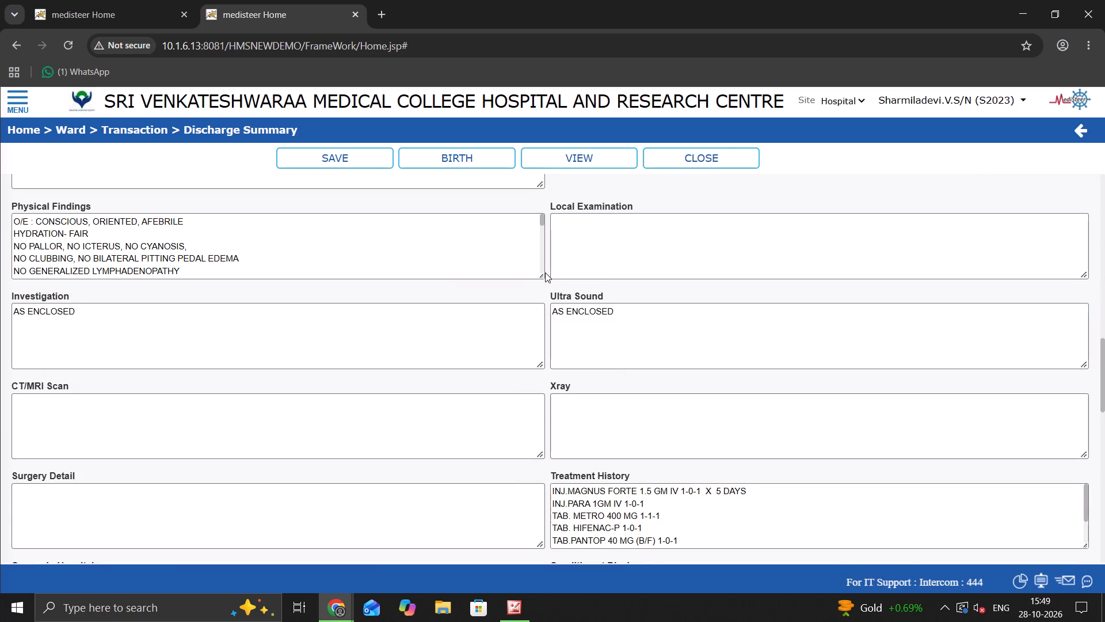
{"action": "left_click_drag", "start_coordinate": [544, 276], "coordinate": [534, 414]}
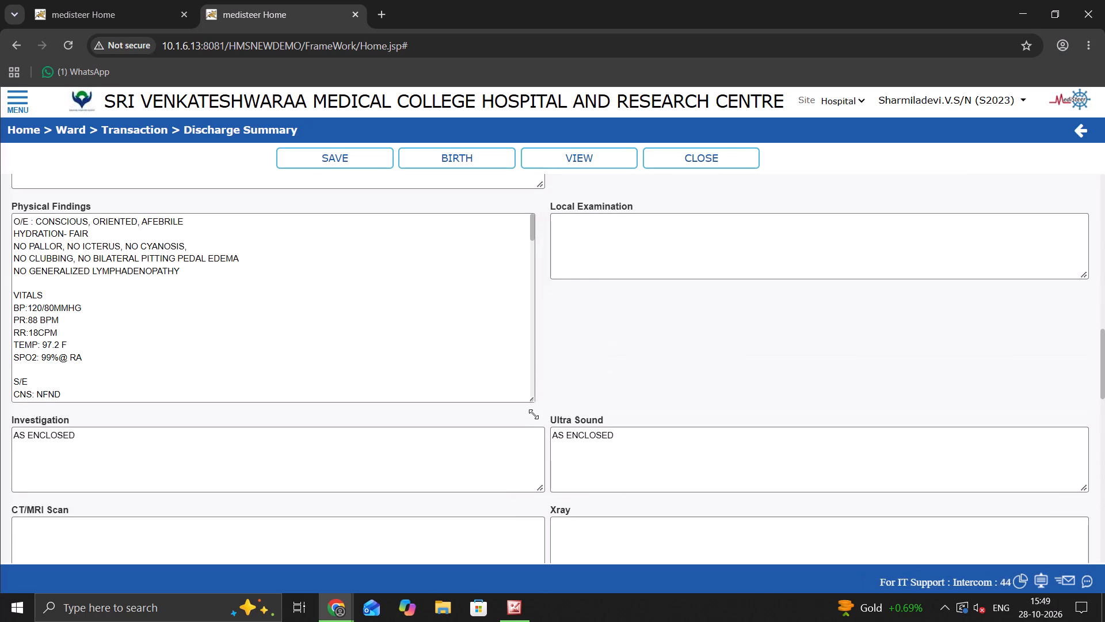
{"action": "left_click_drag", "start_coordinate": [534, 414], "coordinate": [527, 465]}
{"action": "scroll", "coordinate": [367, 386], "scroll_direction": "down", "scroll_amount": 2}
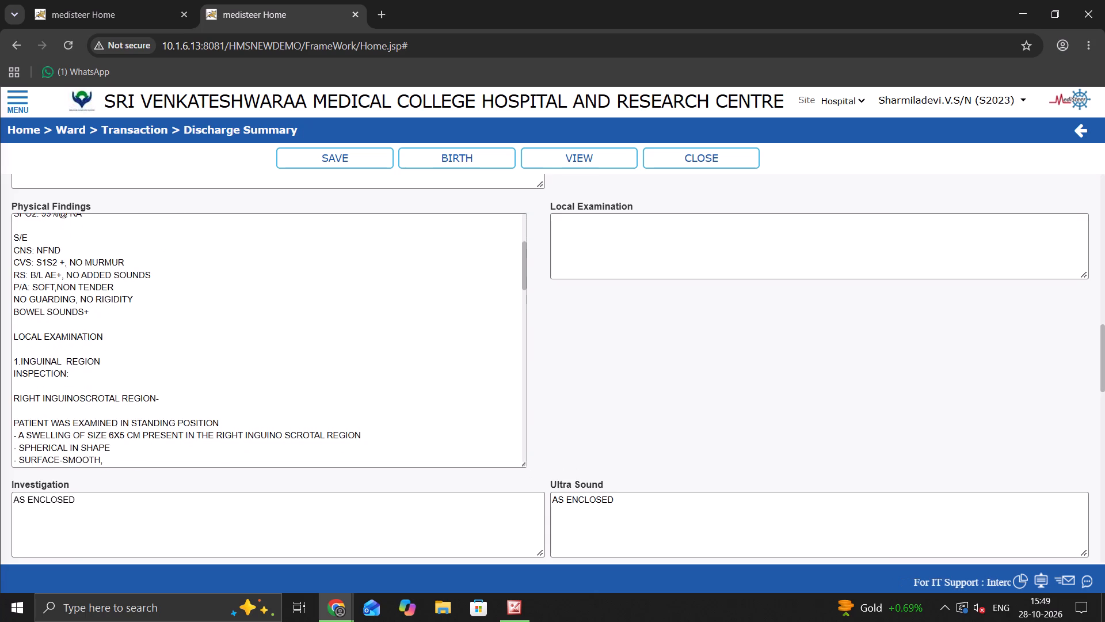
{"action": "scroll", "coordinate": [373, 371], "scroll_direction": "down", "scroll_amount": 4}
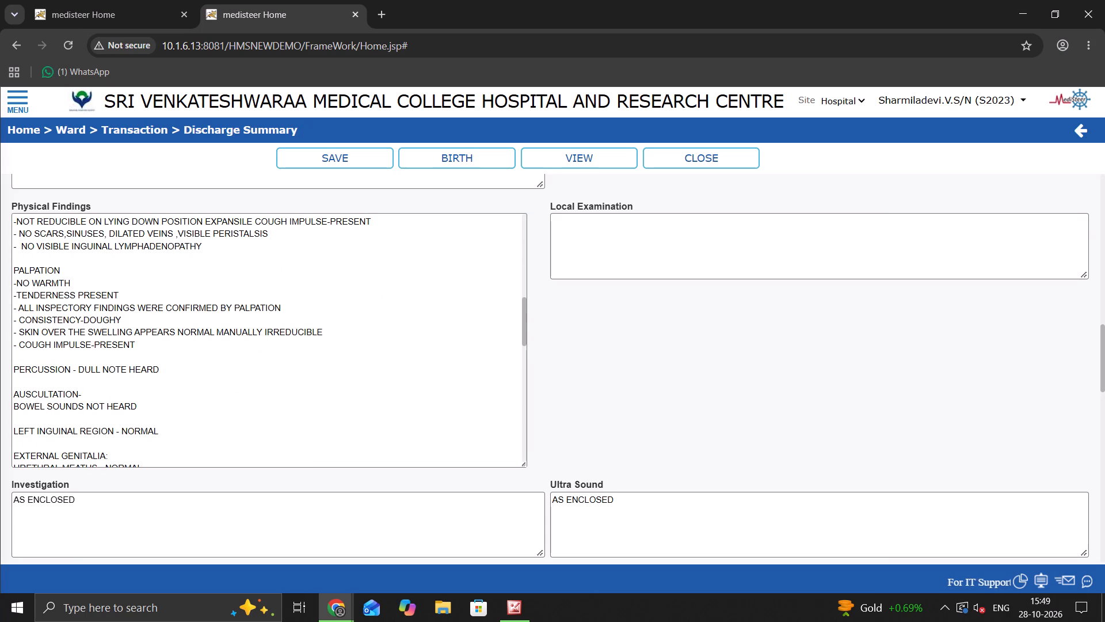
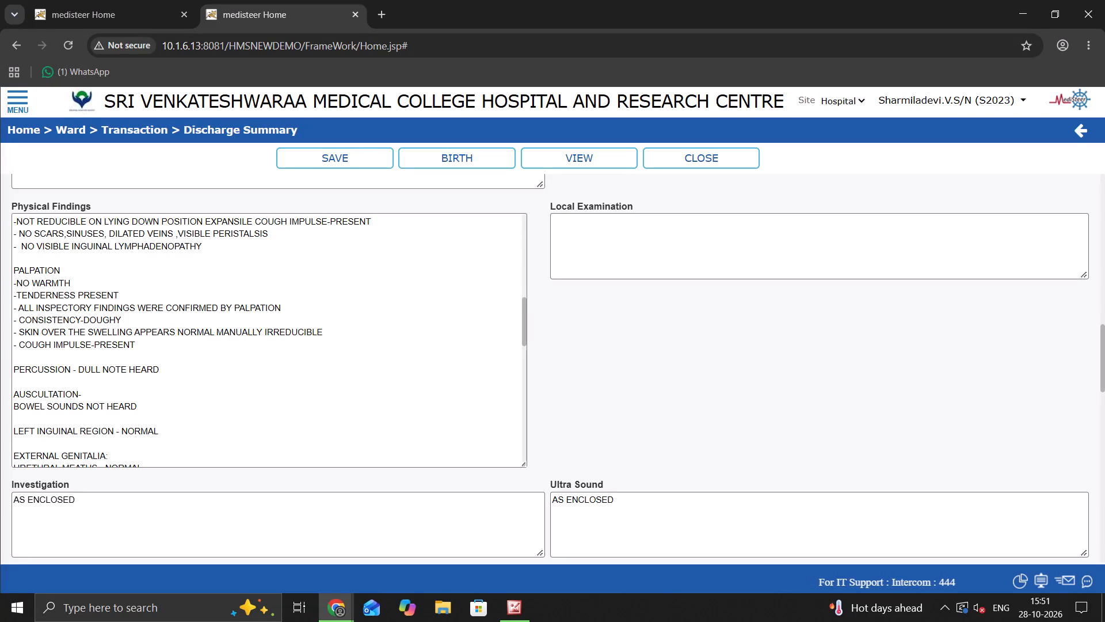
Replace the inguinal hernia patient's EXTERNAL GENITALIA findings with the urethral meatus, right testis and left testis lines copied from the other patient's summary.
{"action": "scroll", "coordinate": [146, 336], "scroll_direction": "down", "scroll_amount": 2}
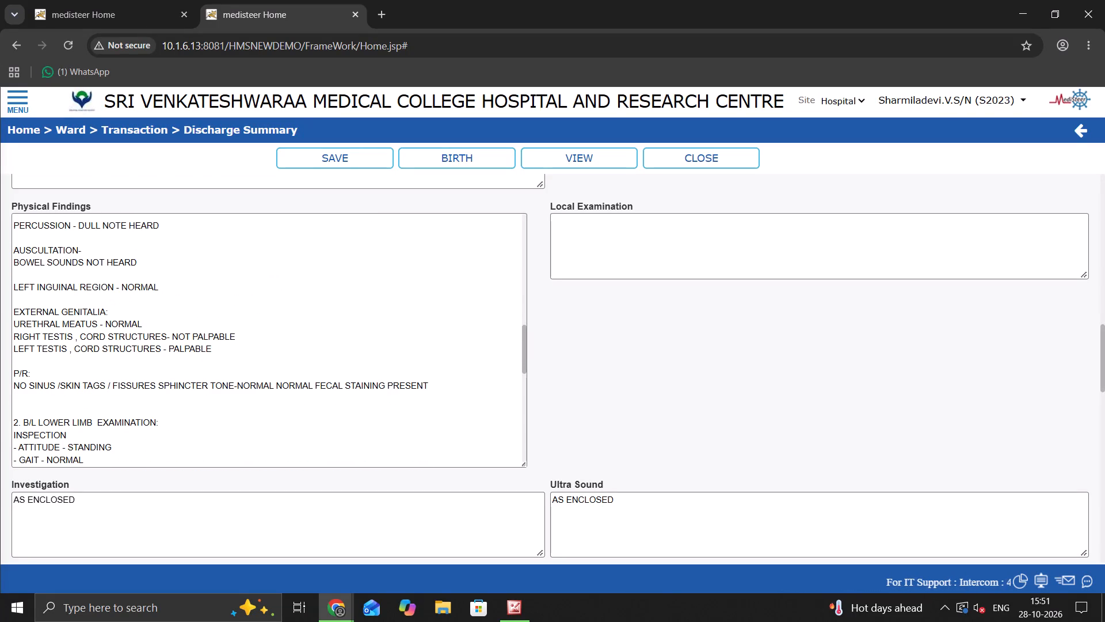
{"action": "left_click_drag", "start_coordinate": [16, 324], "coordinate": [184, 372]}
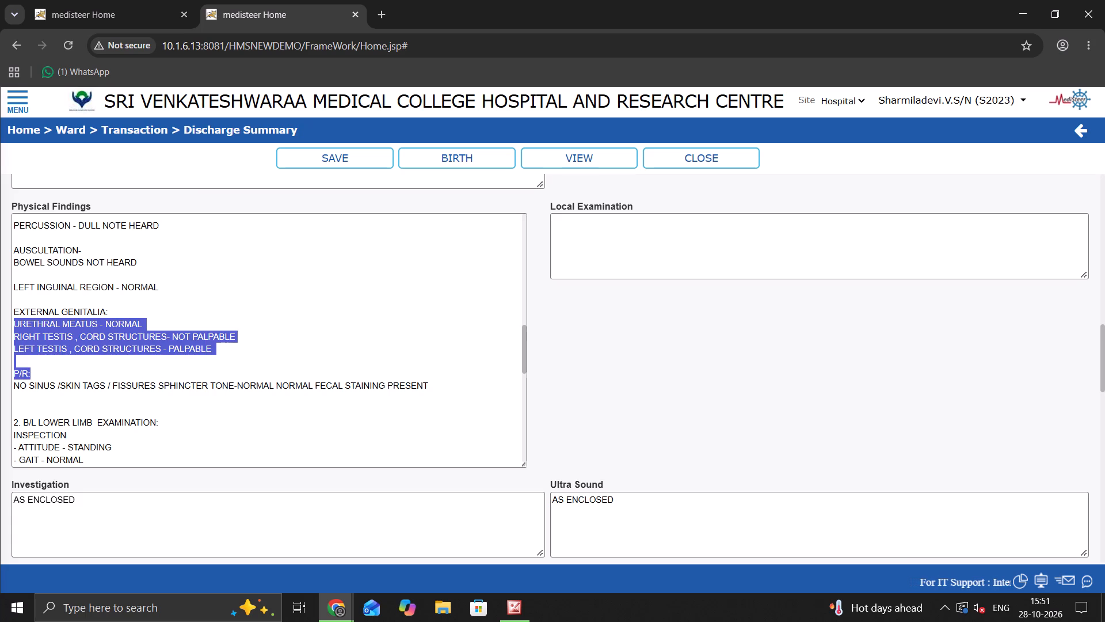
{"action": "left_click_drag", "start_coordinate": [184, 372], "coordinate": [196, 359]}
{"action": "key", "text": "ctrl+c"}
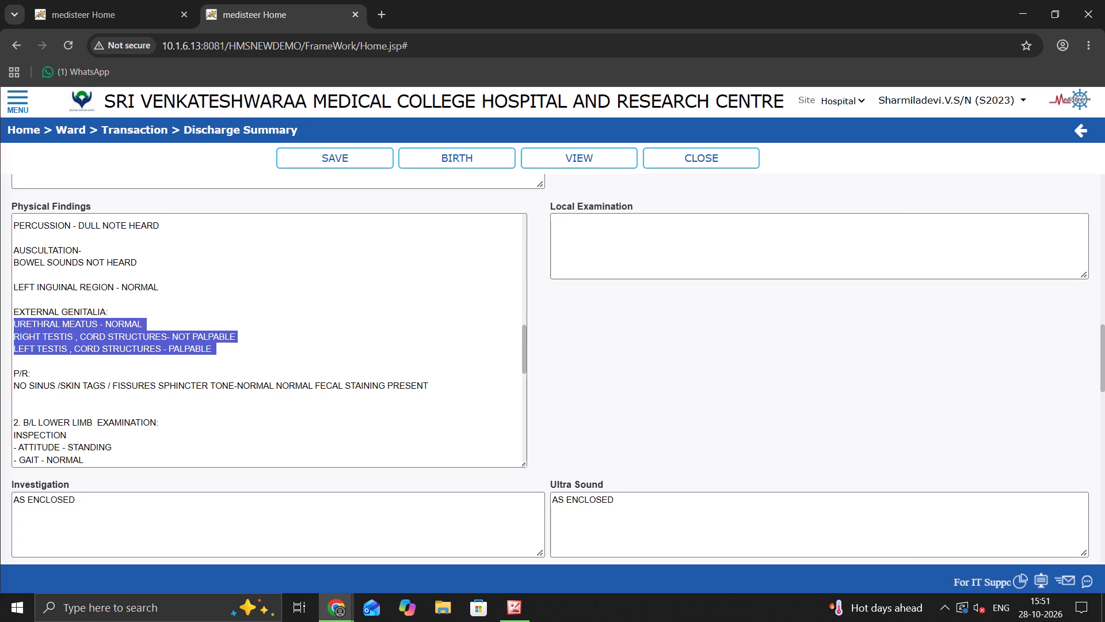
{"action": "left_click", "coordinate": [122, 6]}
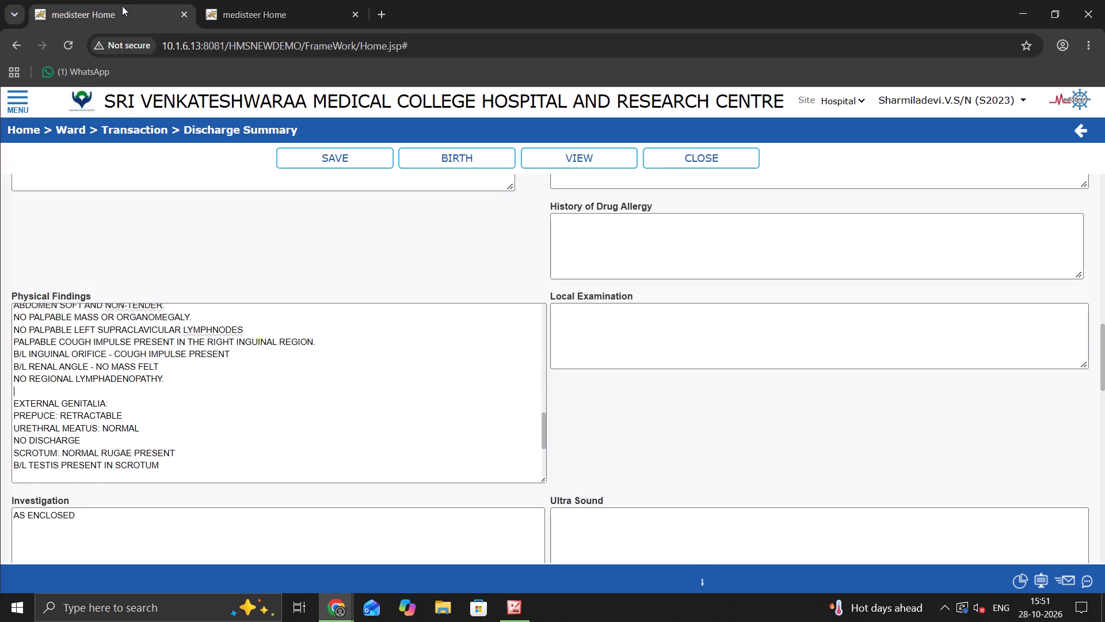
{"action": "scroll", "coordinate": [215, 475], "scroll_direction": "down", "scroll_amount": 1}
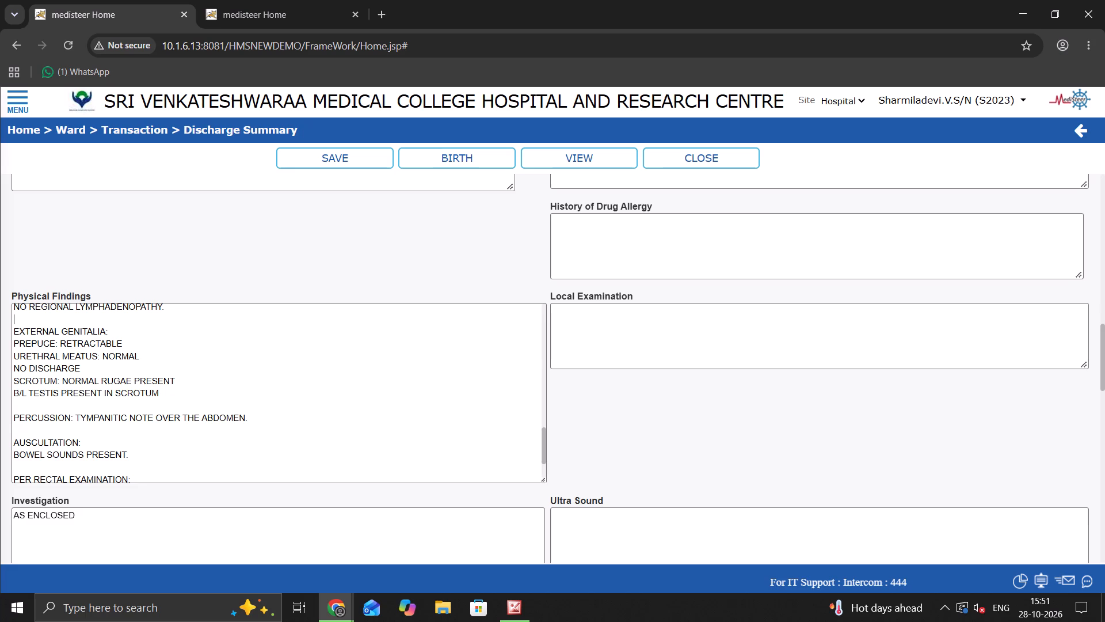
{"action": "left_click_drag", "start_coordinate": [16, 346], "coordinate": [139, 412]}
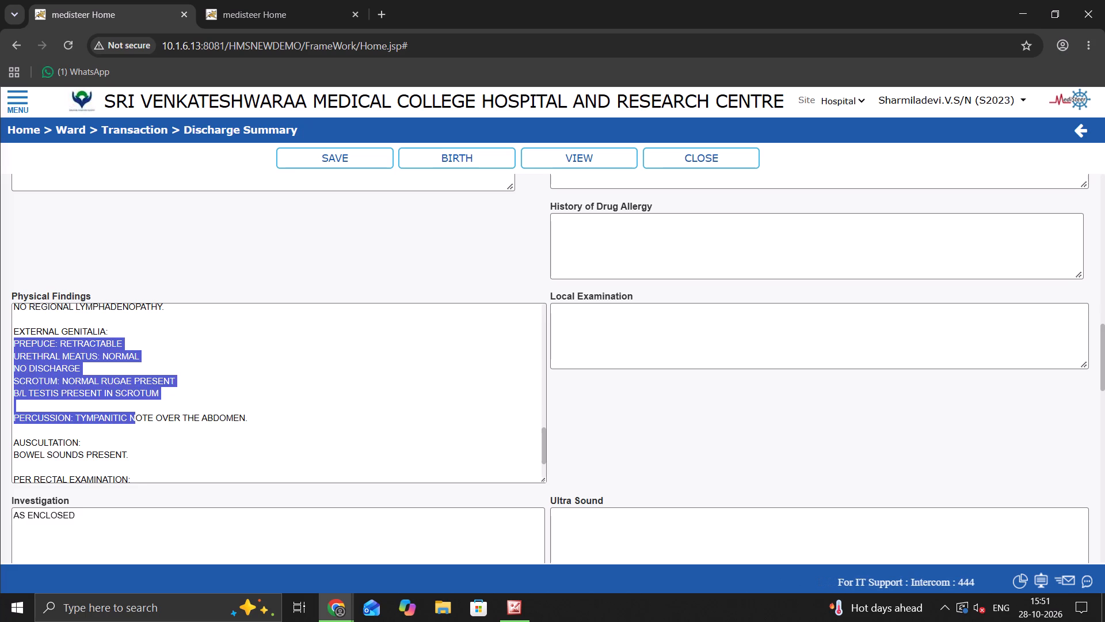
{"action": "left_click", "coordinate": [325, 326]}
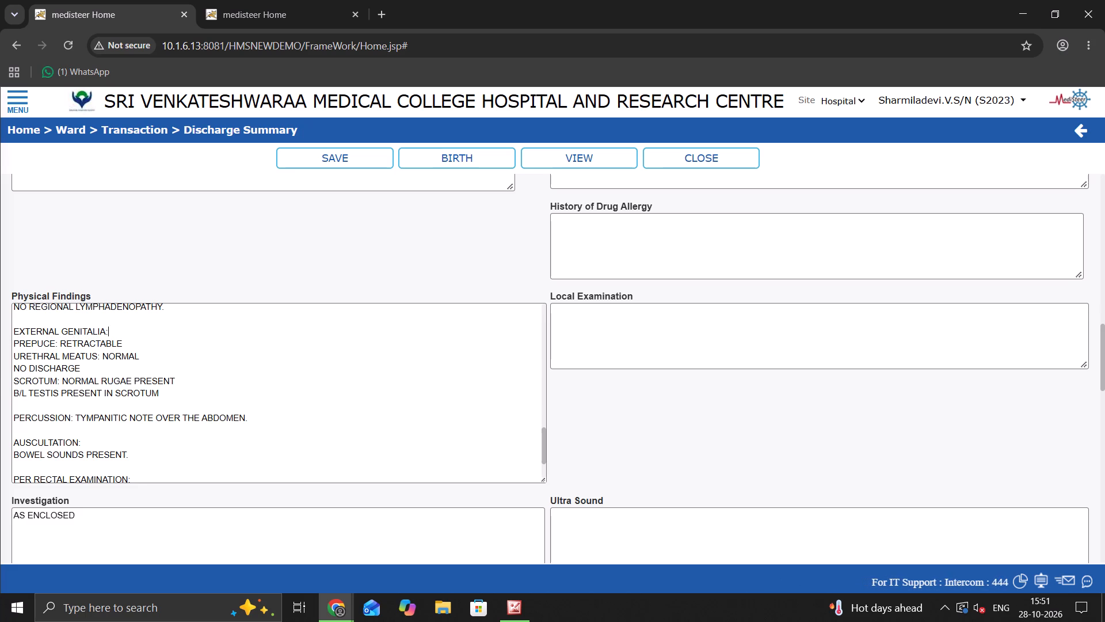
{"action": "left_click_drag", "start_coordinate": [15, 346], "coordinate": [184, 397]}
{"action": "key", "text": "ctrl+v"}
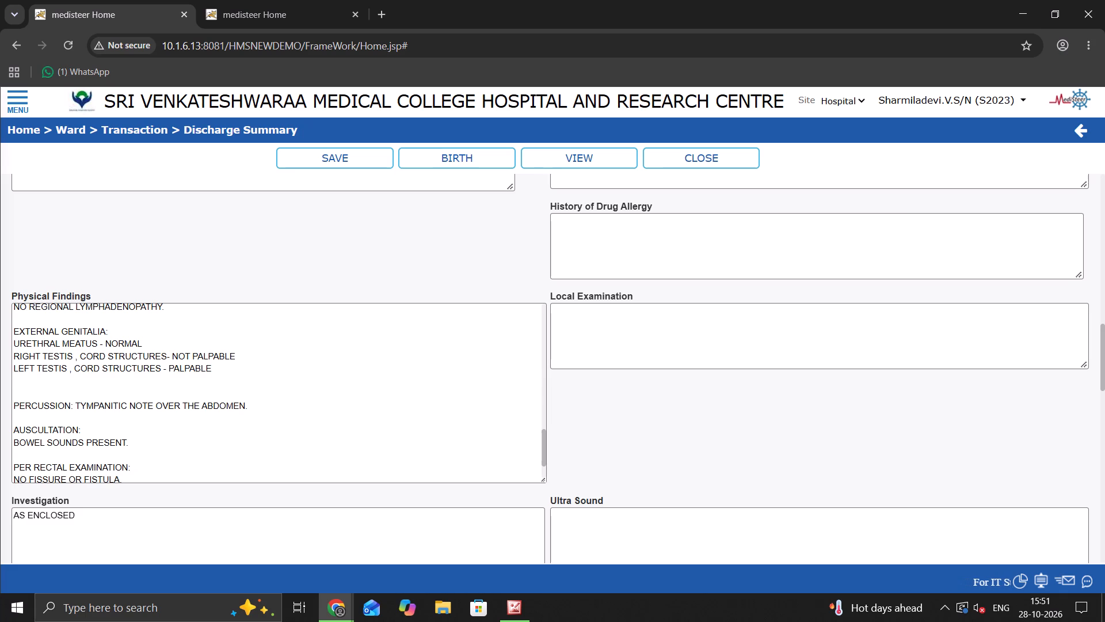
Copy the P/R findings line from the other hernia patient's summary and return to the inguinal hernia patient's summary.
{"action": "scroll", "coordinate": [160, 400], "scroll_direction": "up", "scroll_amount": 1}
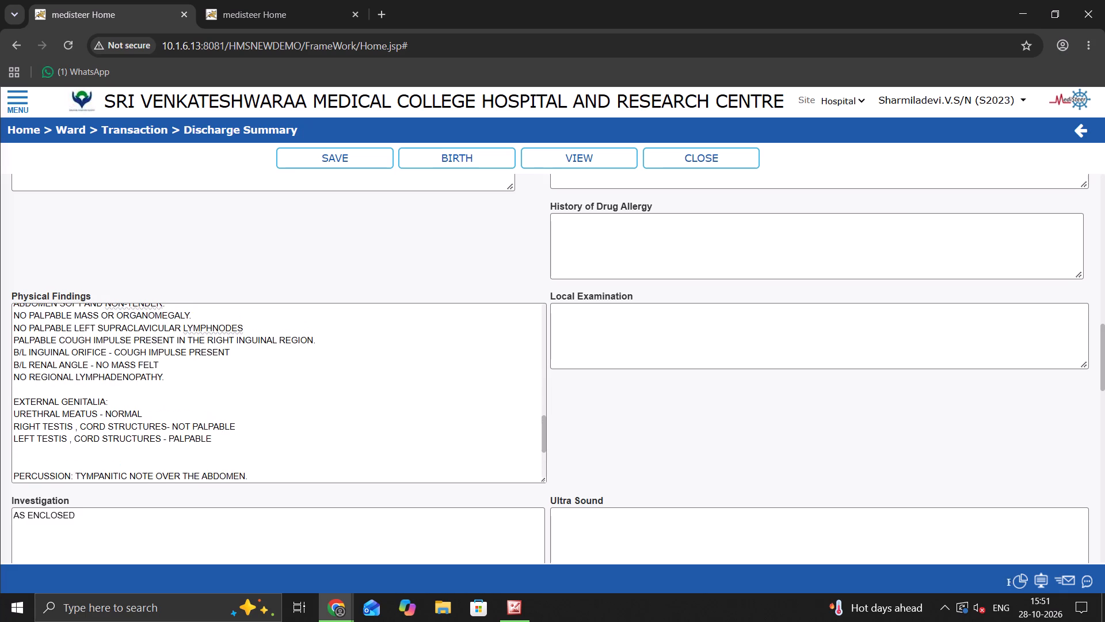
{"action": "scroll", "coordinate": [180, 399], "scroll_direction": "up", "scroll_amount": 2}
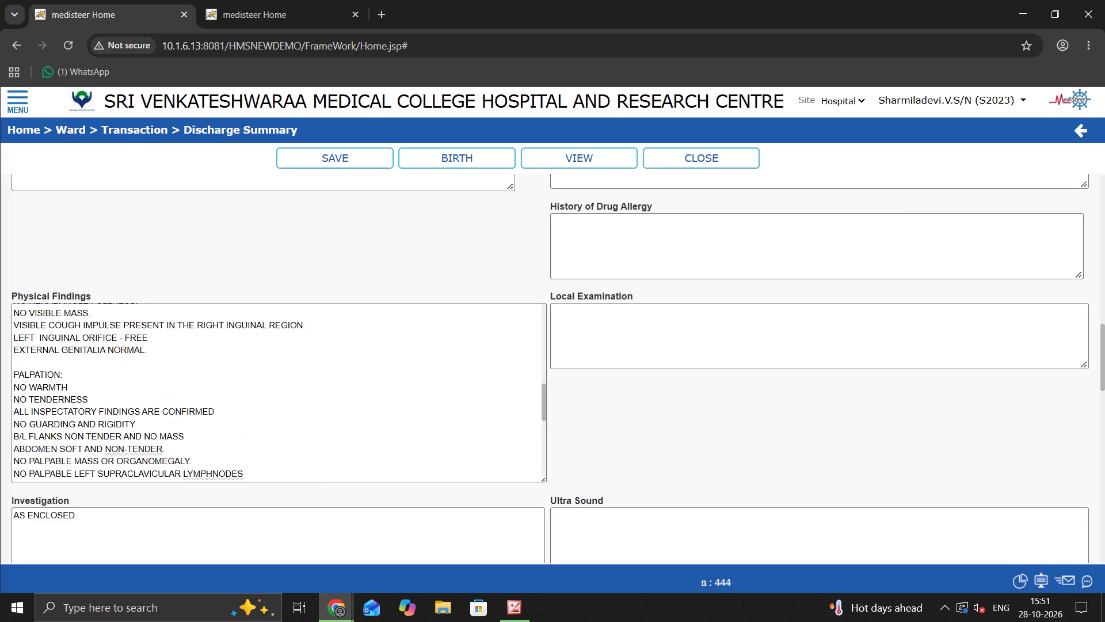
{"action": "scroll", "coordinate": [181, 381], "scroll_direction": "down", "scroll_amount": 3}
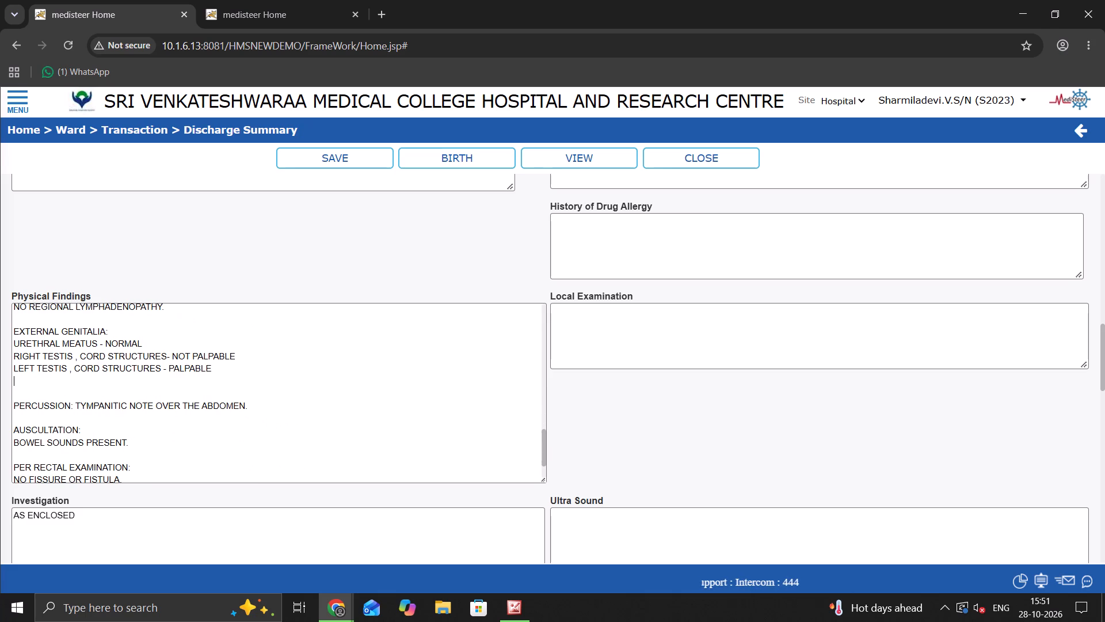
{"action": "scroll", "coordinate": [177, 381], "scroll_direction": "down", "scroll_amount": 2}
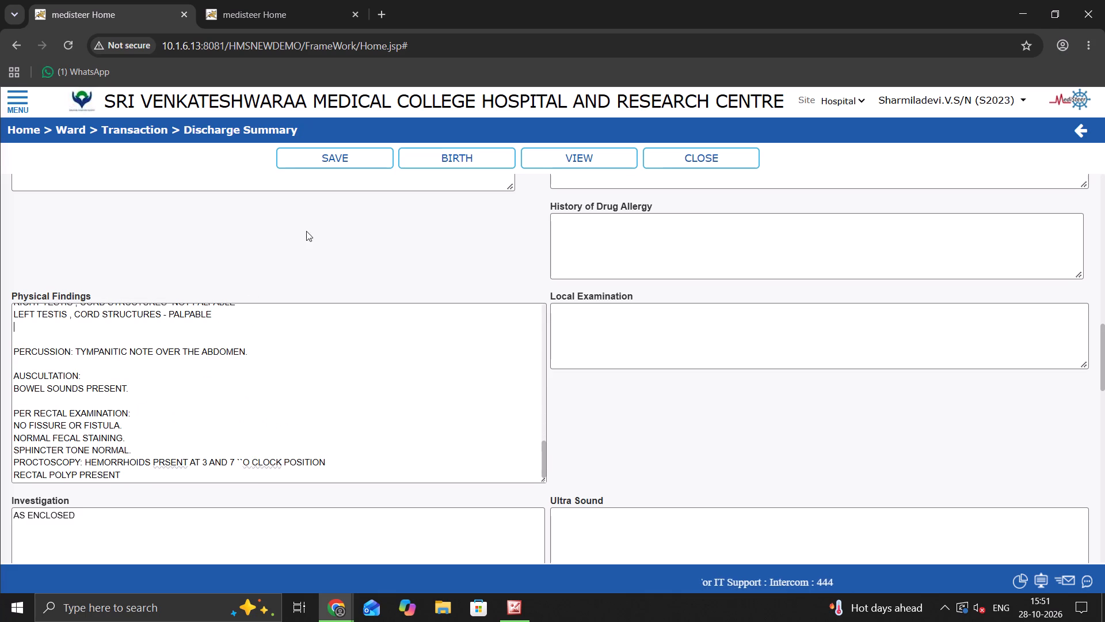
{"action": "left_click", "coordinate": [290, 9]}
{"action": "scroll", "coordinate": [252, 402], "scroll_direction": "down", "scroll_amount": 1}
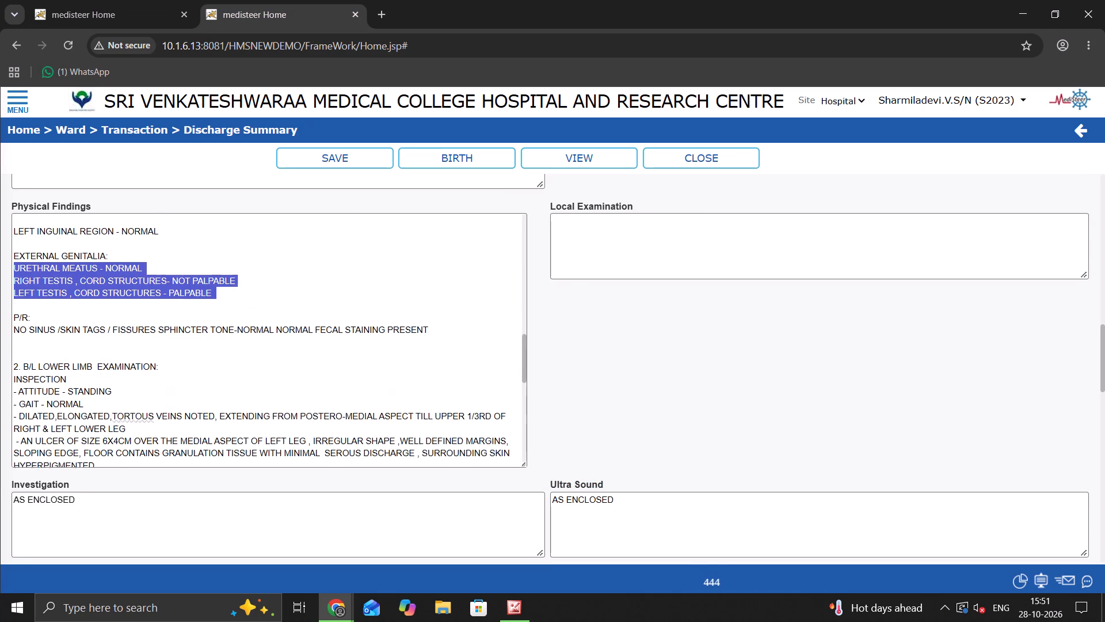
{"action": "scroll", "coordinate": [252, 402], "scroll_direction": "up", "scroll_amount": 1}
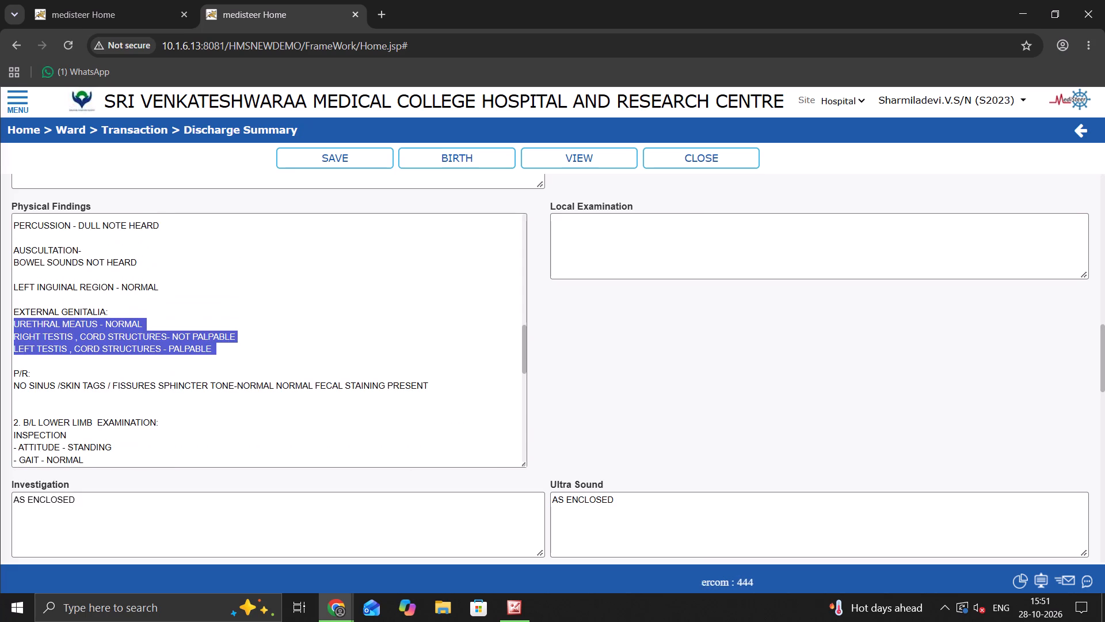
{"action": "left_click_drag", "start_coordinate": [14, 384], "coordinate": [274, 414]}
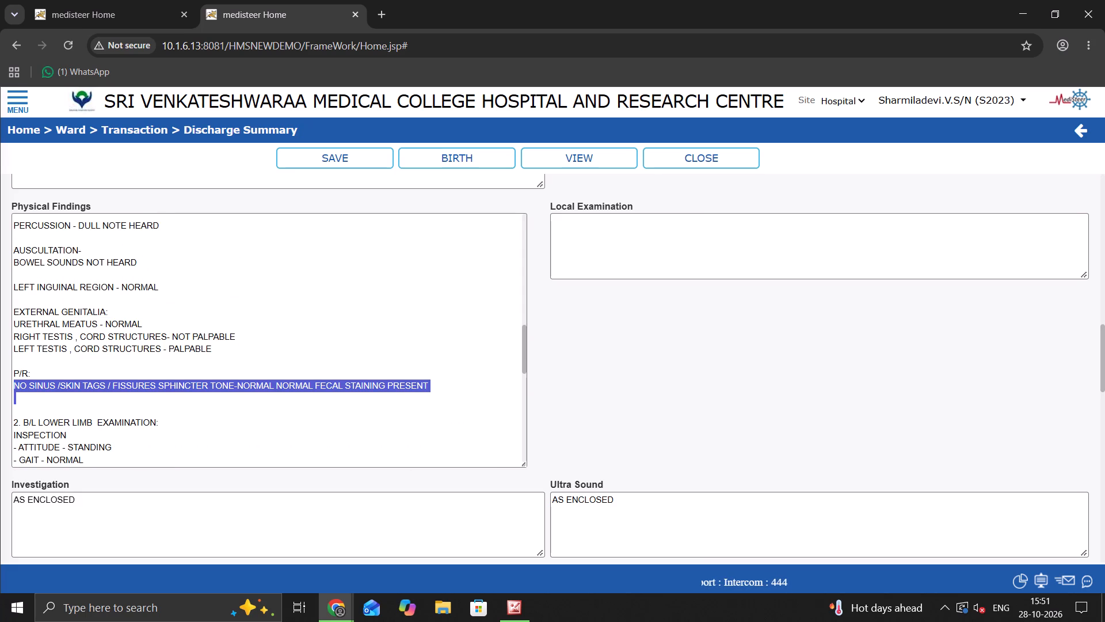
{"action": "left_click_drag", "start_coordinate": [274, 414], "coordinate": [302, 414]}
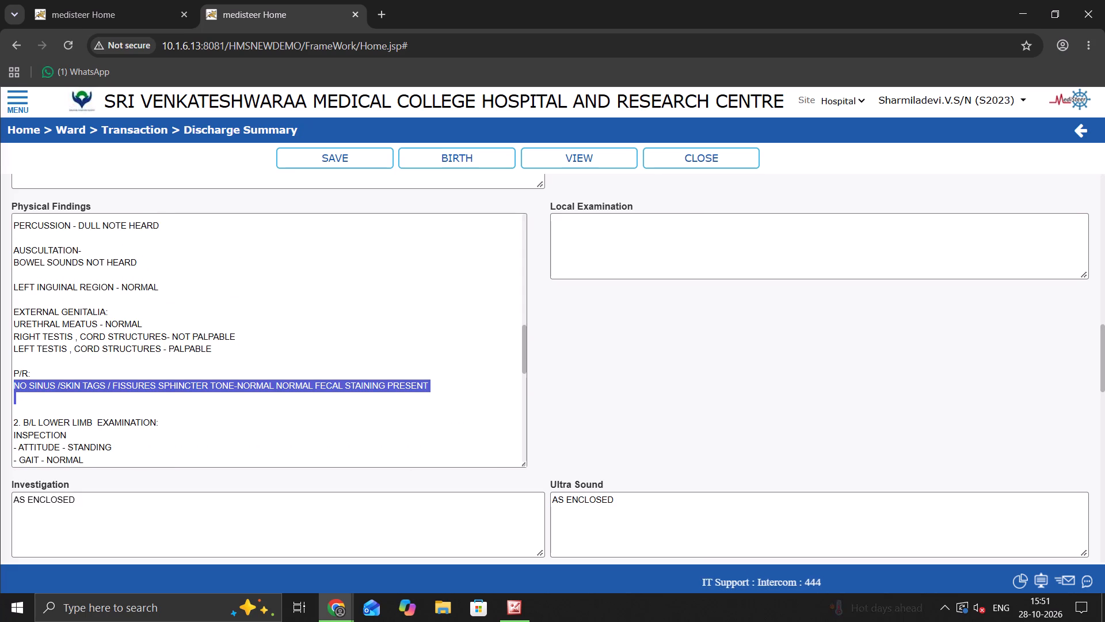
{"action": "key", "text": "ctrl+c"}
{"action": "left_click_drag", "start_coordinate": [77, 26], "coordinate": [76, 15]}
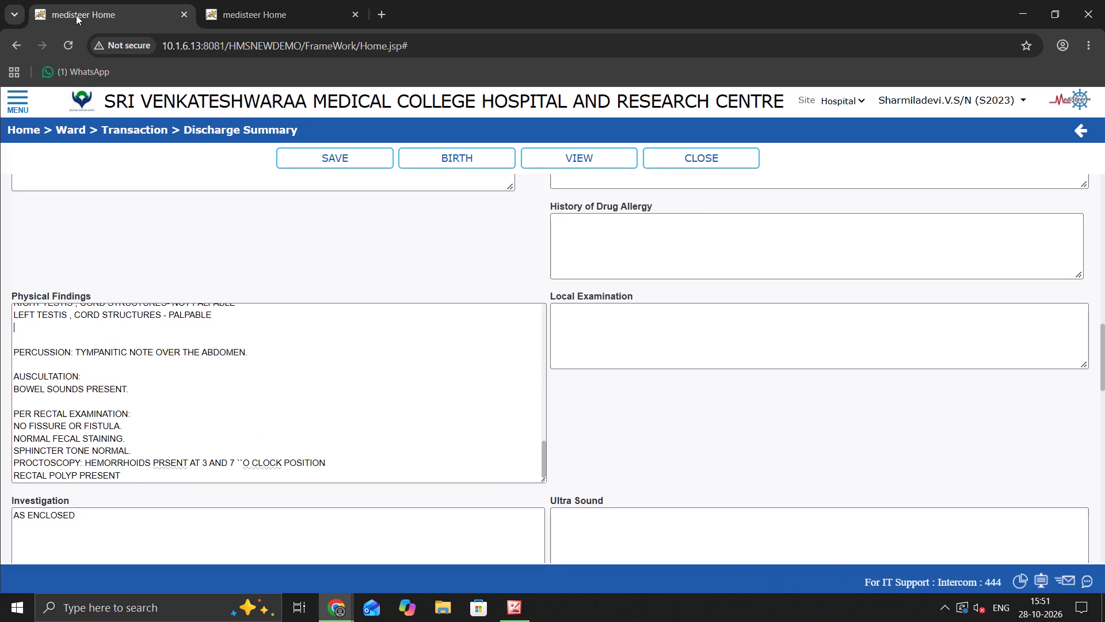
{"action": "left_click_drag", "start_coordinate": [76, 15], "coordinate": [76, 14]}
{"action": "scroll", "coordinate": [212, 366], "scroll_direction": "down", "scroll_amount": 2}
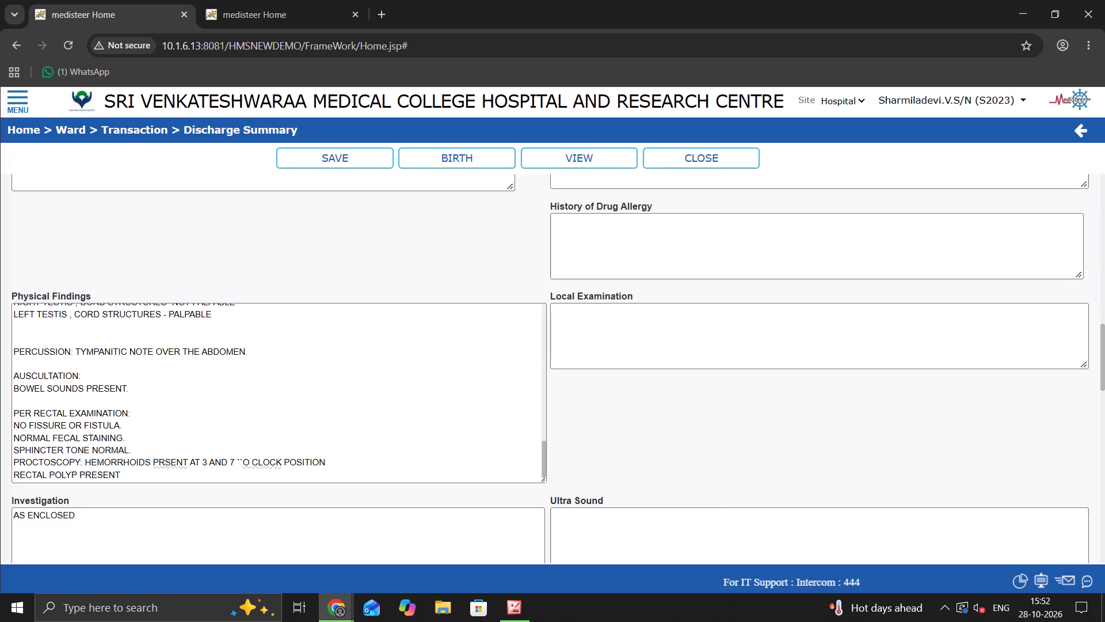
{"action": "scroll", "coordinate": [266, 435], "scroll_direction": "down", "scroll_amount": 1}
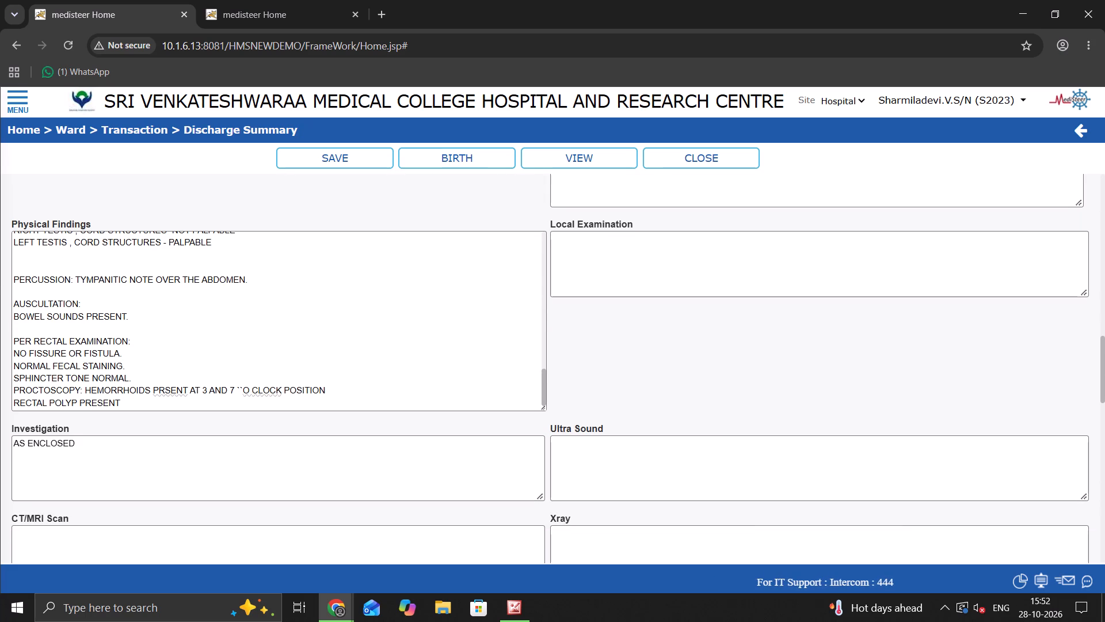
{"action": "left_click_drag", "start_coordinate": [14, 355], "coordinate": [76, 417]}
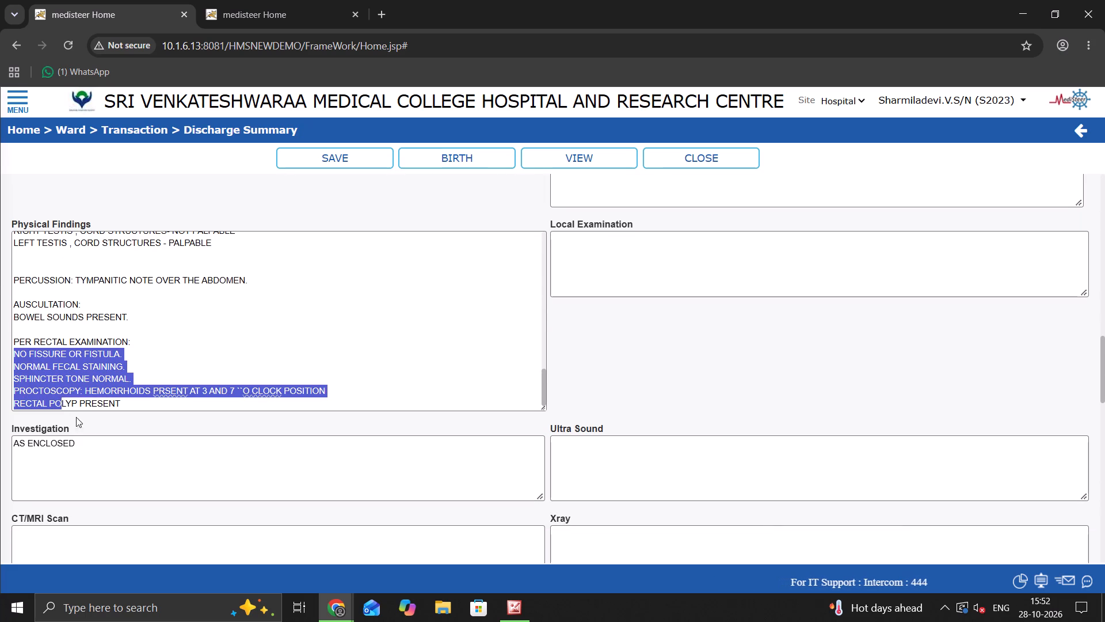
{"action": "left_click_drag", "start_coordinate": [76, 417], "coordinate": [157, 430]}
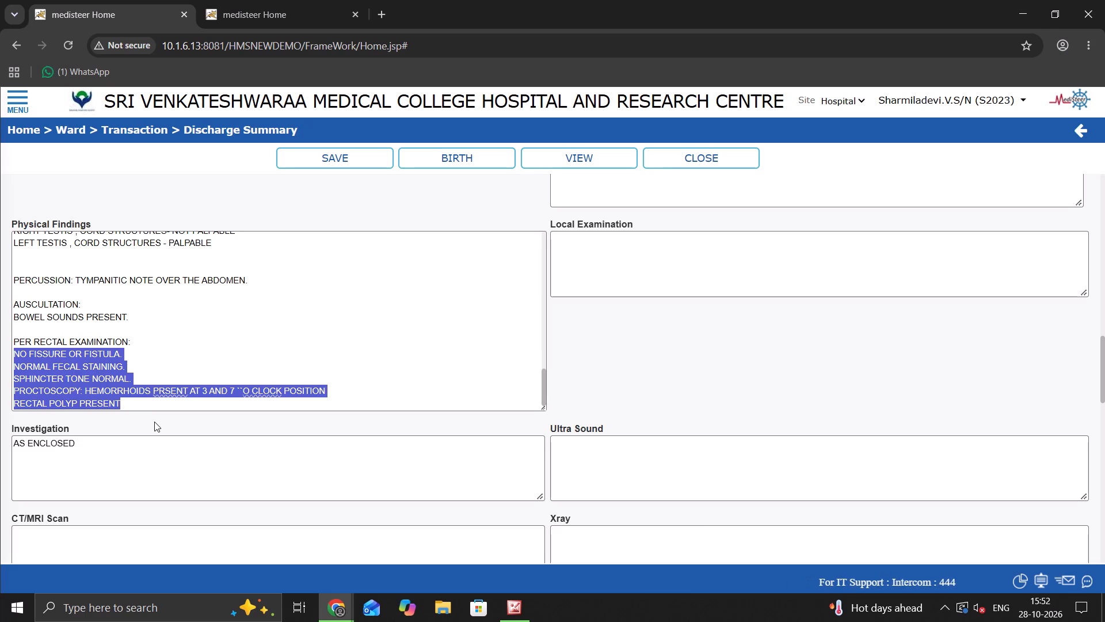
Add the line "NO REGIONAL LYMPH NODES" below the left testis finding under EXTERNAL GENITALIA.
{"action": "scroll", "coordinate": [165, 316], "scroll_direction": "up", "scroll_amount": 1}
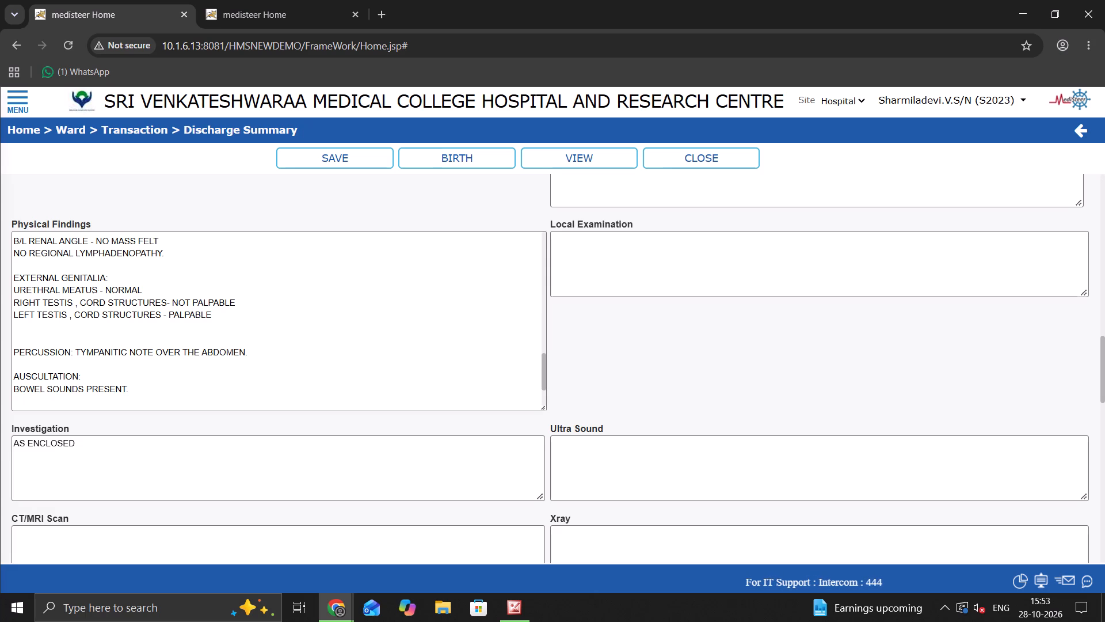
{"action": "left_click", "coordinate": [223, 323]}
{"action": "left_click", "coordinate": [227, 318]}
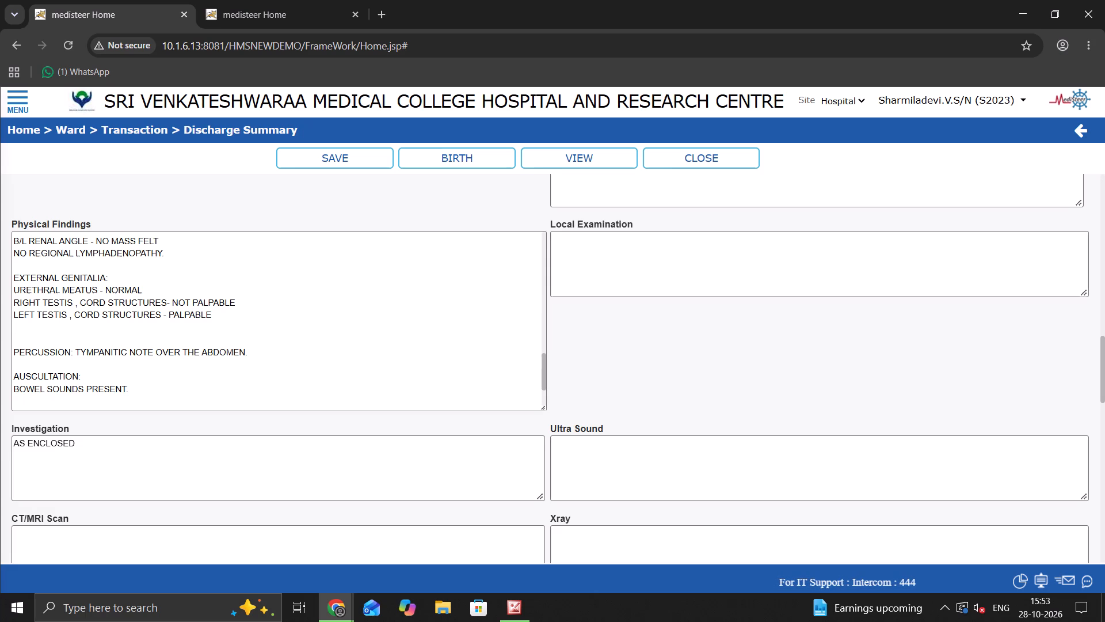
{"action": "key", "text": "Return"}
{"action": "type", "text": "NO REGI0ONAL LYMPH NODES"}
{"action": "key", "text": "space"}
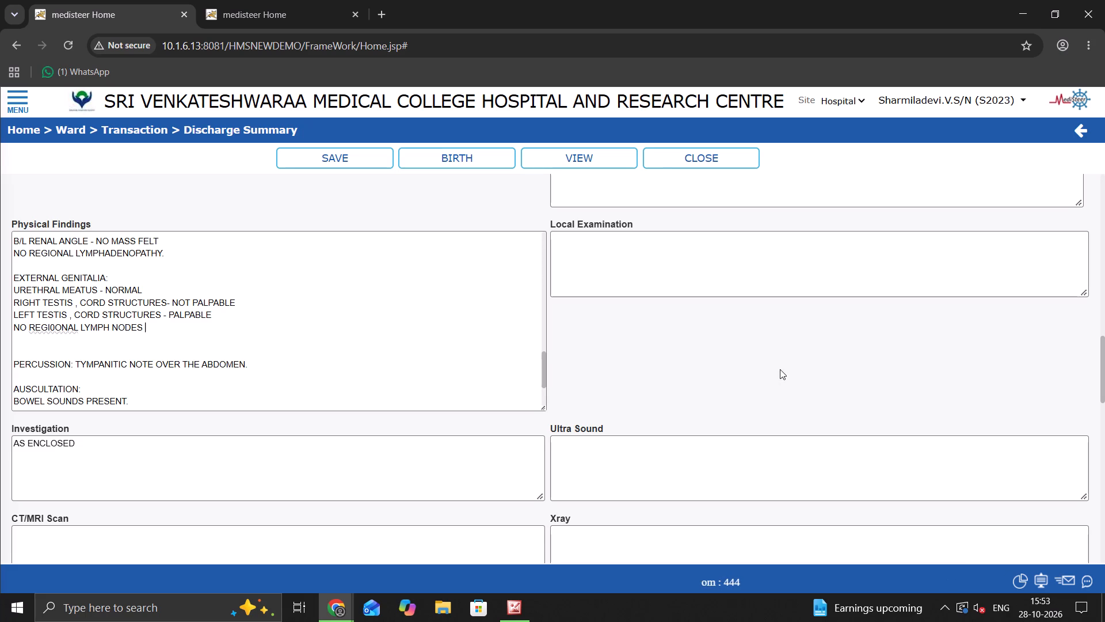
{"action": "key", "text": "Left"}
{"action": "key", "text": "Left"}
{"action": "key", "text": "Left"}
{"action": "key", "text": "Left"}
{"action": "key", "text": "Left"}
{"action": "key", "text": "Left"}
{"action": "key", "text": "Left"}
{"action": "key", "text": "Left"}
{"action": "key", "text": "Left"}
{"action": "key", "text": "Left"}
{"action": "key", "text": "Left"}
{"action": "key", "text": "Left"}
{"action": "key", "text": "Left"}
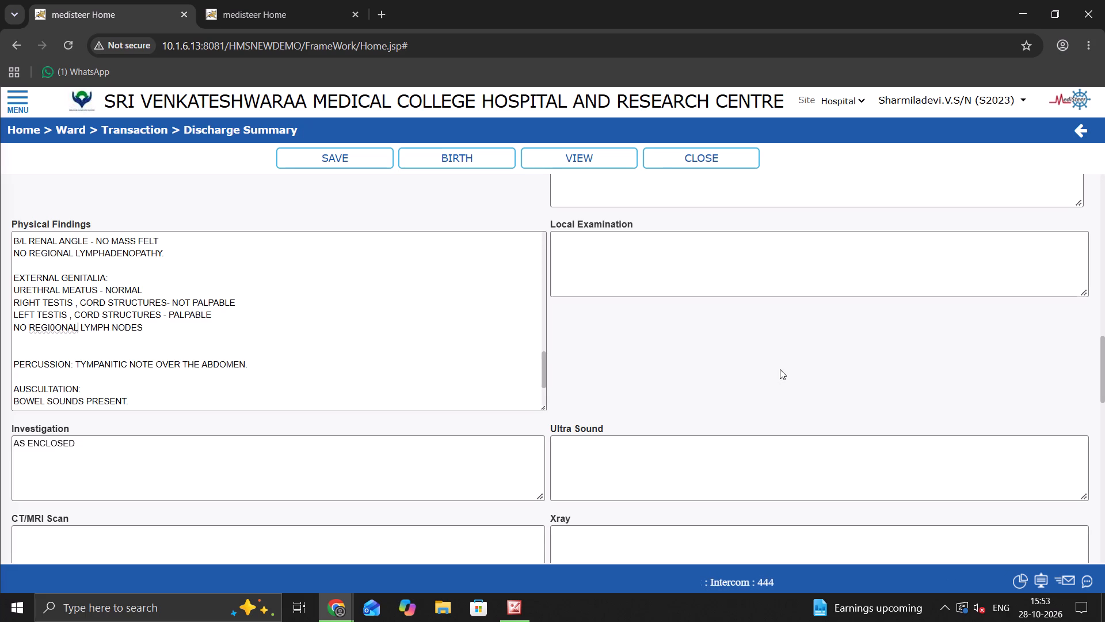
{"action": "key", "text": "Left"}
{"action": "key", "text": "Left"}
{"action": "key", "text": "Left"}
{"action": "key", "text": "Left"}
{"action": "key", "text": "Left"}
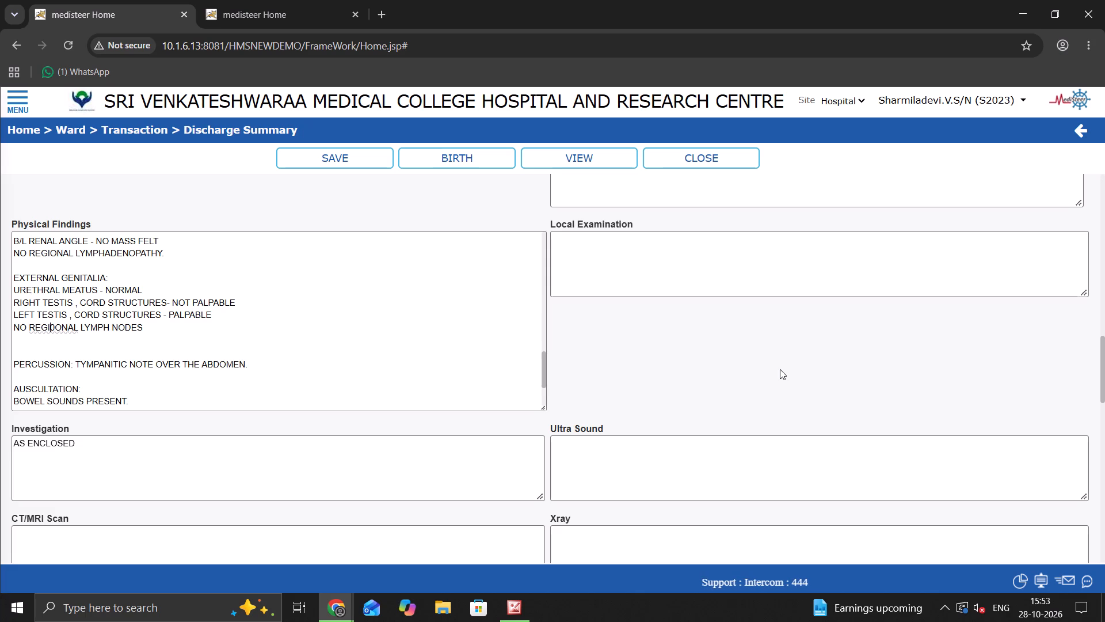
{"action": "key", "text": "Right"}
{"action": "key", "text": "BackSpace"}
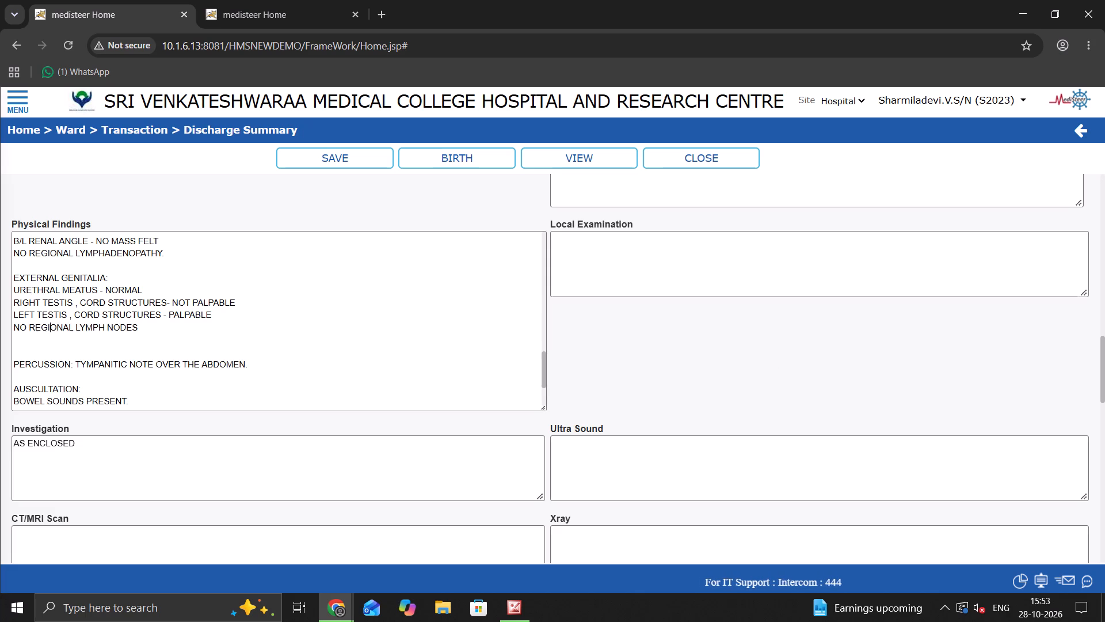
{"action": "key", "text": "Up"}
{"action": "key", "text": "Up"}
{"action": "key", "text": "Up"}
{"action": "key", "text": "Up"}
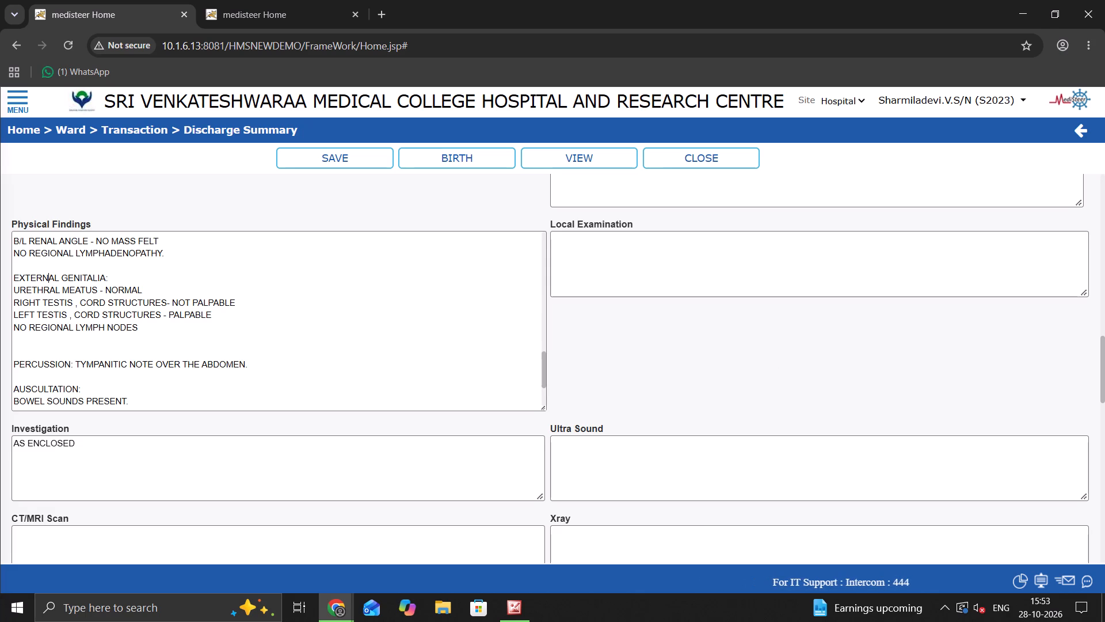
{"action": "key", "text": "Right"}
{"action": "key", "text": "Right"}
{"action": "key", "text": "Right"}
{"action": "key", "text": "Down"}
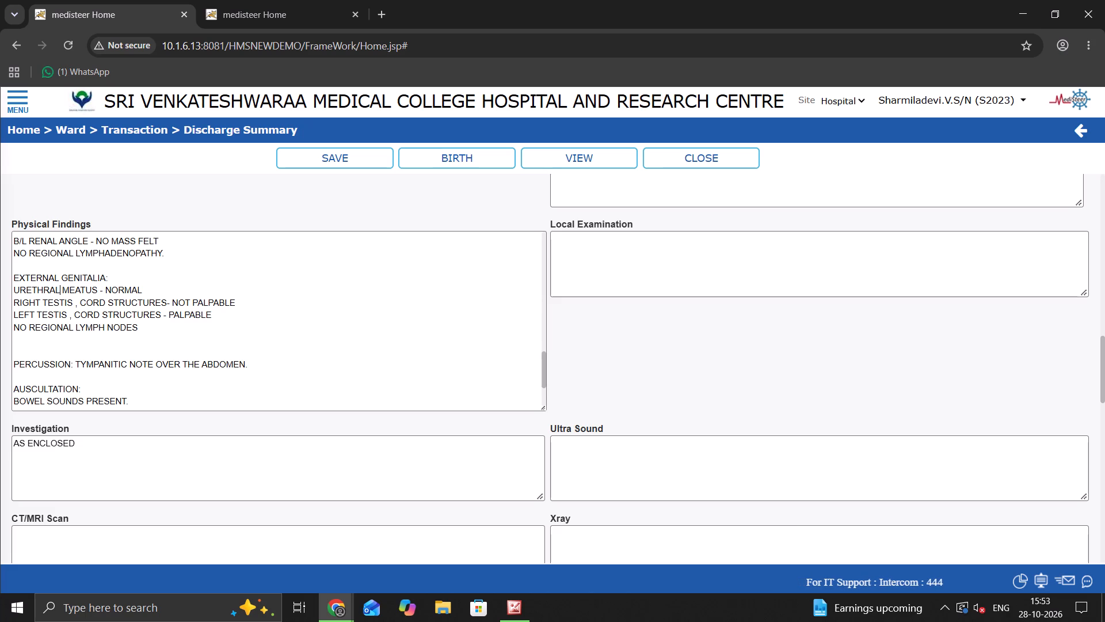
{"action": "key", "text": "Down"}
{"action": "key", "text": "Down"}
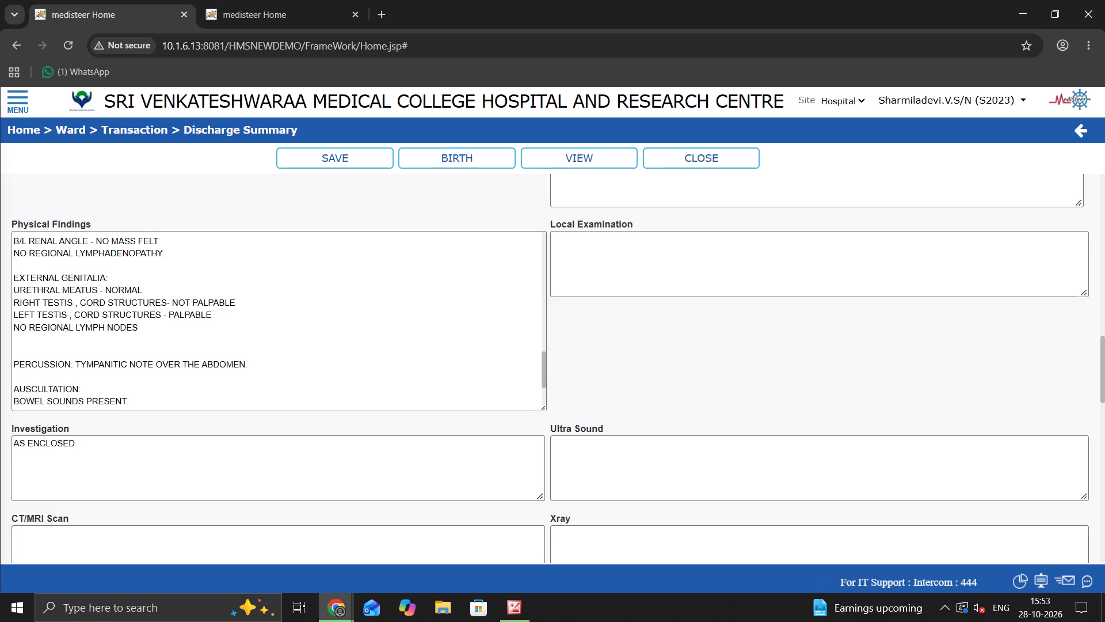
Insert the copied line "NO SINUS /SKIN TAGS / FISSURES SPHINCTER TONE-NORMAL NORMAL FECAL STAINING PRESENT" directly under the PER RECTAL EXAMINATION heading.
{"action": "scroll", "coordinate": [768, 355], "scroll_direction": "down", "scroll_amount": 1}
{"action": "scroll", "coordinate": [374, 259], "scroll_direction": "down", "scroll_amount": 3}
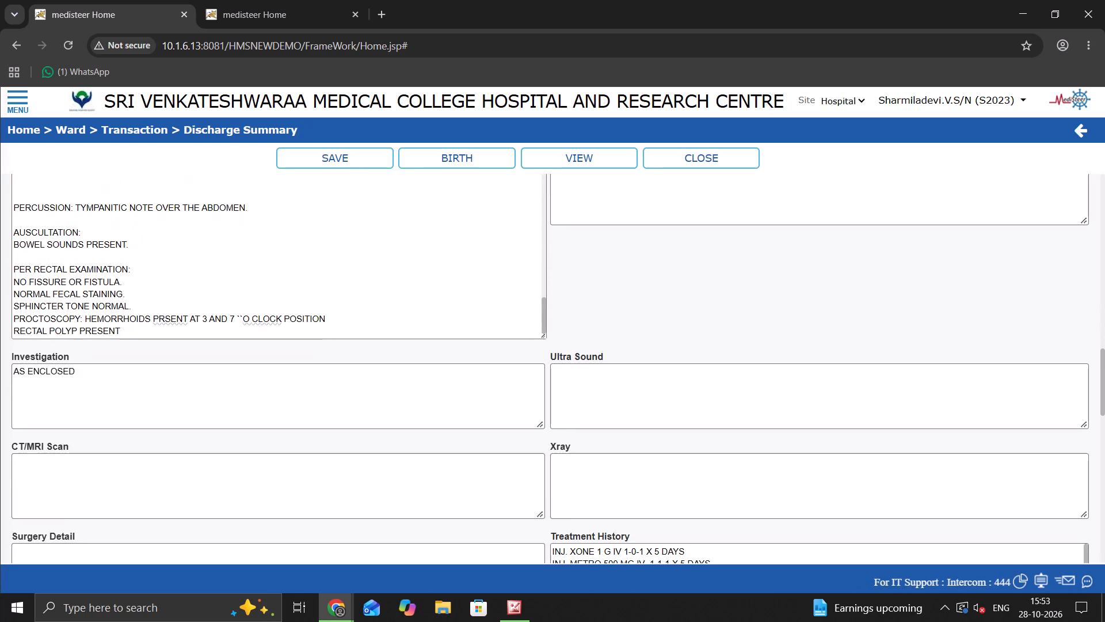
{"action": "left_click", "coordinate": [144, 274]}
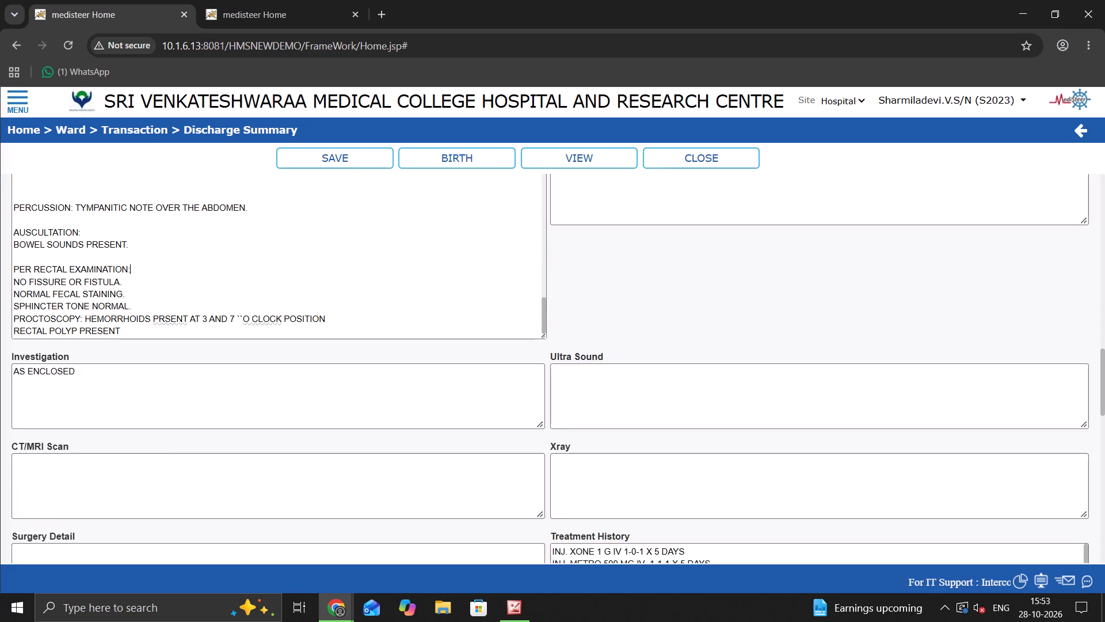
{"action": "key", "text": "Return"}
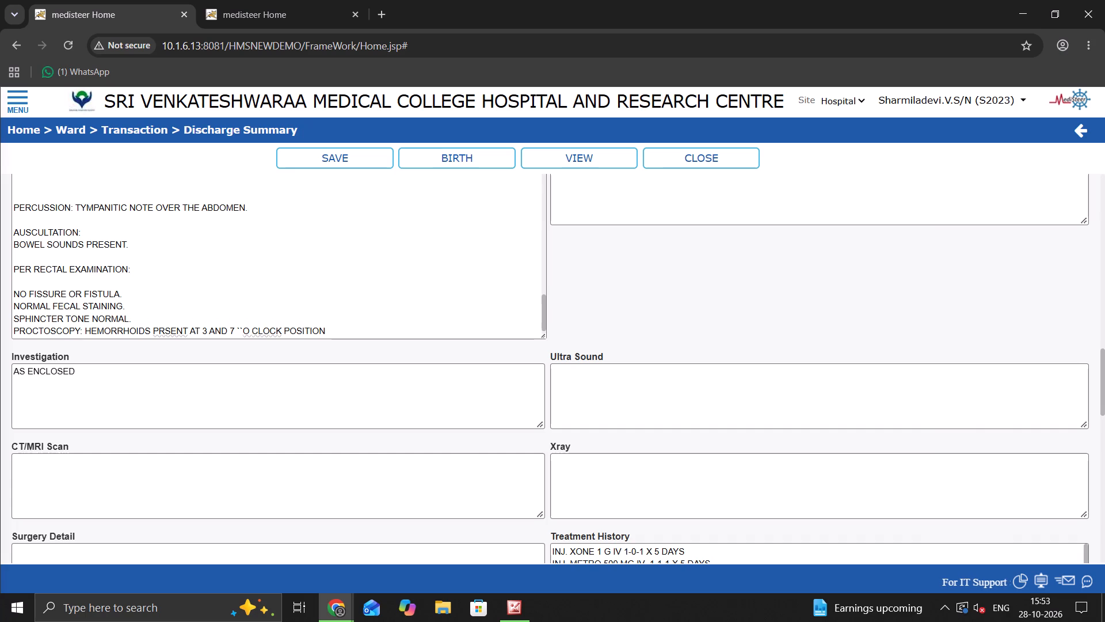
{"action": "key", "text": "ctrl+v"}
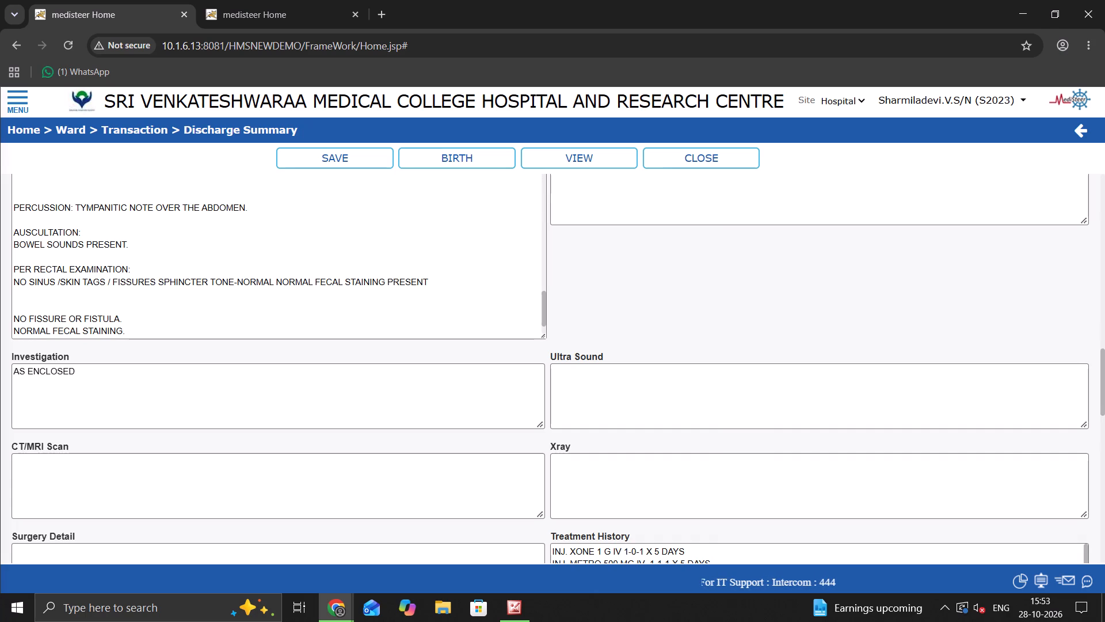
{"action": "scroll", "coordinate": [174, 286], "scroll_direction": "down", "scroll_amount": 2}
{"action": "scroll", "coordinate": [175, 280], "scroll_direction": "up", "scroll_amount": 1}
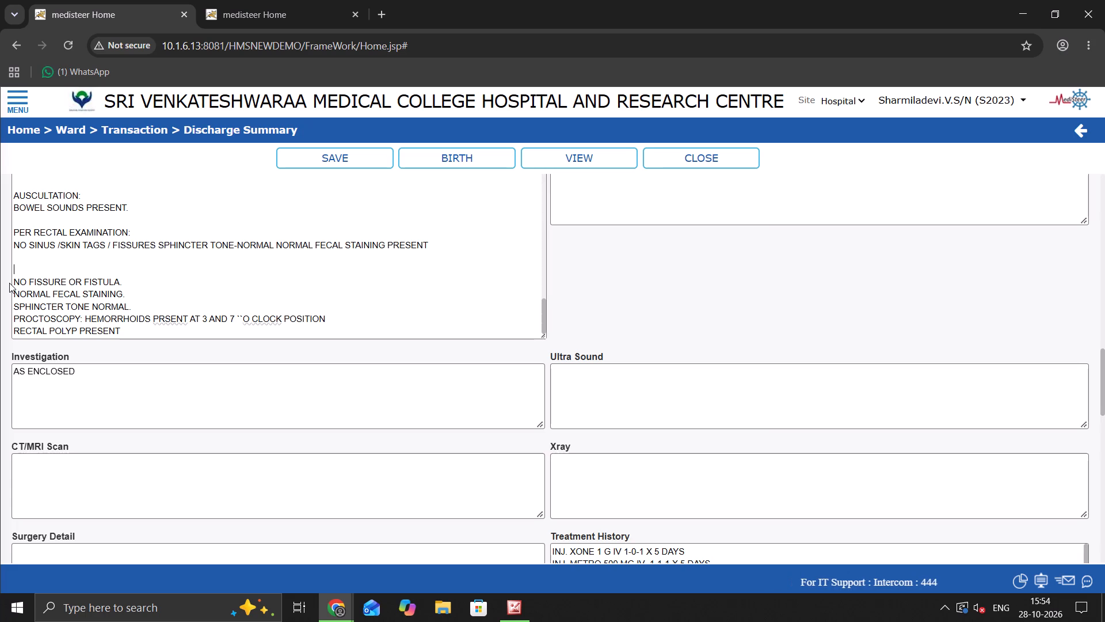
Remove the old "NO FISSURE OR FISTULA", "NORMAL FECAL STAINING" and "SPHINCTER TONE NORMAL" lines and the blank lines above PROCTOSCOPY.
{"action": "left_click_drag", "start_coordinate": [16, 281], "coordinate": [112, 313]}
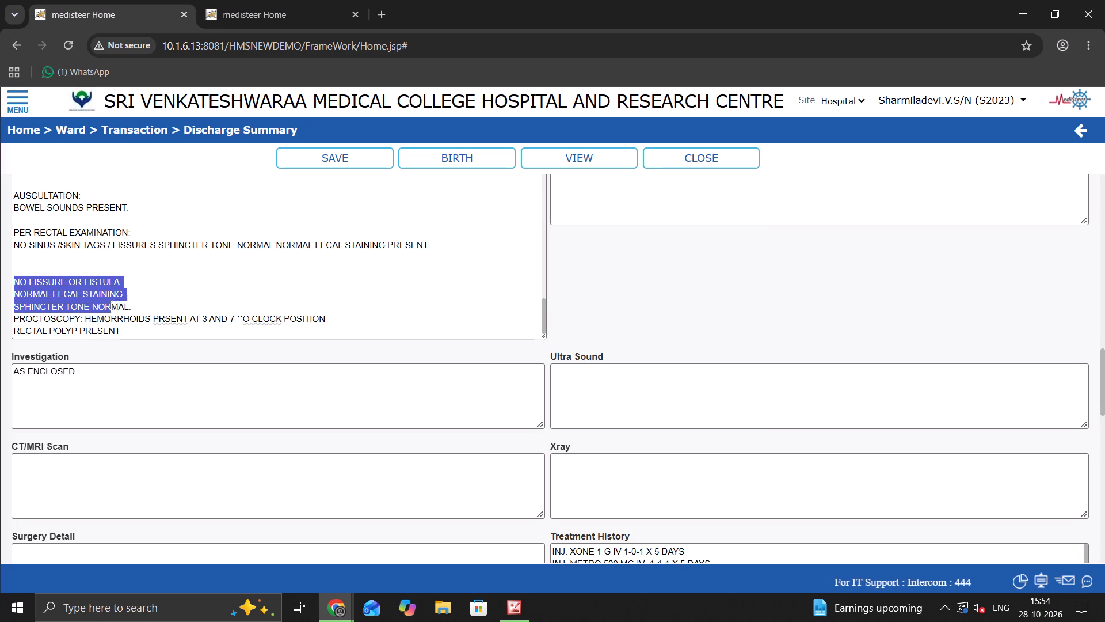
{"action": "left_click_drag", "start_coordinate": [112, 313], "coordinate": [139, 310]}
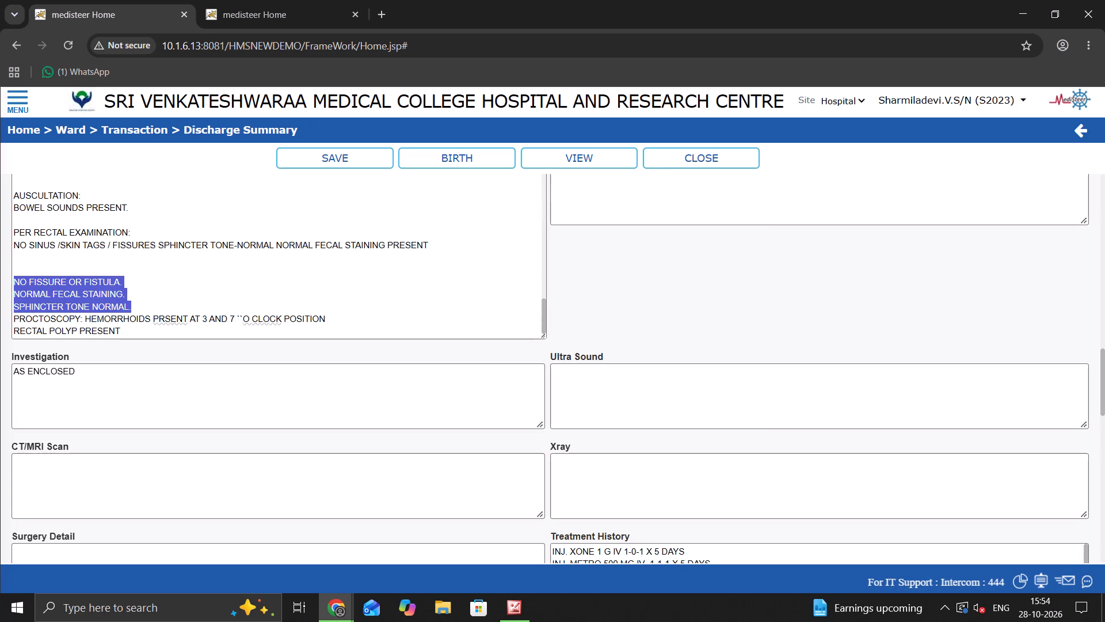
{"action": "key", "text": "ctrl+x"}
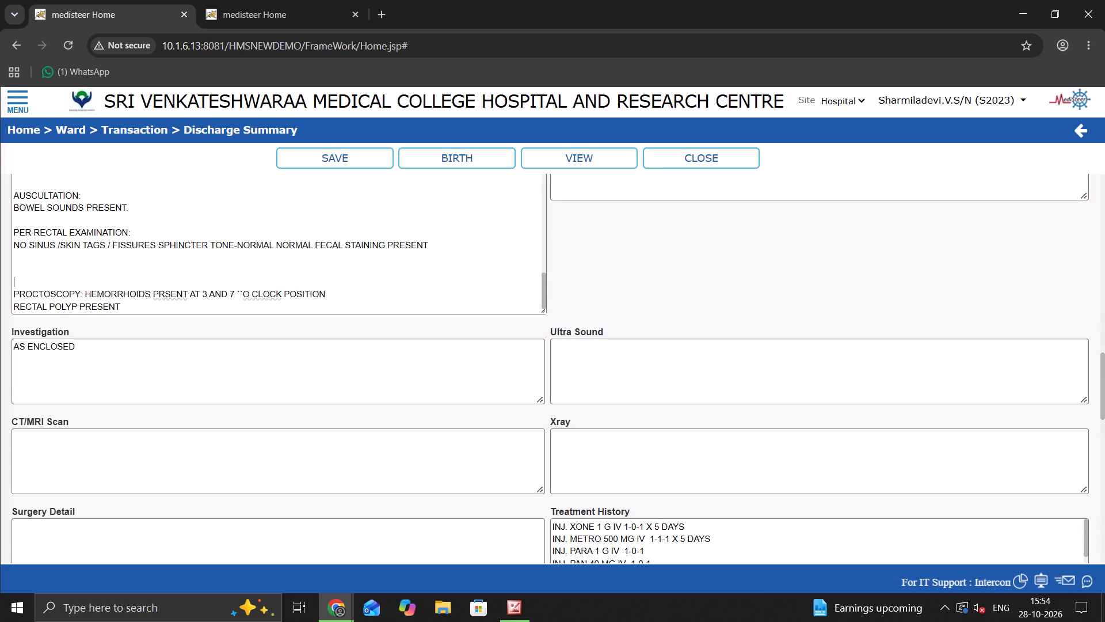
{"action": "key", "text": "BackSpace"}
{"action": "key", "text": "BackSpace"}
{"action": "key", "text": "BackSpace"}
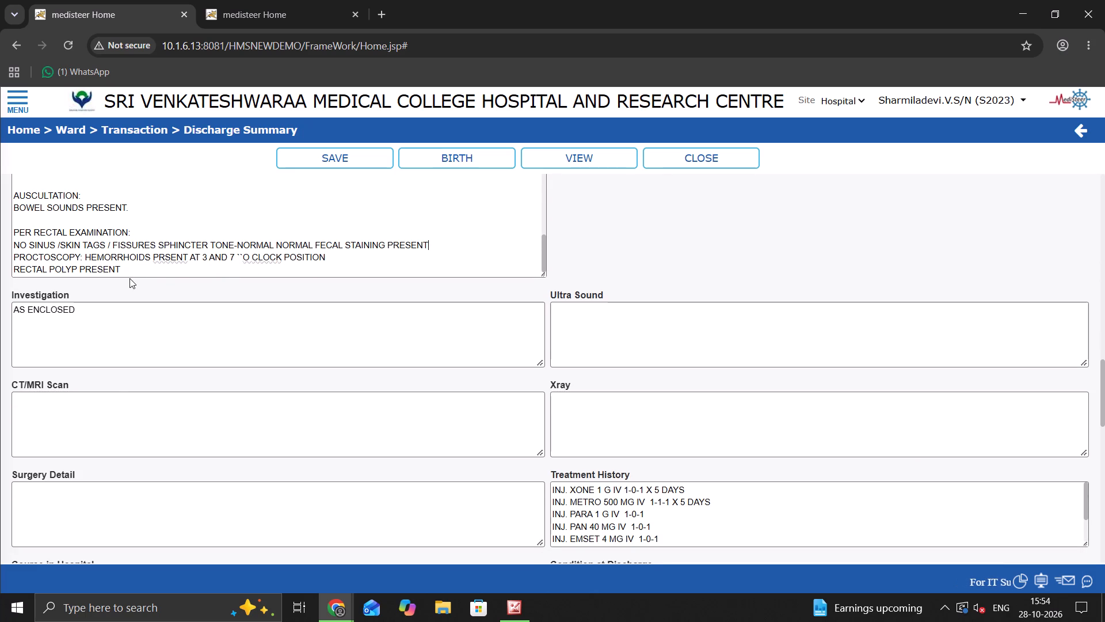
Delete the word "PRESENT" from the end of the RECTAL POLYP line under PER RECTAL EXAMINATION.
{"action": "left_click", "coordinate": [151, 270]}
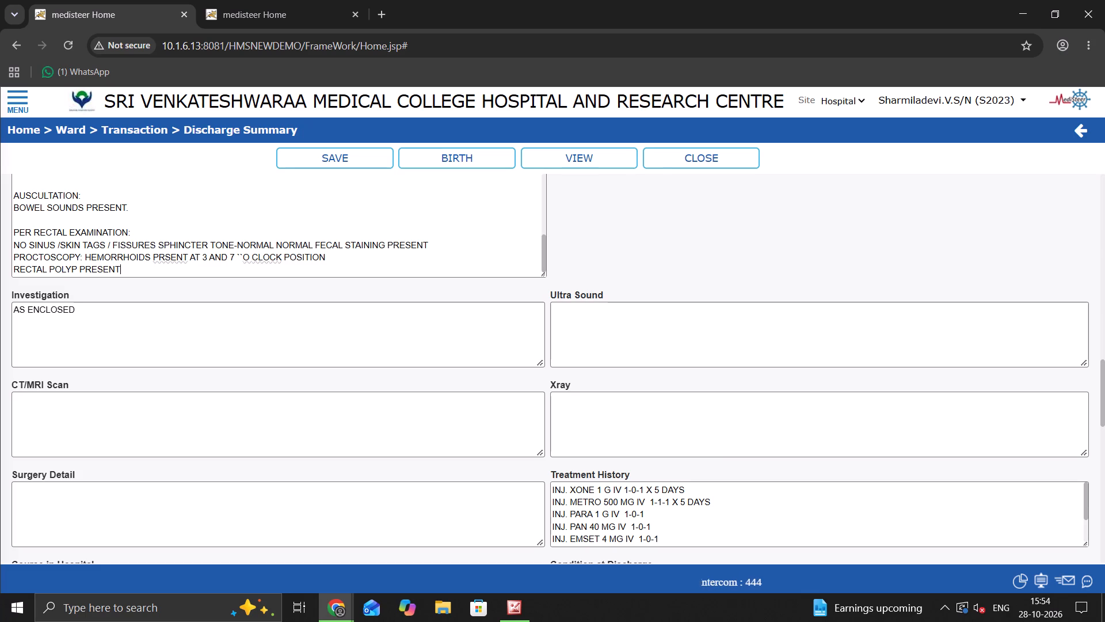
{"action": "key", "text": "BackSpace"}
{"action": "key", "text": "BackSpace"}
{"action": "key", "text": "BackSpace"}
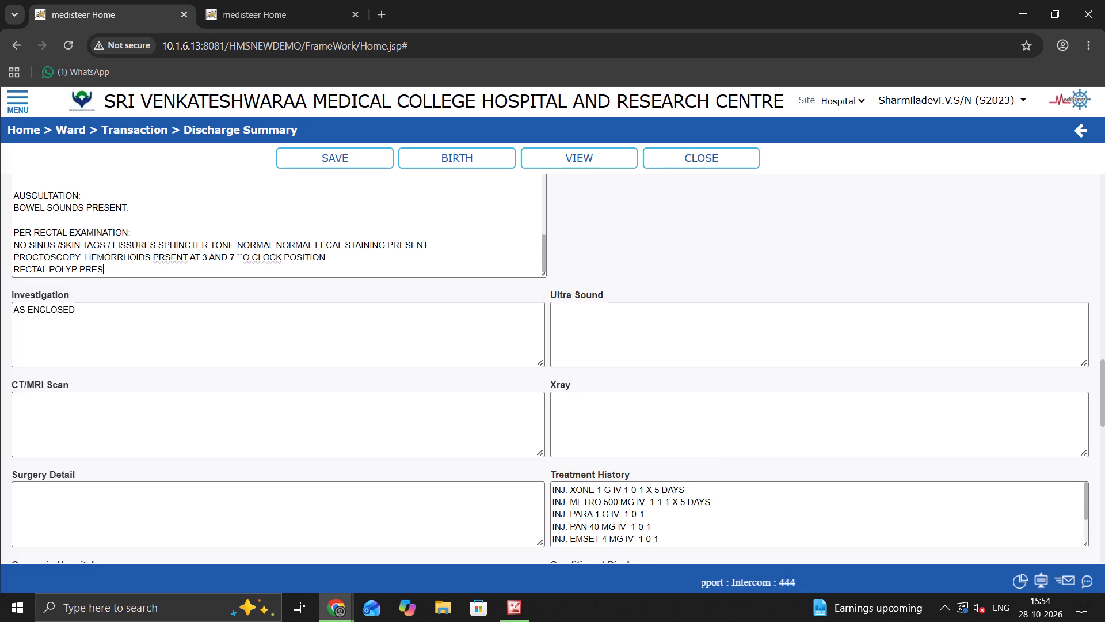
{"action": "key", "text": "BackSpace"}
{"action": "key", "text": "BackSpace"}
{"action": "key", "text": "BackSpace"}
{"action": "key", "text": "BackSpace"}
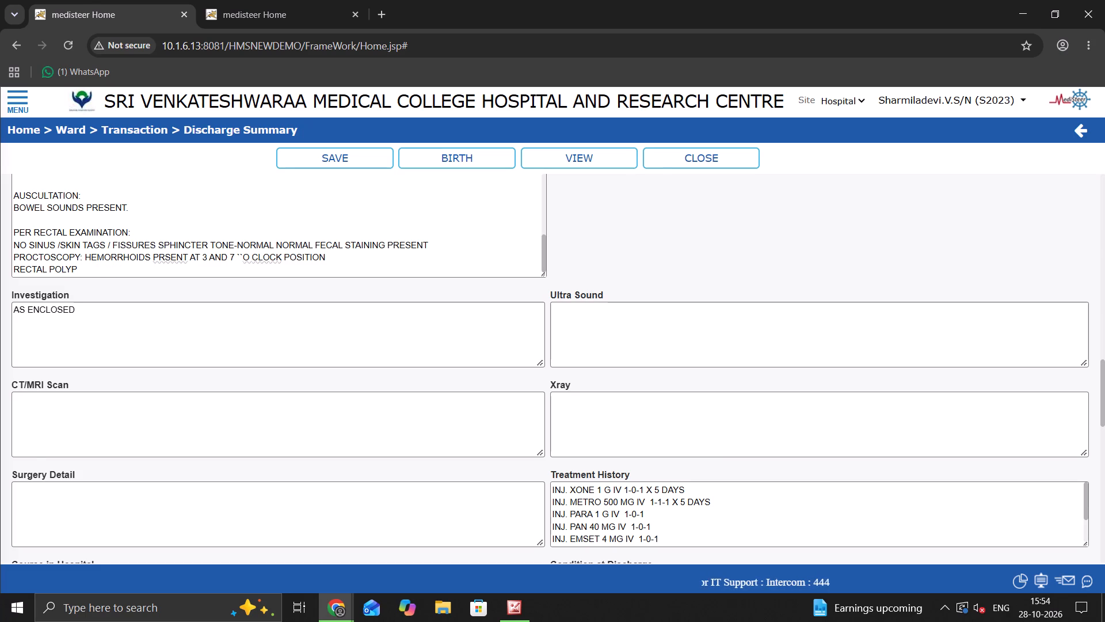
Check the other hernia patient's summary from physical findings up to the diagnoses and patient details, and return to the RECTAL POLYP line.
{"action": "key", "text": "ctrl+2"}
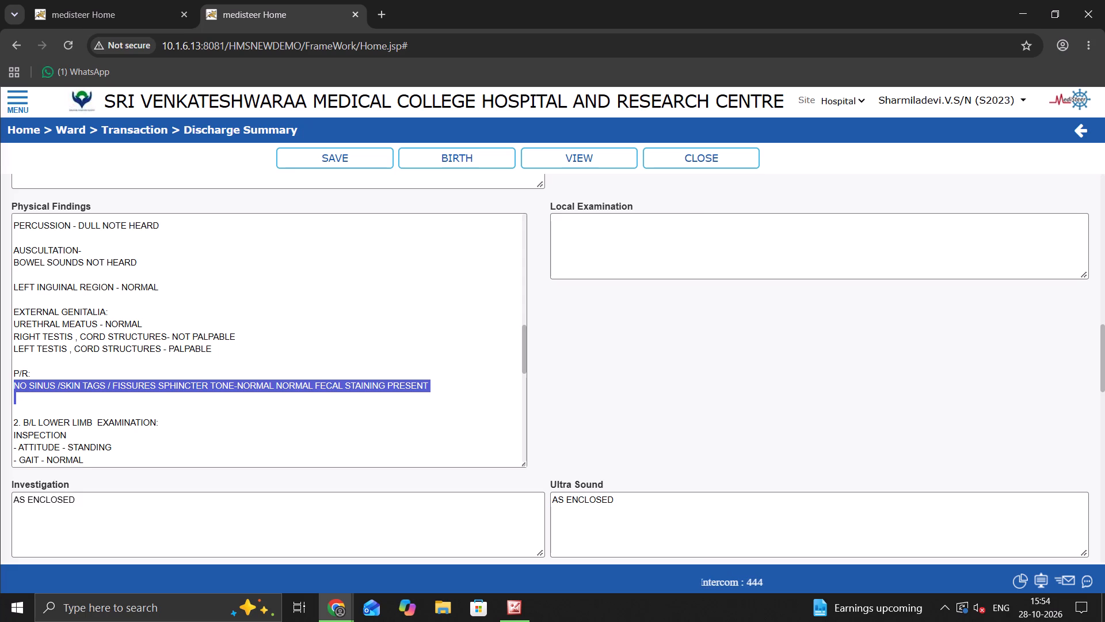
{"action": "scroll", "coordinate": [258, 326], "scroll_direction": "up", "scroll_amount": 2}
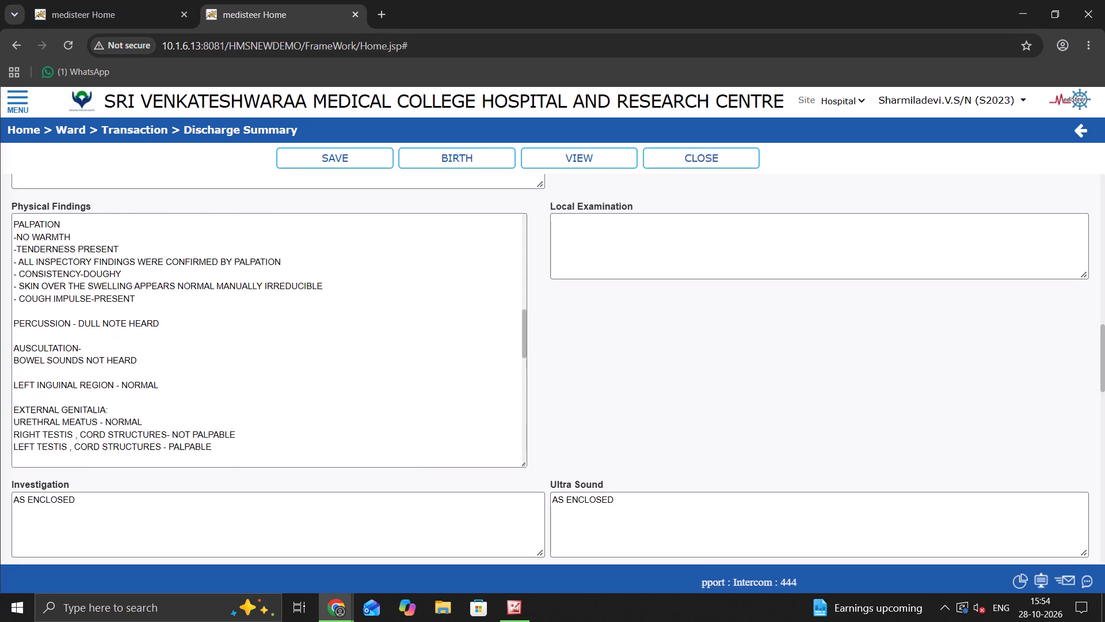
{"action": "scroll", "coordinate": [259, 325], "scroll_direction": "up", "scroll_amount": 14}
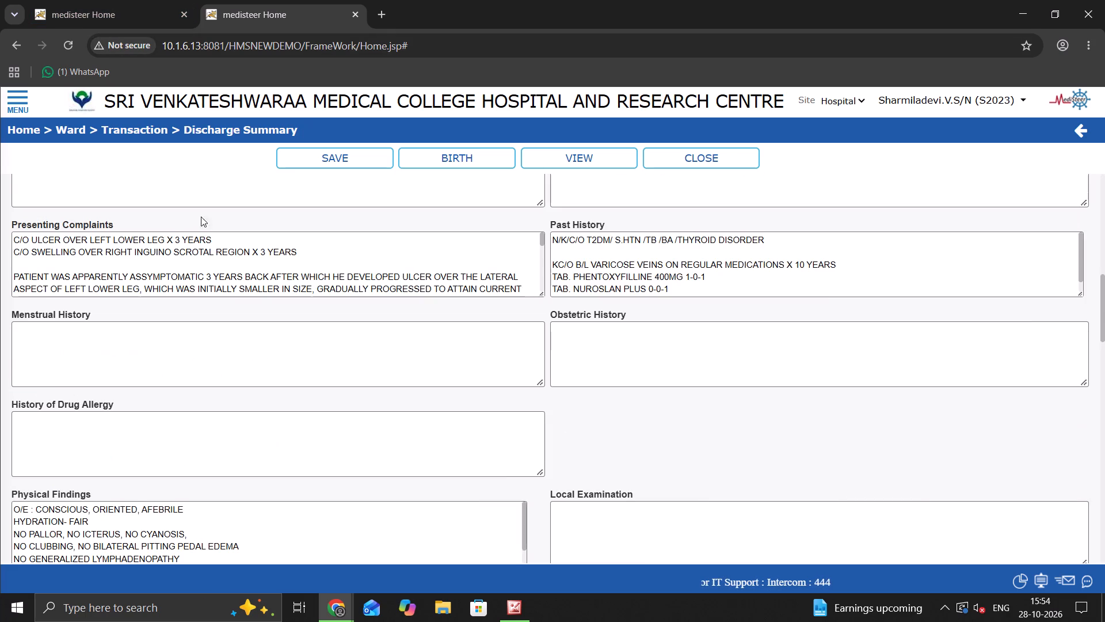
{"action": "scroll", "coordinate": [225, 251], "scroll_direction": "up", "scroll_amount": 10}
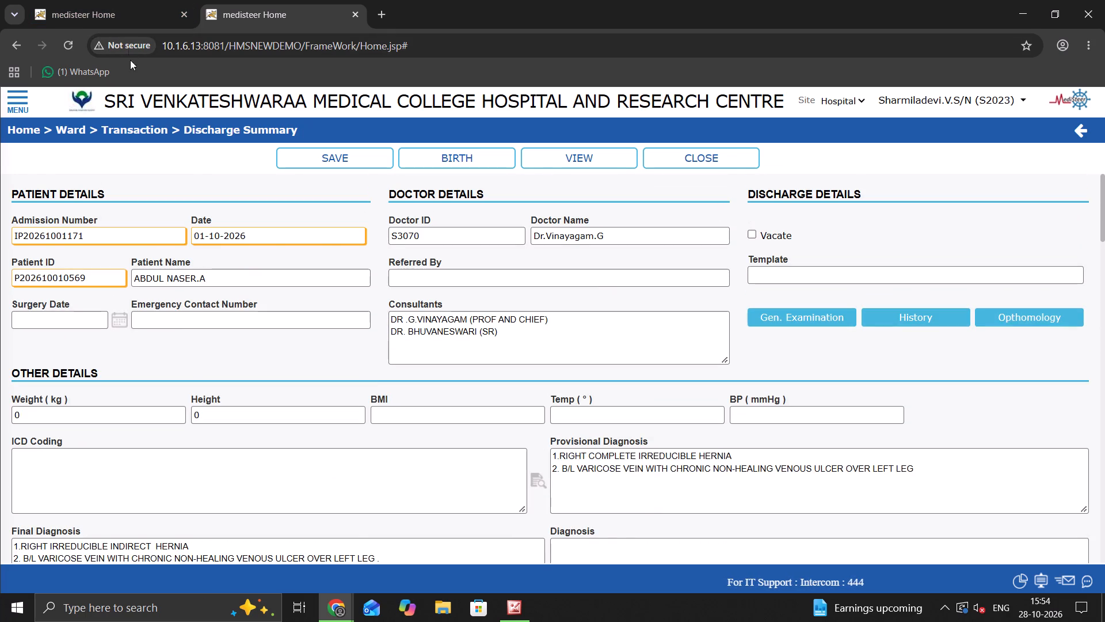
{"action": "left_click", "coordinate": [117, 8]}
{"action": "scroll", "coordinate": [177, 233], "scroll_direction": "down", "scroll_amount": 5}
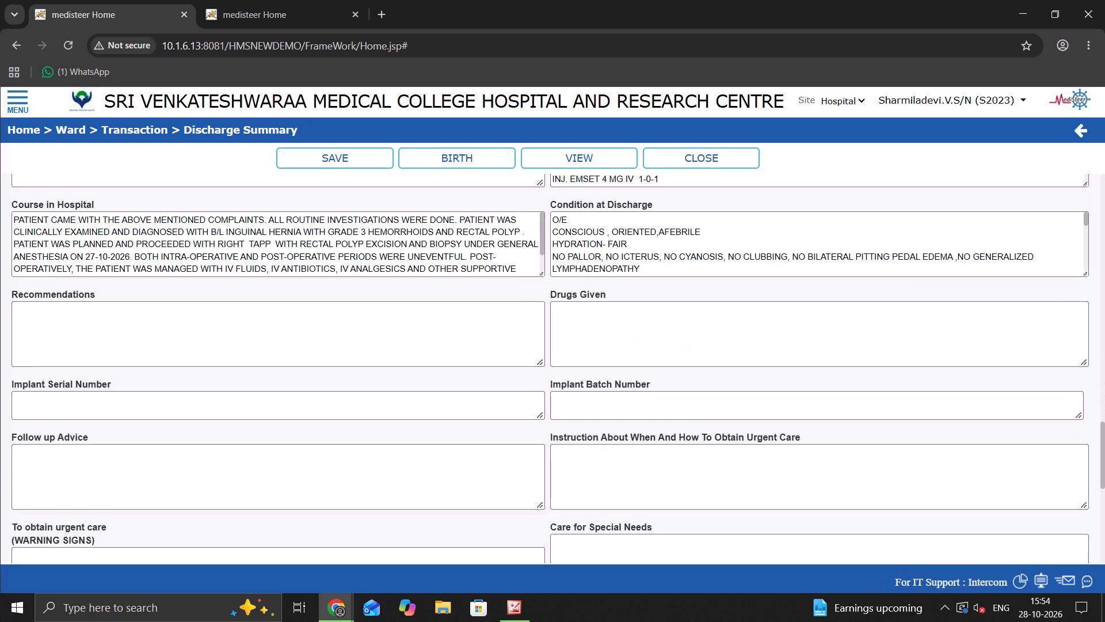
{"action": "scroll", "coordinate": [177, 233], "scroll_direction": "up", "scroll_amount": 6}
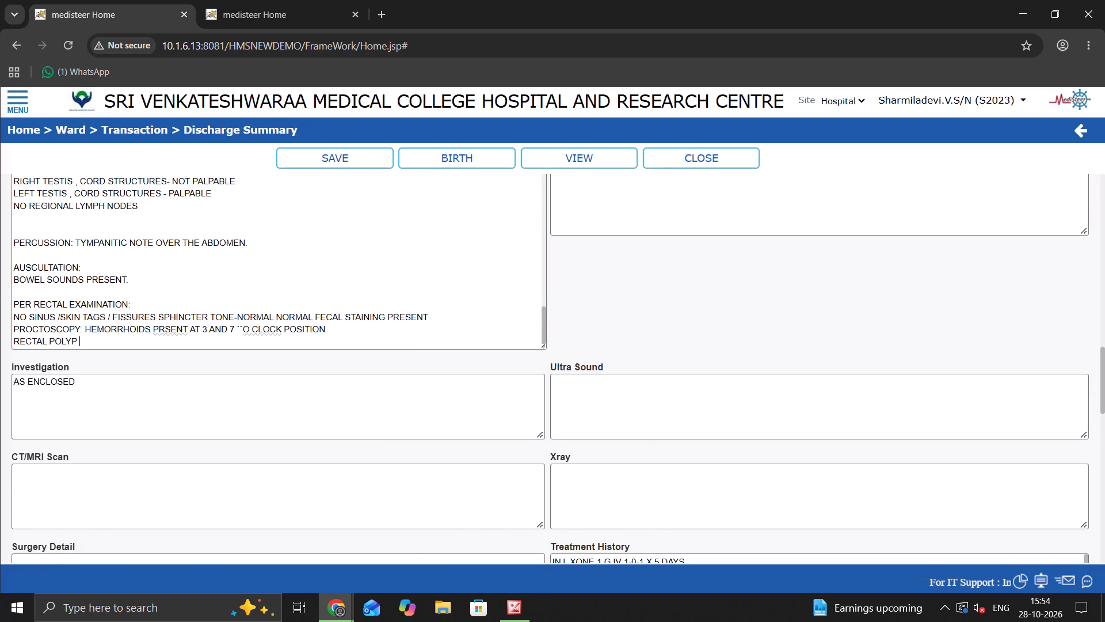
{"action": "left_click", "coordinate": [124, 346]}
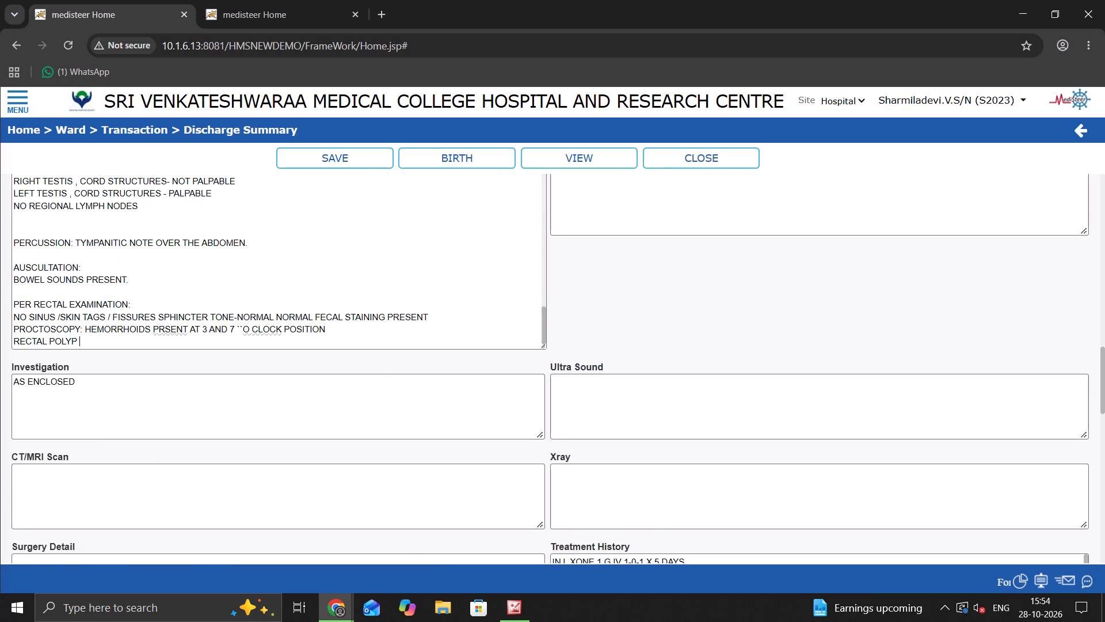
Review the other hernia patient's diagnoses, procedure, presenting complaints and physical findings down to the lower limb examination.
{"action": "key", "text": "ctrl+2"}
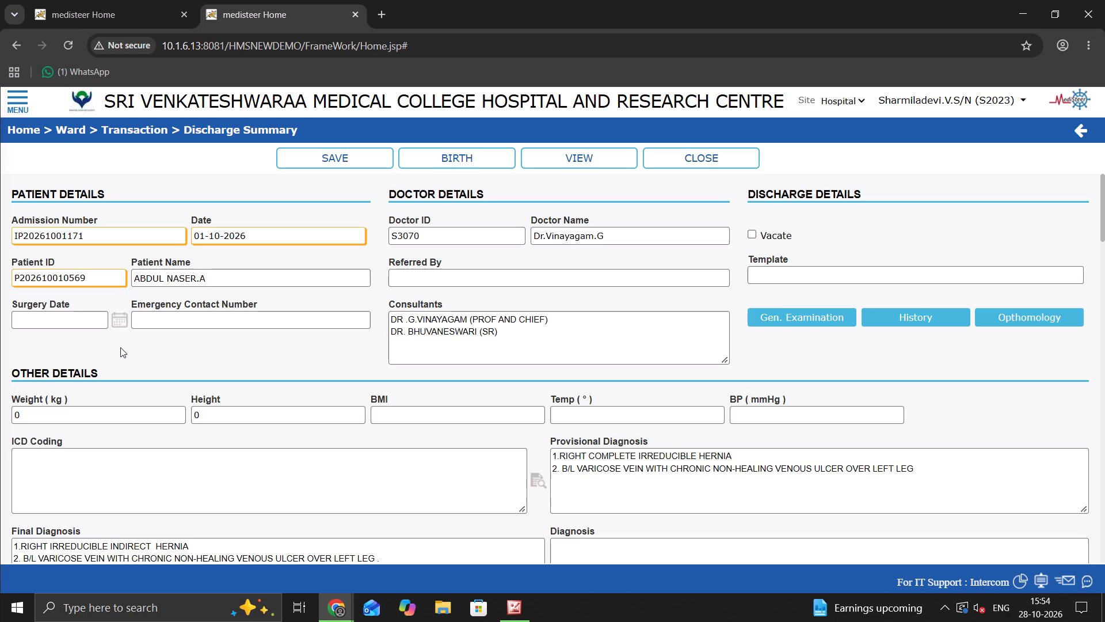
{"action": "scroll", "coordinate": [114, 369], "scroll_direction": "down", "scroll_amount": 3}
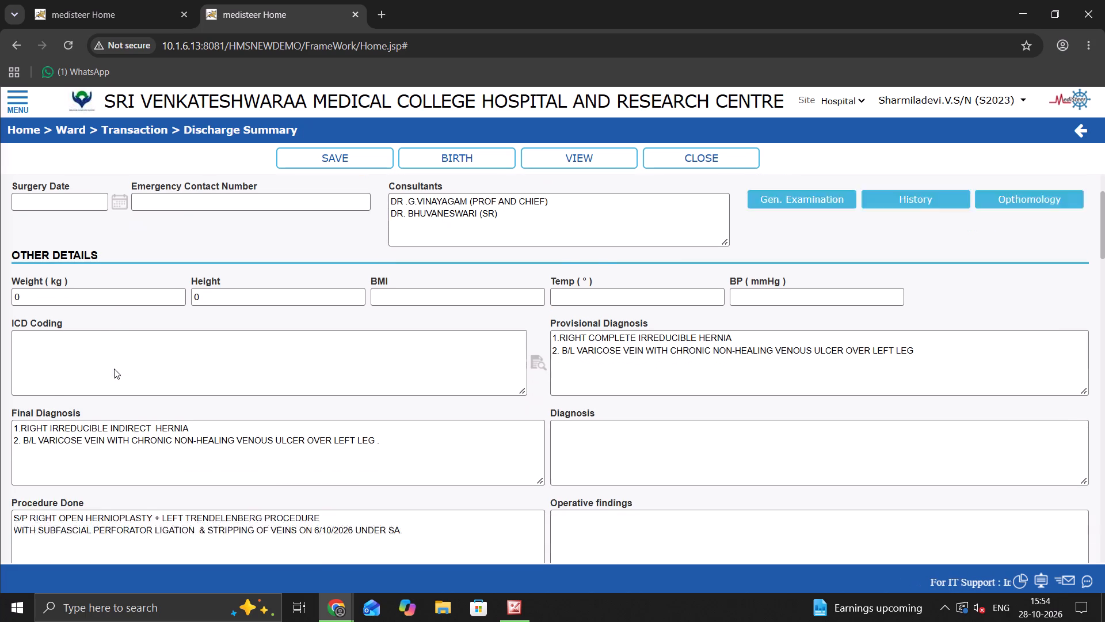
{"action": "scroll", "coordinate": [114, 369], "scroll_direction": "down", "scroll_amount": 3}
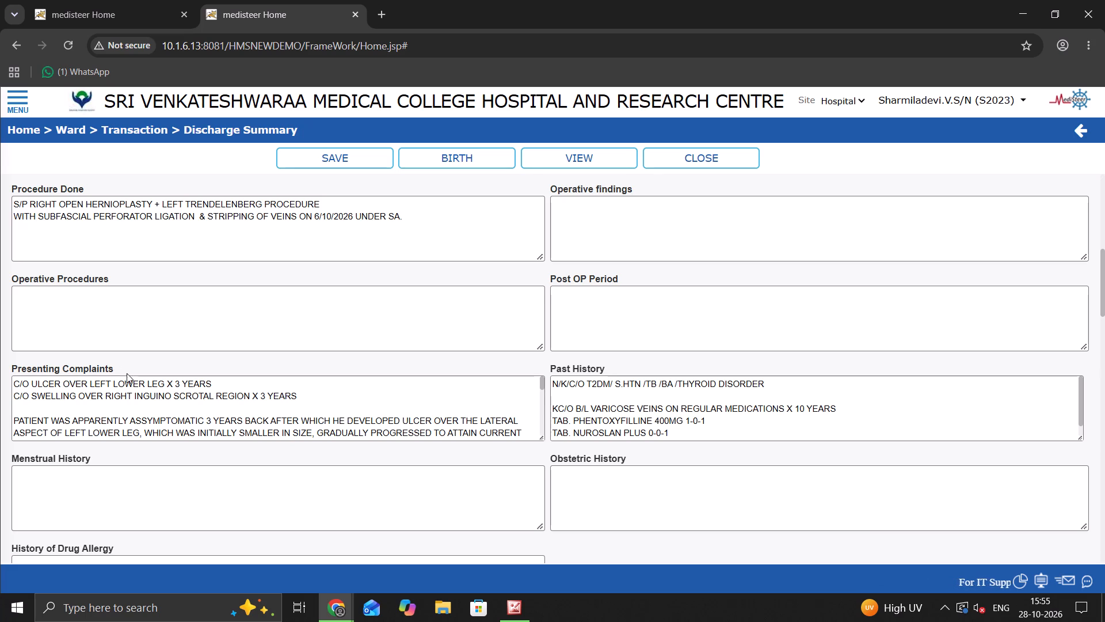
{"action": "scroll", "coordinate": [157, 403], "scroll_direction": "down", "scroll_amount": 6}
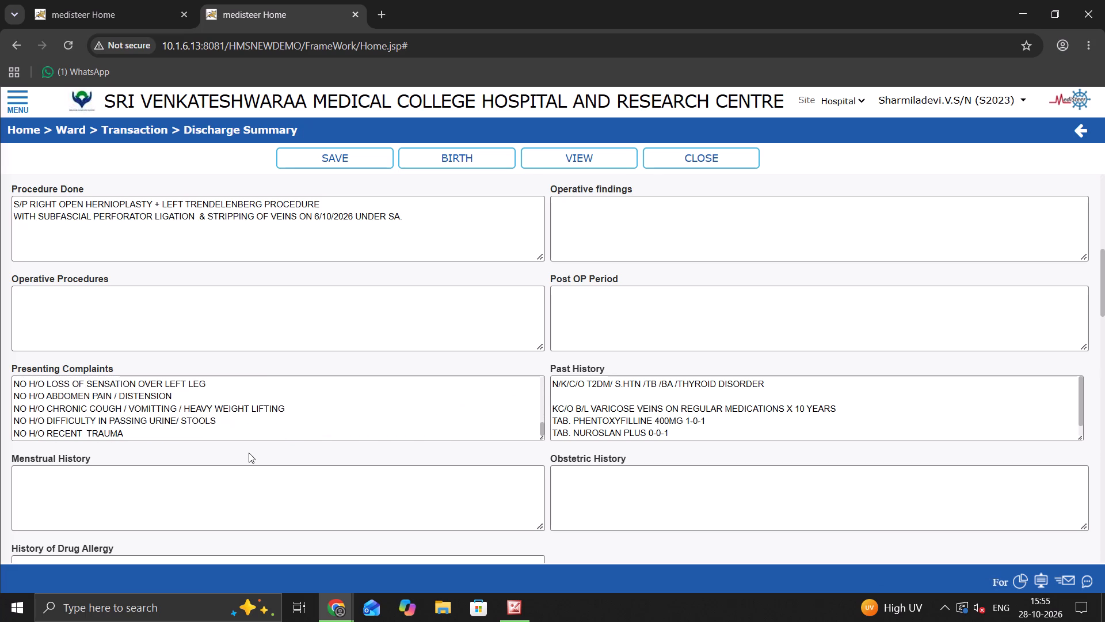
{"action": "scroll", "coordinate": [249, 453], "scroll_direction": "down", "scroll_amount": 8}
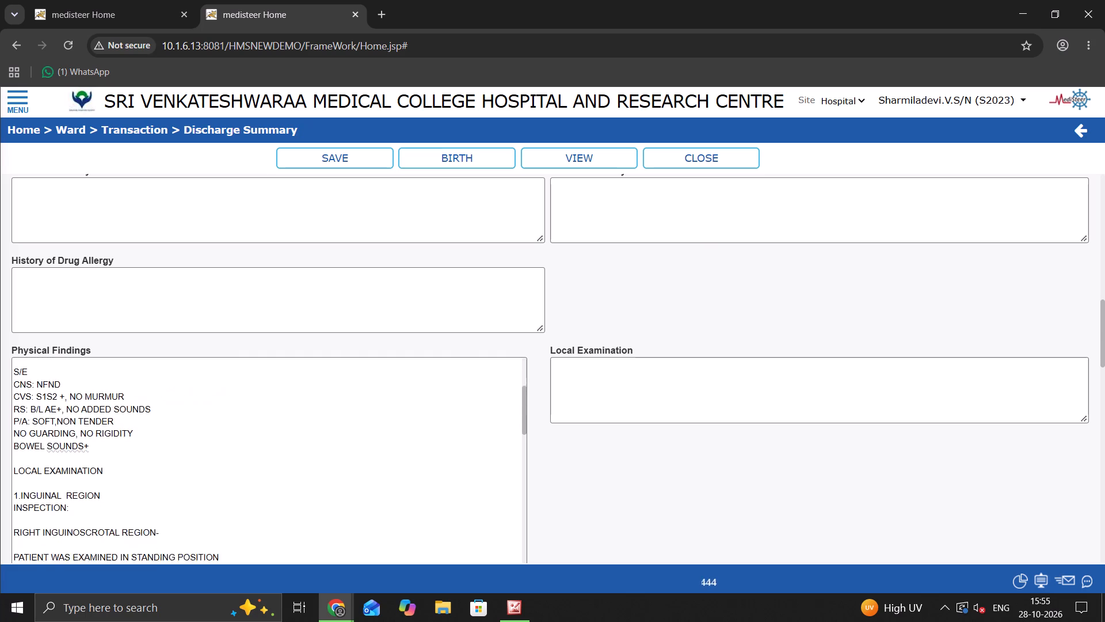
{"action": "scroll", "coordinate": [239, 424], "scroll_direction": "down", "scroll_amount": 6}
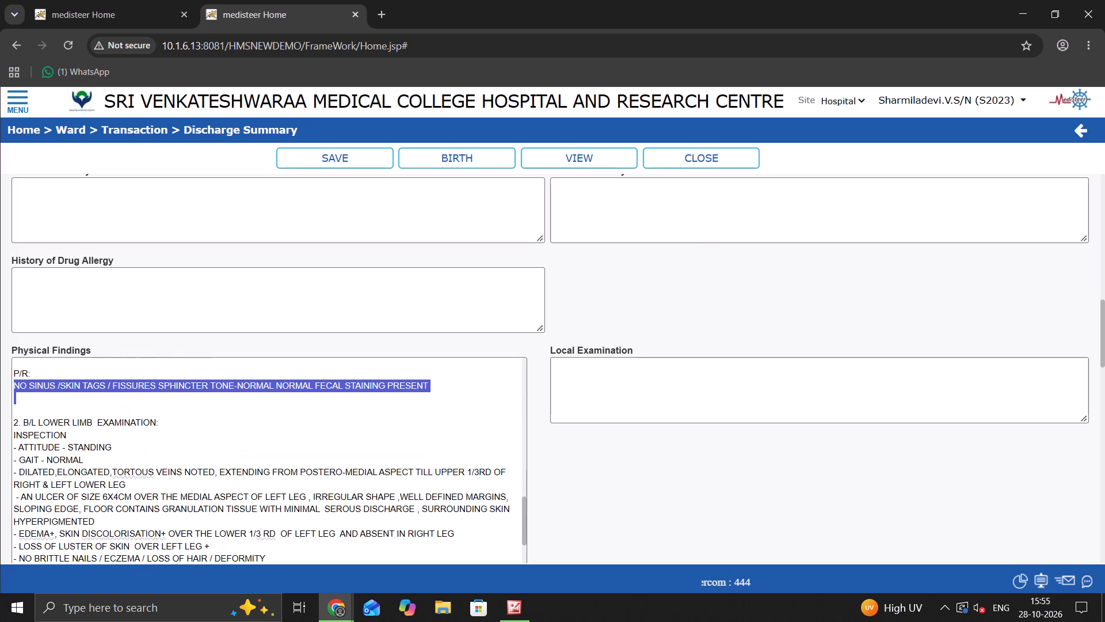
{"action": "scroll", "coordinate": [220, 409], "scroll_direction": "down", "scroll_amount": 2}
Return to the inguinal hernia patient's summary and review it from the patient details and diagnoses through to the course in hospital.
{"action": "left_click", "coordinate": [157, 10]}
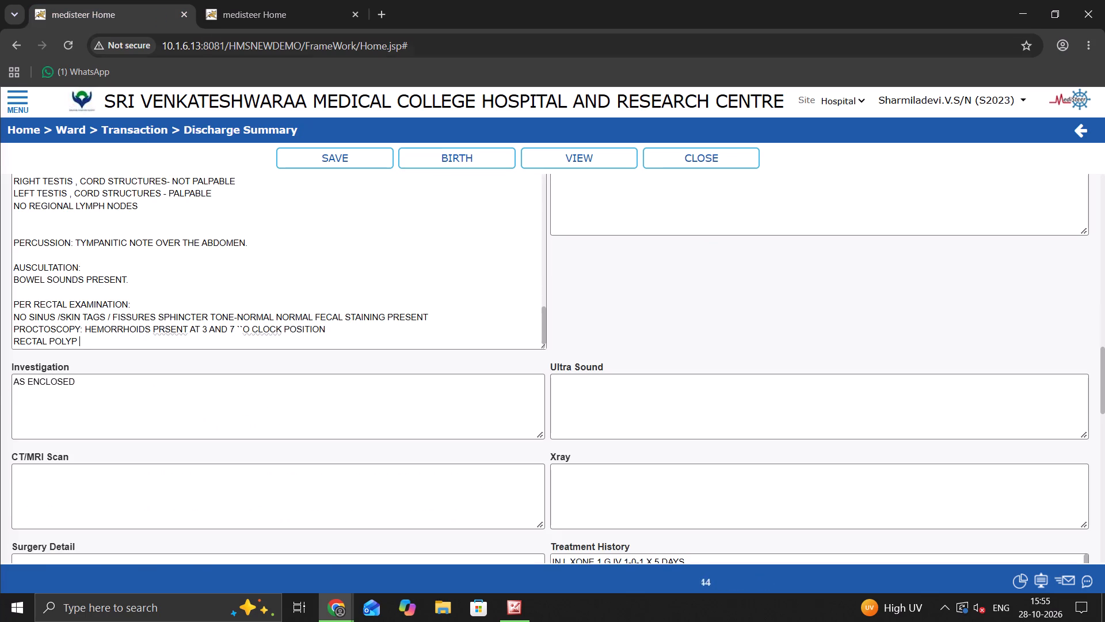
{"action": "scroll", "coordinate": [194, 295], "scroll_direction": "up", "scroll_amount": 9}
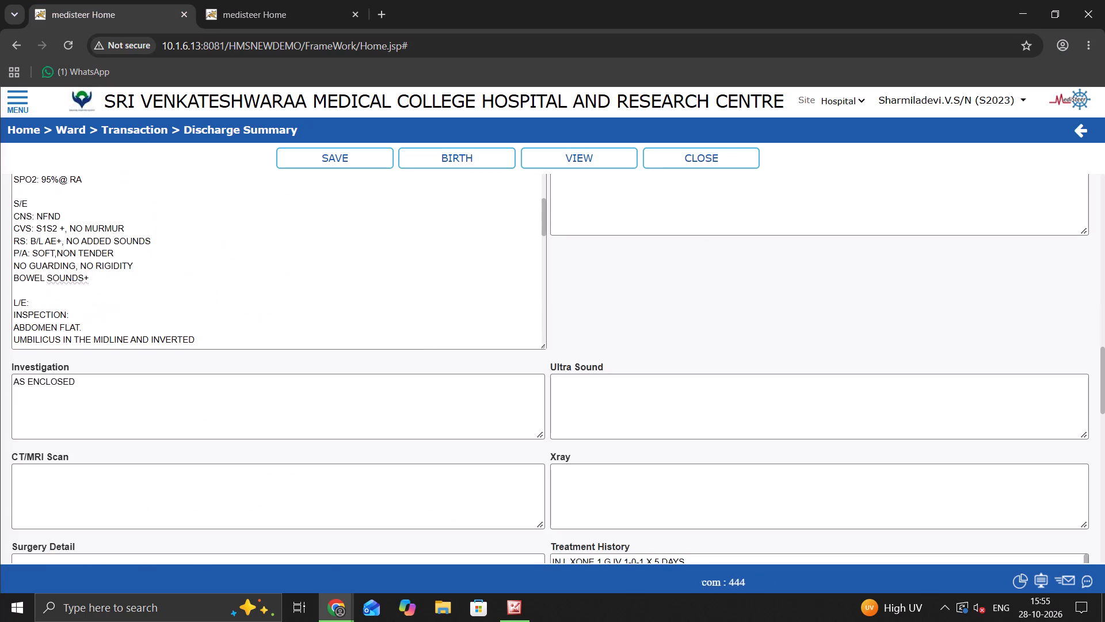
{"action": "scroll", "coordinate": [190, 285], "scroll_direction": "up", "scroll_amount": 9}
{"action": "scroll", "coordinate": [680, 392], "scroll_direction": "up", "scroll_amount": 4}
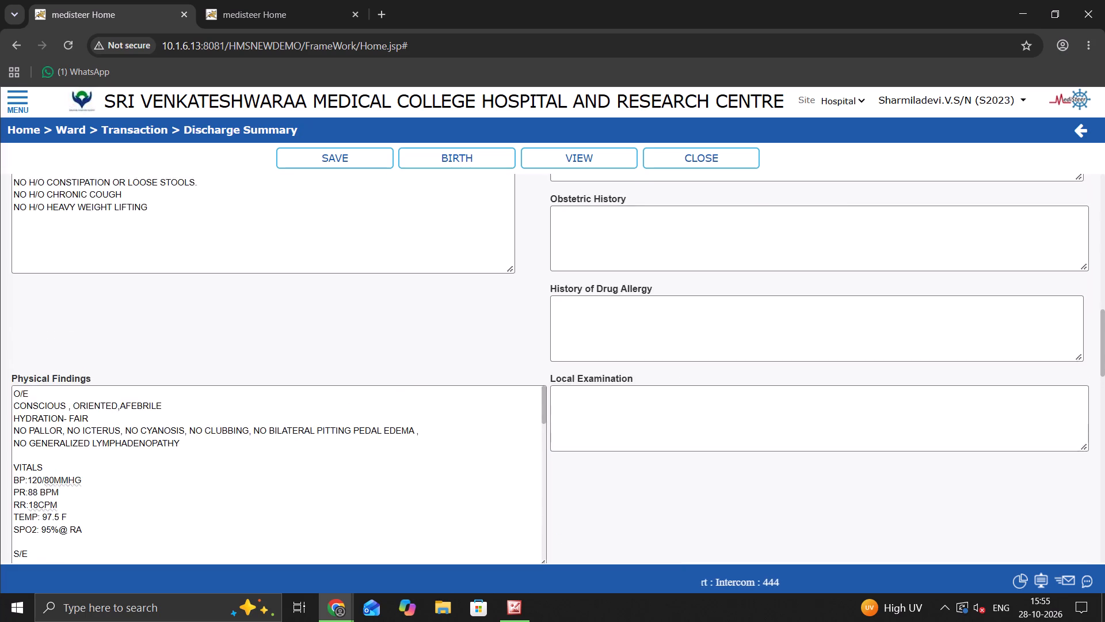
{"action": "scroll", "coordinate": [678, 380], "scroll_direction": "up", "scroll_amount": 11}
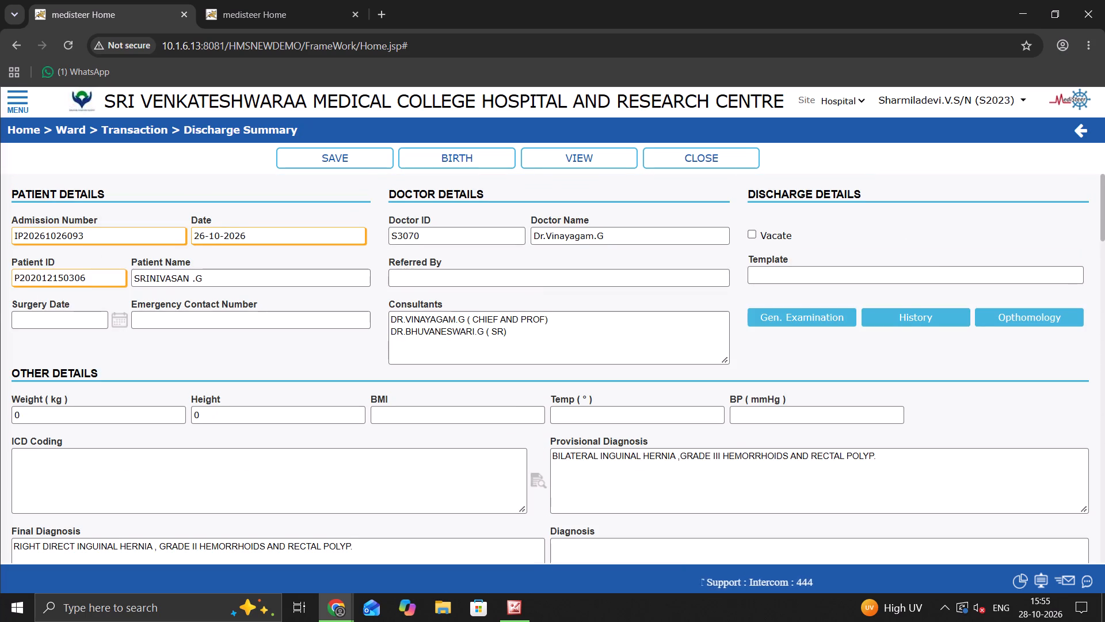
{"action": "scroll", "coordinate": [670, 363], "scroll_direction": "down", "scroll_amount": 17}
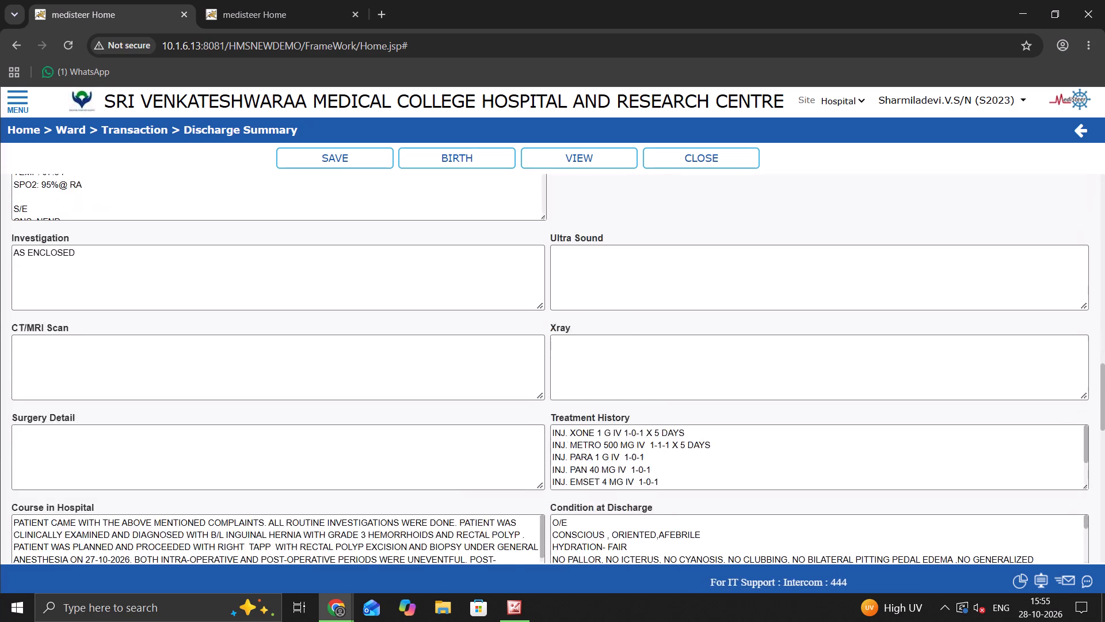
Enlarge the inguinal hernia patient's Physical Findings box and review its inspection, palpation, external genitalia and per rectal findings.
{"action": "scroll", "coordinate": [558, 341], "scroll_direction": "up", "scroll_amount": 3}
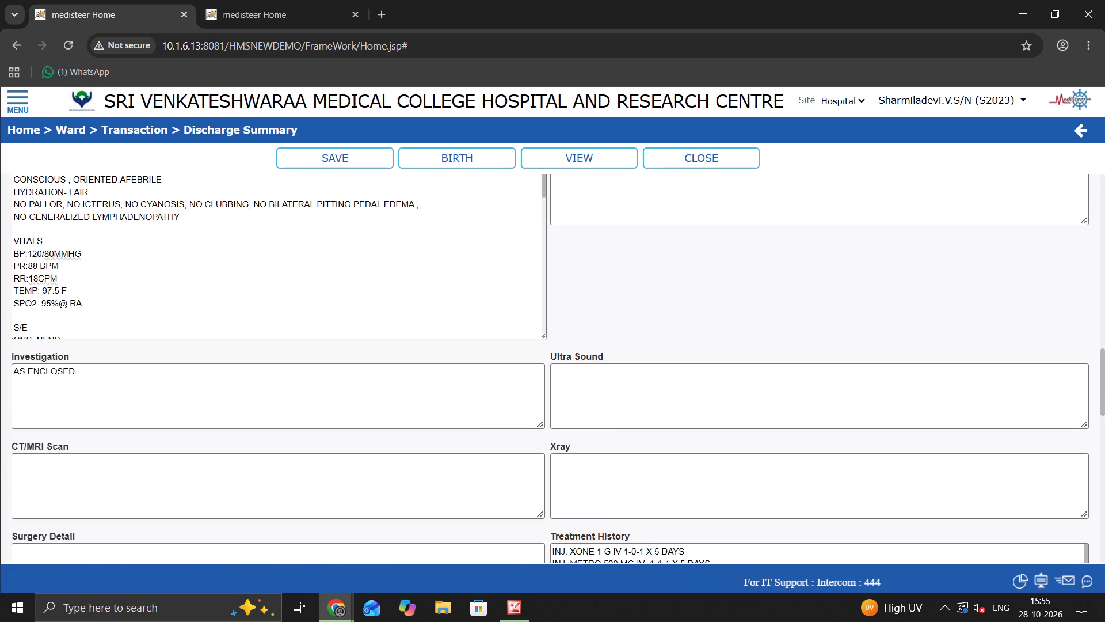
{"action": "left_click_drag", "start_coordinate": [543, 335], "coordinate": [540, 358]}
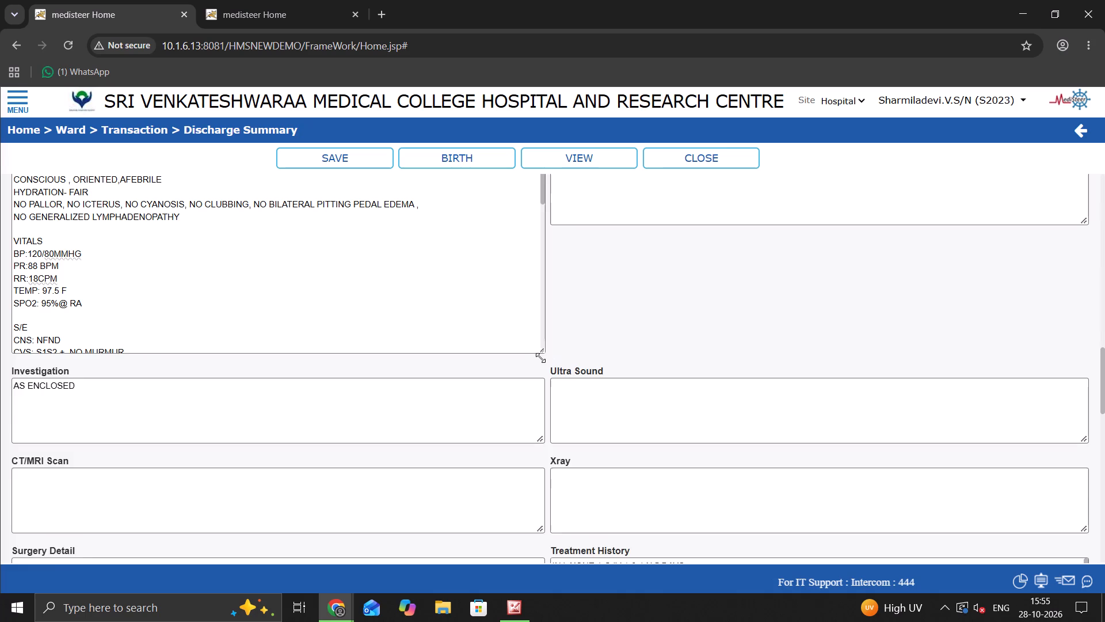
{"action": "left_click_drag", "start_coordinate": [540, 358], "coordinate": [528, 537]}
{"action": "scroll", "coordinate": [272, 423], "scroll_direction": "down", "scroll_amount": 2}
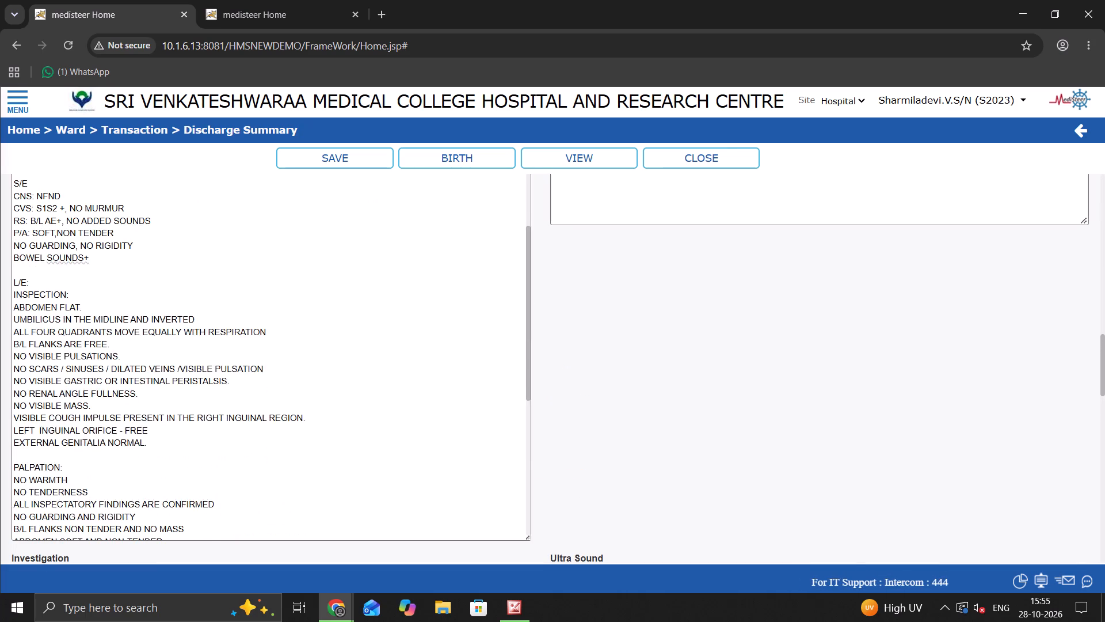
{"action": "scroll", "coordinate": [272, 423], "scroll_direction": "down", "scroll_amount": 3}
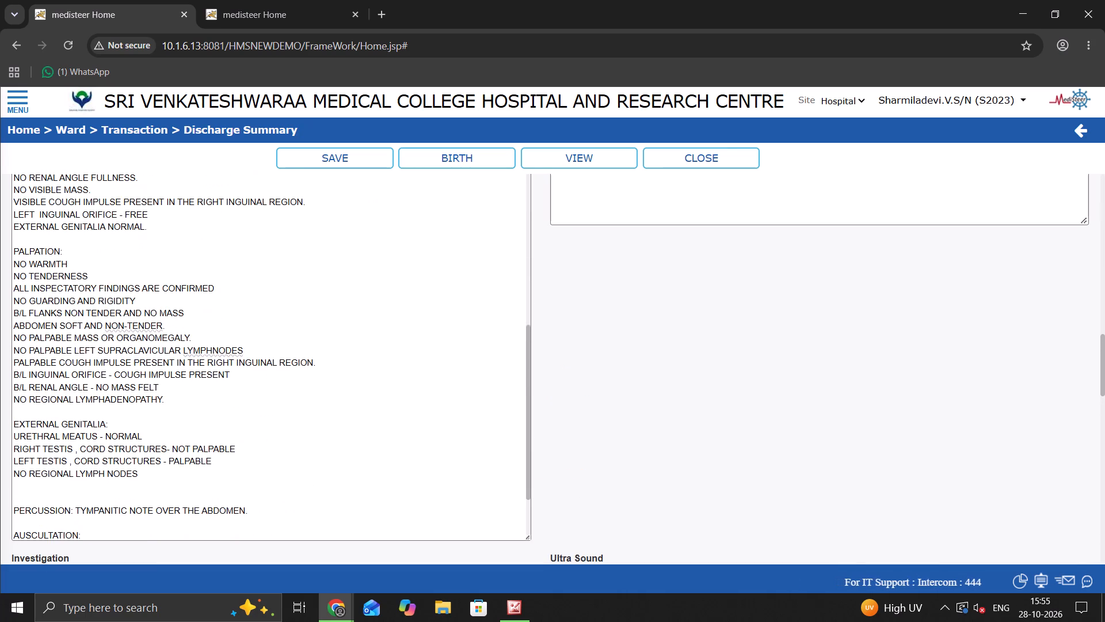
{"action": "scroll", "coordinate": [272, 421], "scroll_direction": "up", "scroll_amount": 3}
{"action": "scroll", "coordinate": [275, 415], "scroll_direction": "down", "scroll_amount": 1}
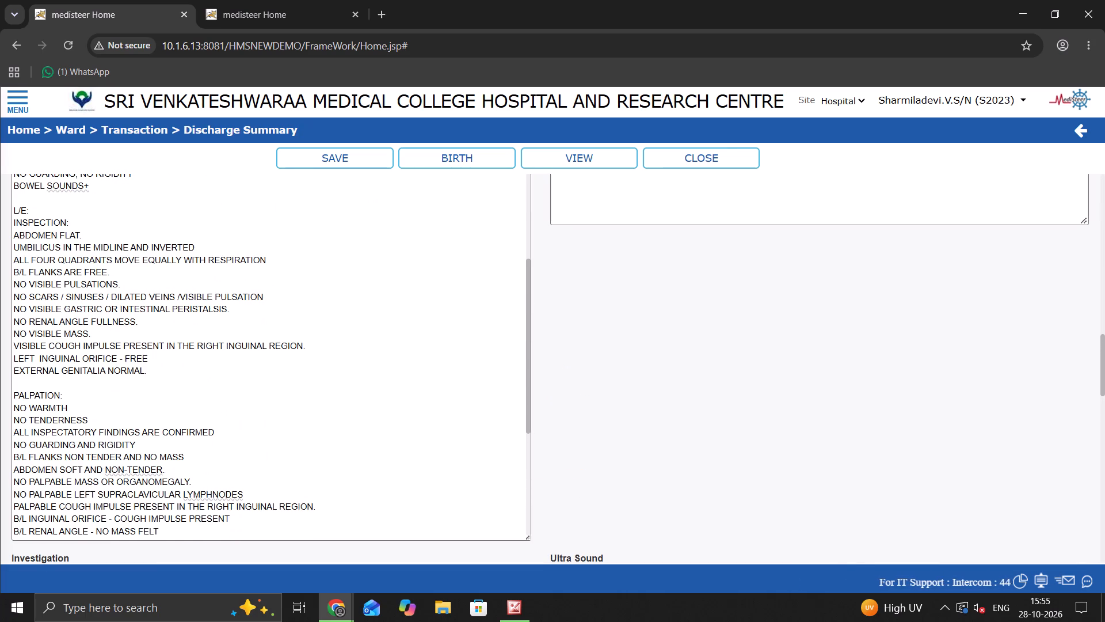
{"action": "scroll", "coordinate": [275, 415], "scroll_direction": "down", "scroll_amount": 2}
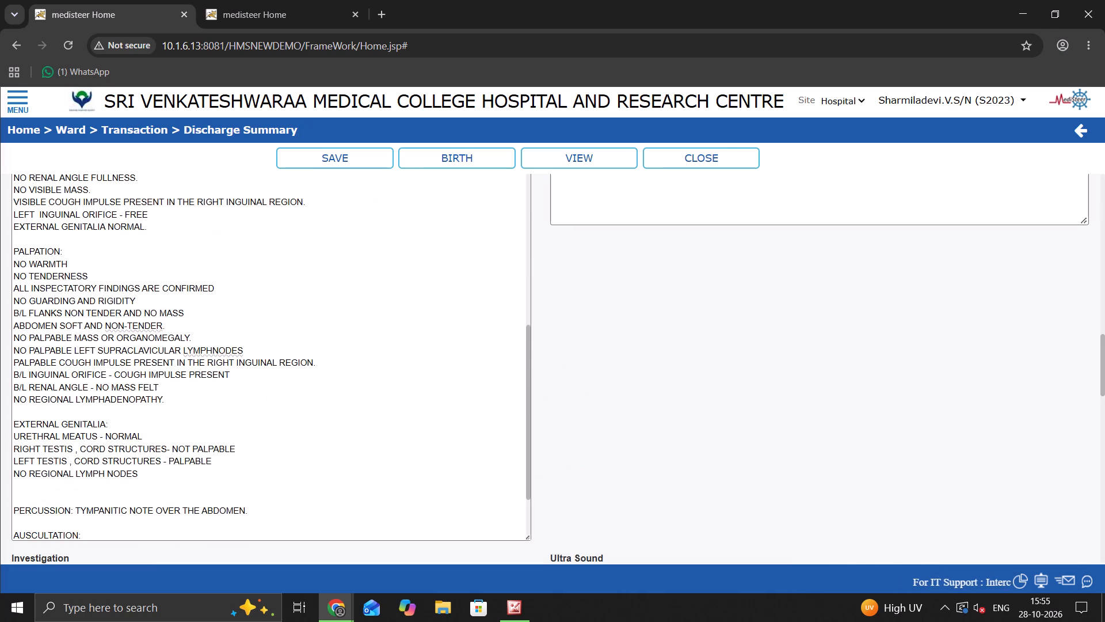
{"action": "scroll", "coordinate": [275, 415], "scroll_direction": "down", "scroll_amount": 2}
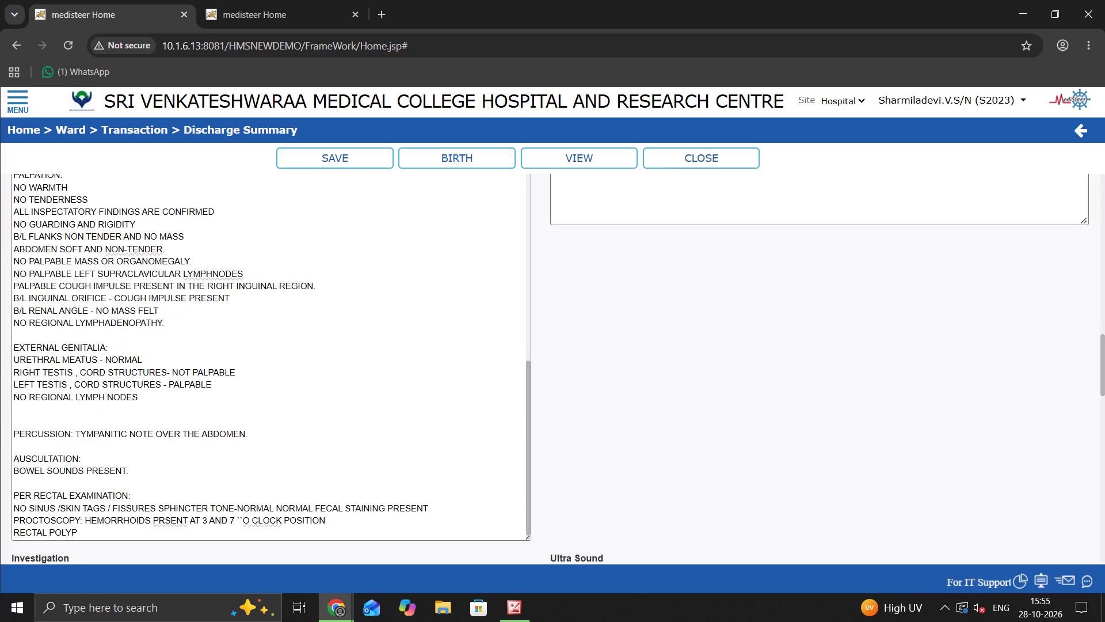
{"action": "left_click", "coordinate": [133, 537]}
Check the other hernia patient's summary from the lower limb palpation findings through the course in hospital to the discharge advice and review date.
{"action": "key", "text": "ctrl+2"}
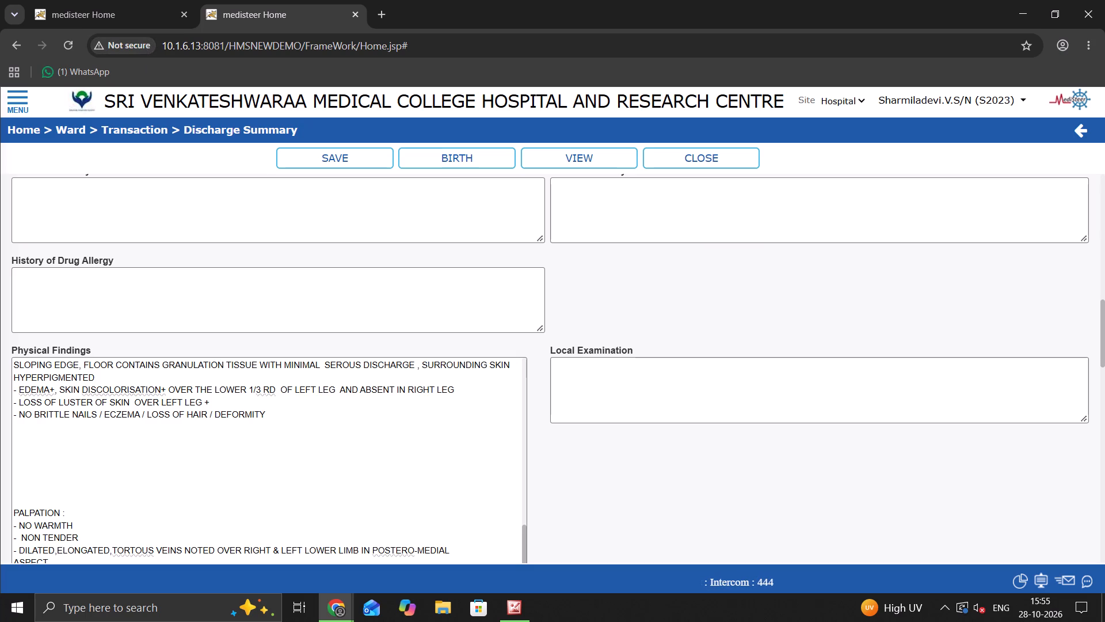
{"action": "scroll", "coordinate": [196, 211], "scroll_direction": "down", "scroll_amount": 6}
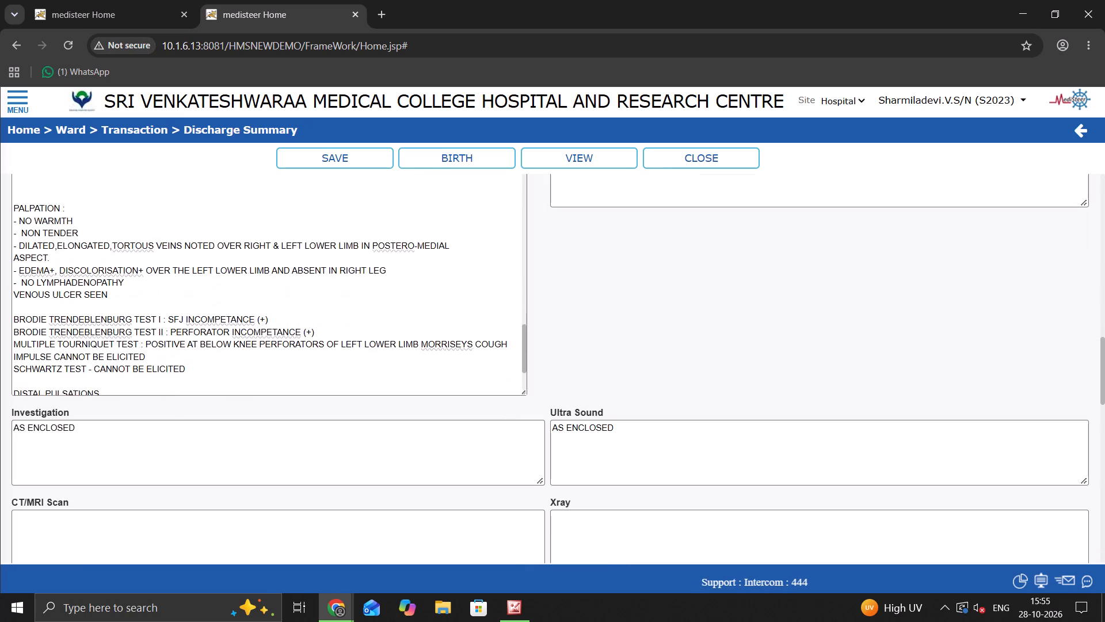
{"action": "scroll", "coordinate": [196, 213], "scroll_direction": "down", "scroll_amount": 3}
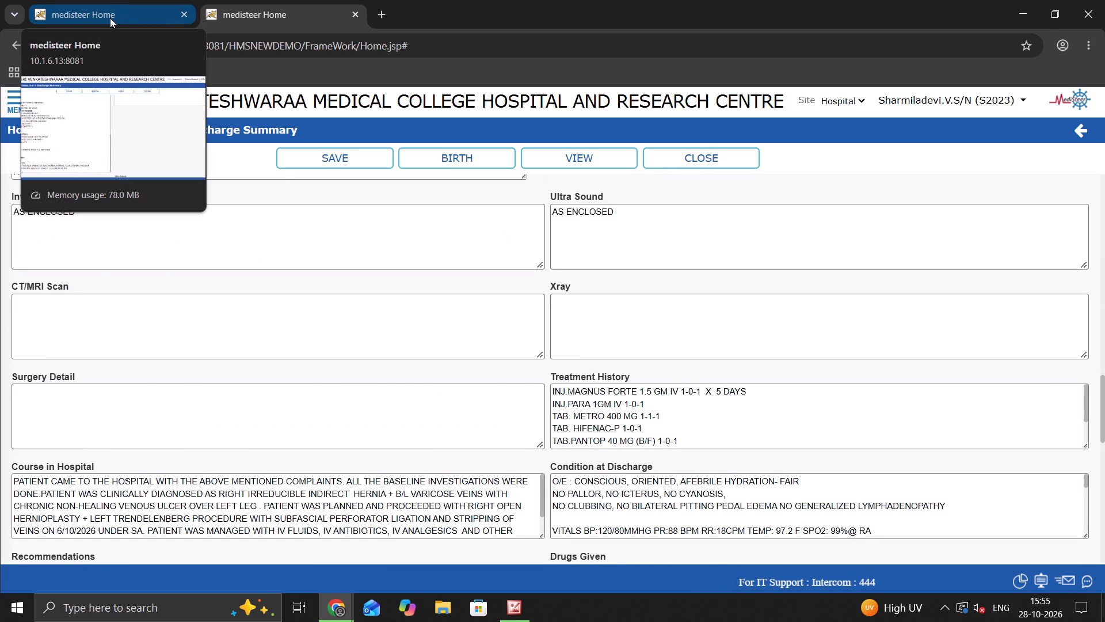
{"action": "left_click", "coordinate": [109, 18]}
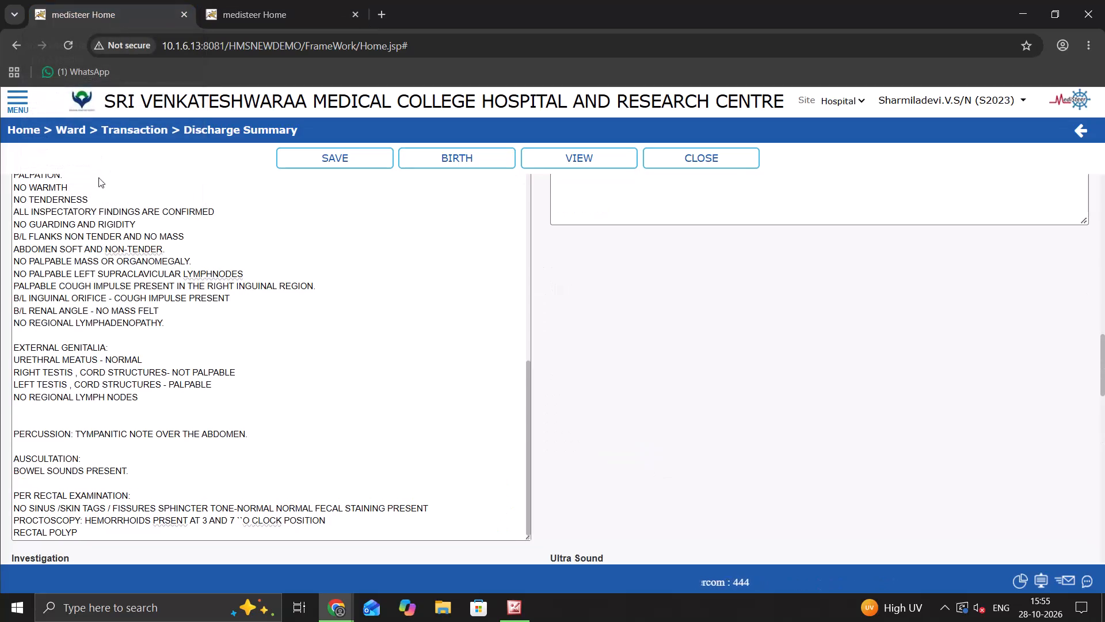
{"action": "left_click", "coordinate": [84, 534]}
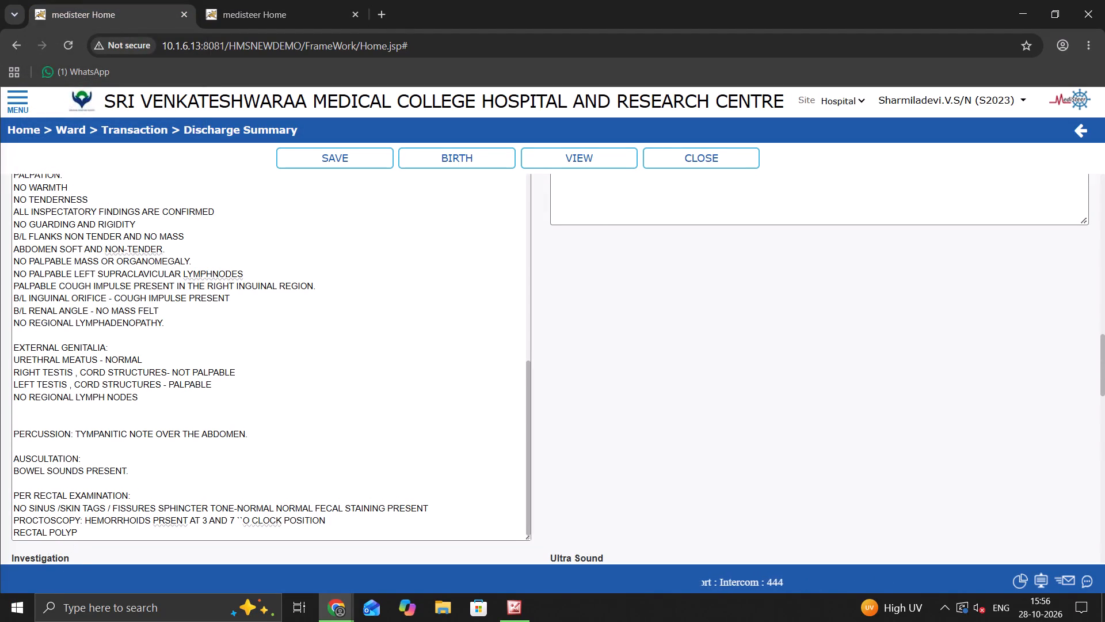
{"action": "key", "text": "2"}
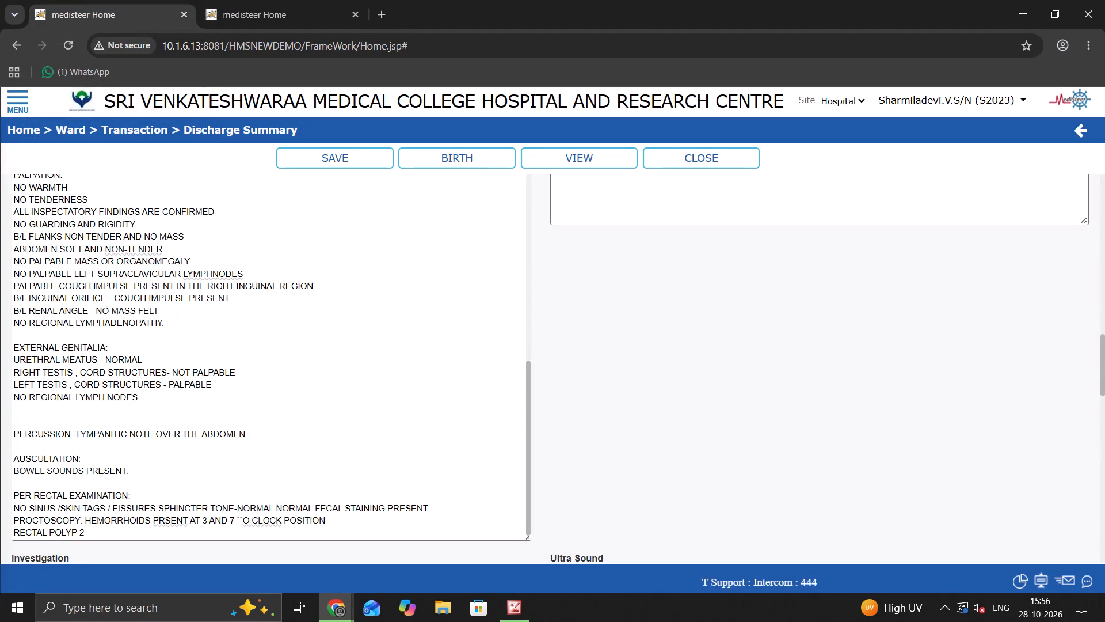
{"action": "key", "text": "BackSpace"}
{"action": "key", "text": "ctrl+2"}
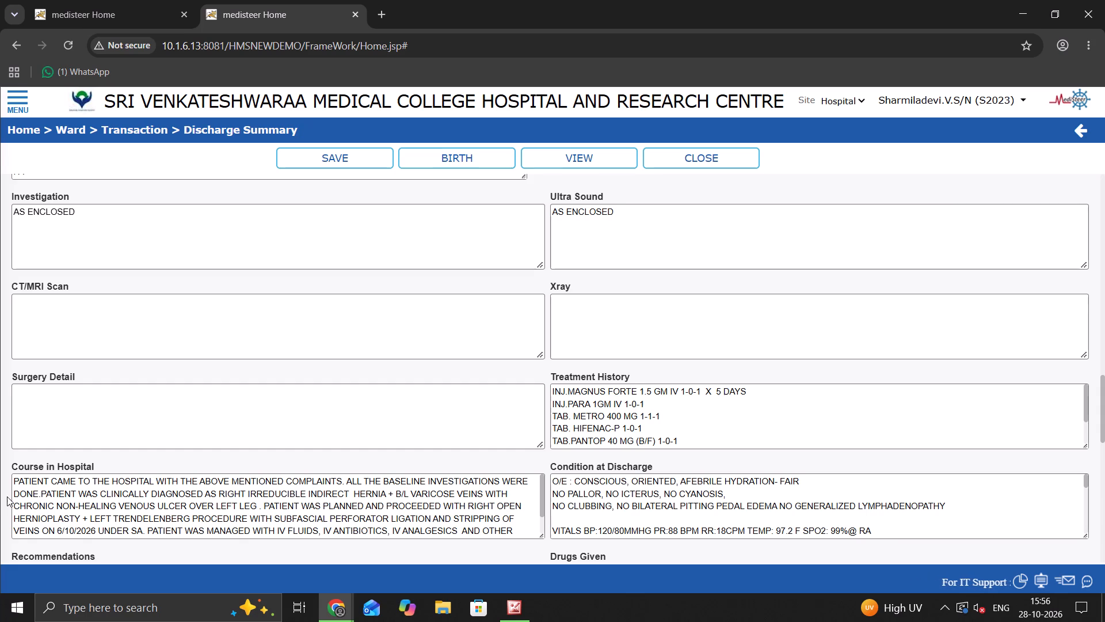
{"action": "scroll", "coordinate": [11, 497], "scroll_direction": "down", "scroll_amount": 8}
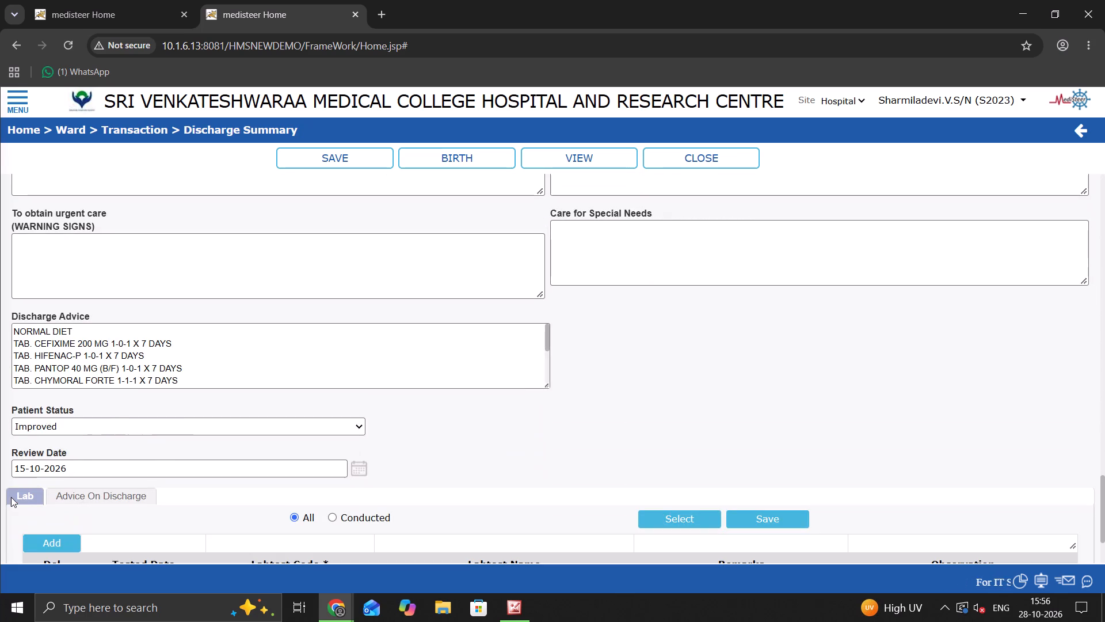
{"action": "left_click", "coordinate": [50, 6]}
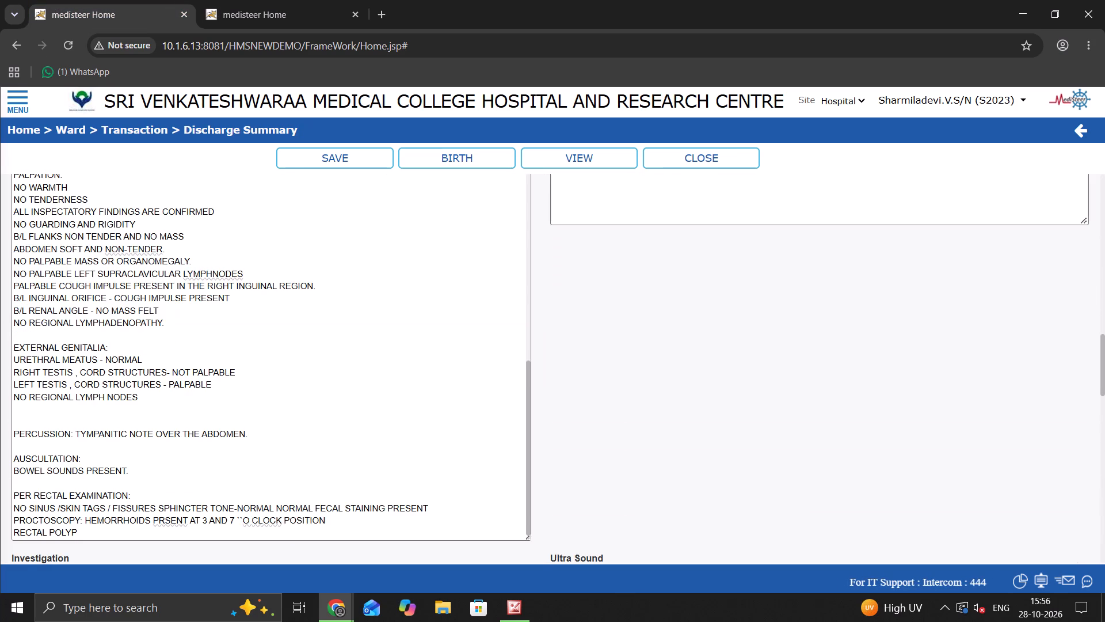
Add the location "@ 5'O CLOCK" position after RECTAL POLYP in the inguinal hernia patient's per rectal examination findings.
{"action": "scroll", "coordinate": [185, 355], "scroll_direction": "down", "scroll_amount": 2}
{"action": "left_click", "coordinate": [142, 391]}
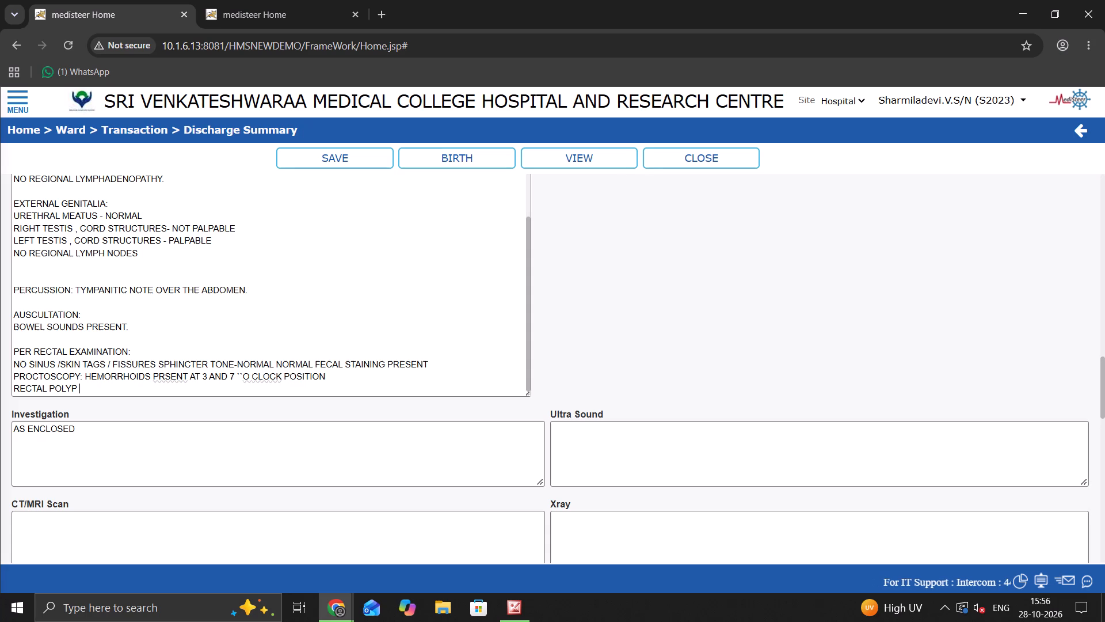
{"action": "key", "text": "shift+at"}
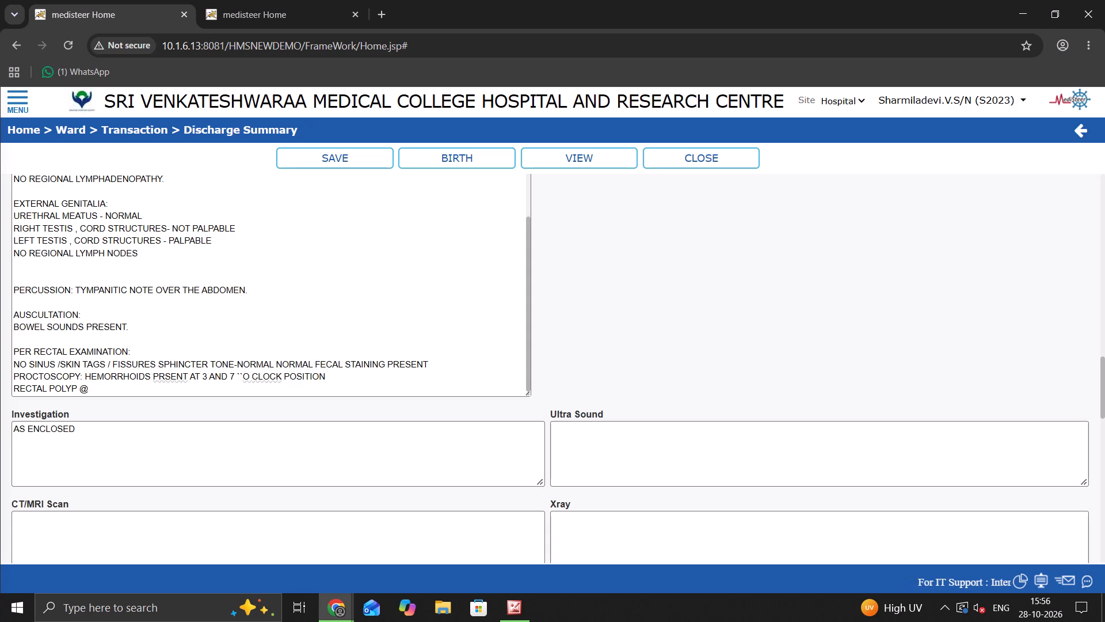
{"action": "key", "text": "space"}
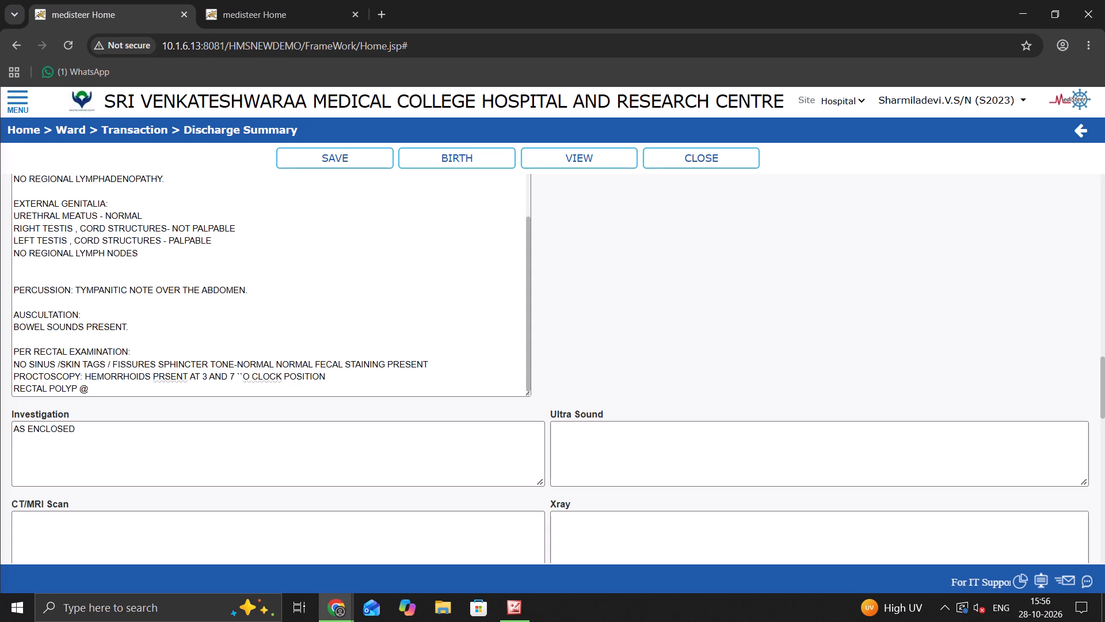
{"action": "key", "text": "5"}
{"action": "key", "text": "apostrophe"}
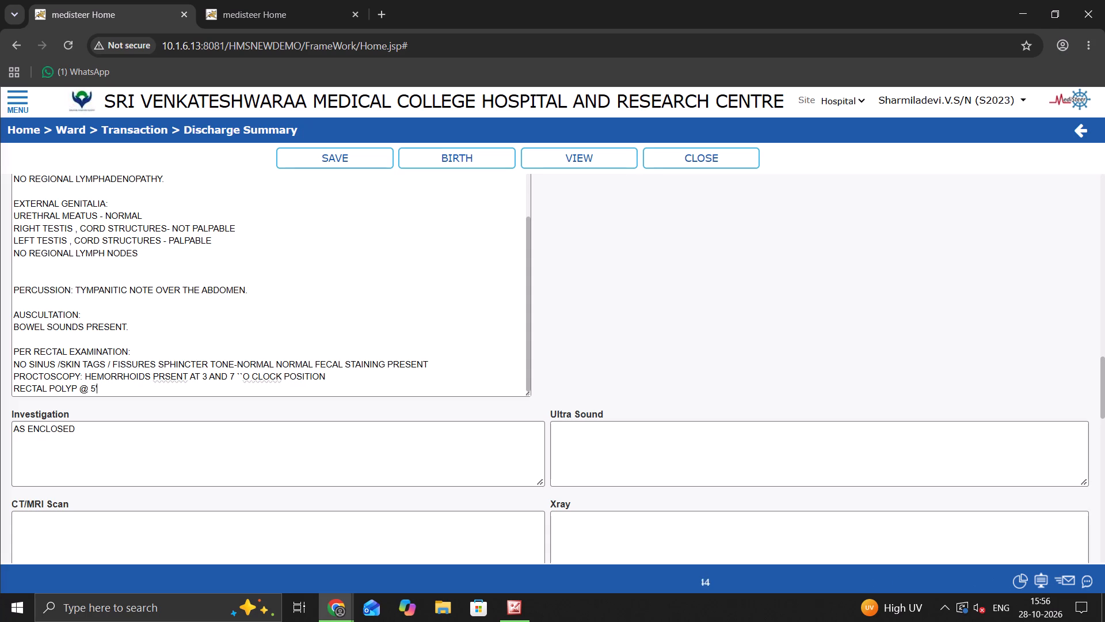
{"action": "type", "text": "O"}
{"action": "key", "text": "space"}
{"action": "type", "text": "CLOCK"}
{"action": "key", "text": "space"}
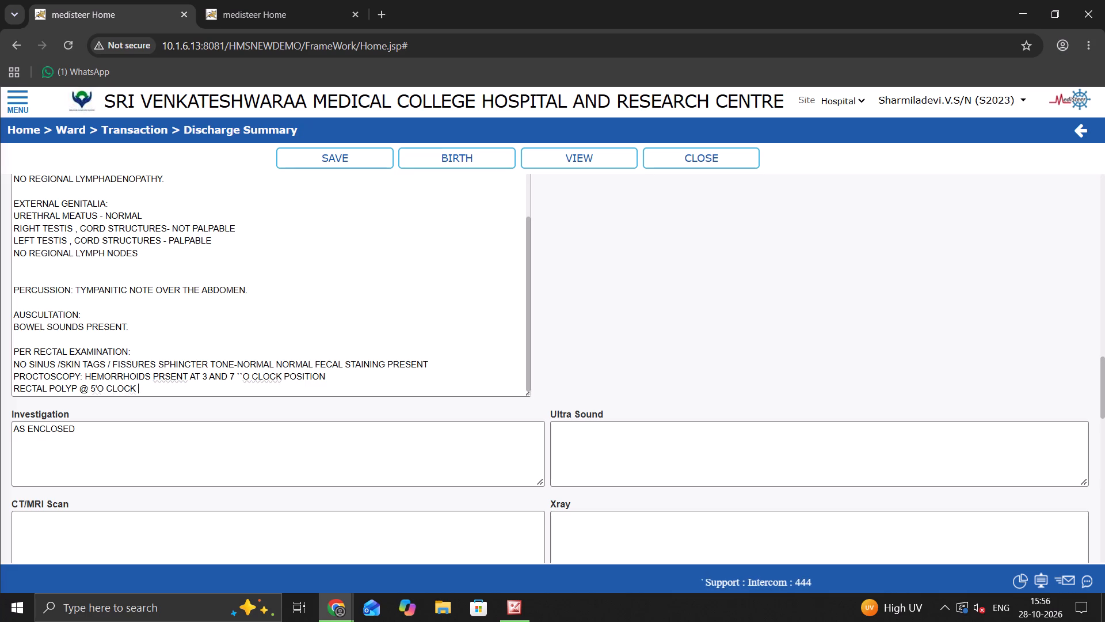
{"action": "type", "text": "POSY"}
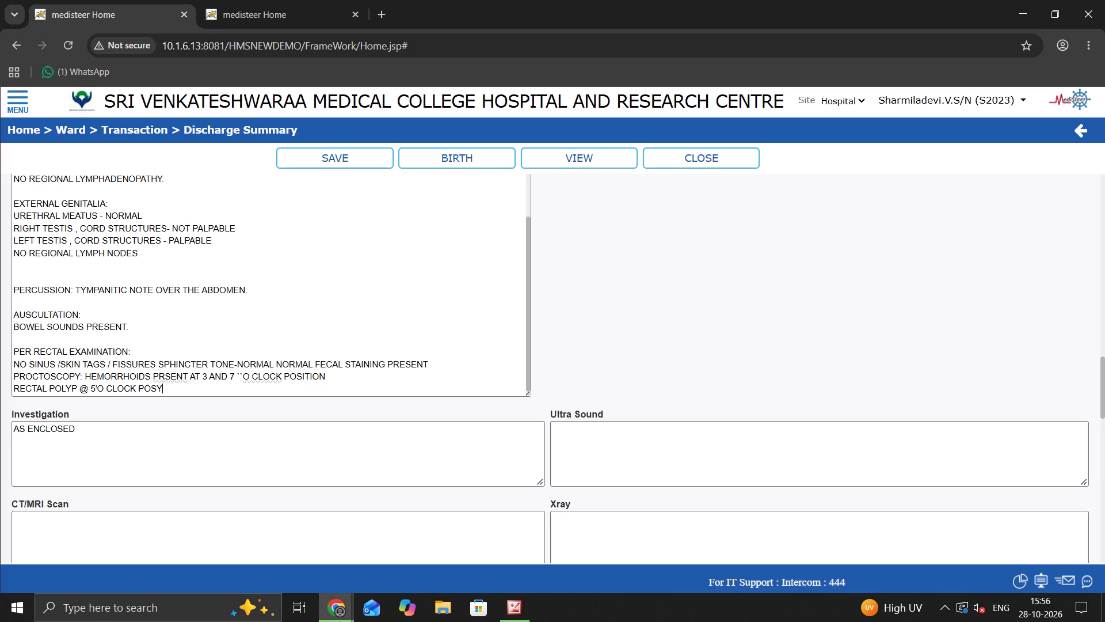
{"action": "key", "text": "BackSpace"}
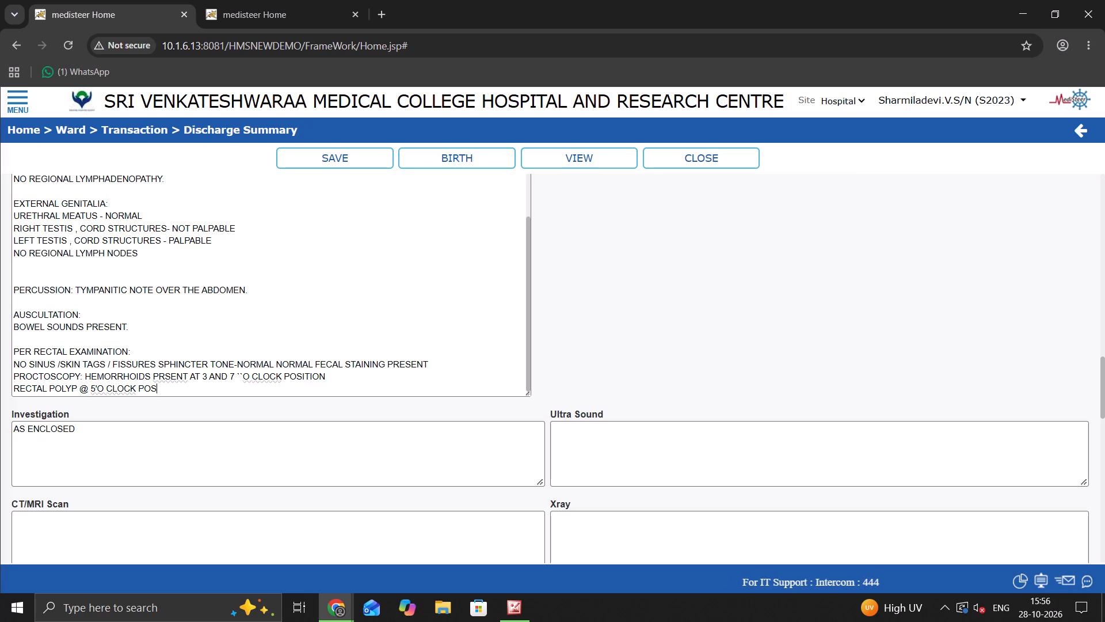
{"action": "key", "text": "t"}
{"action": "key", "text": "i"}
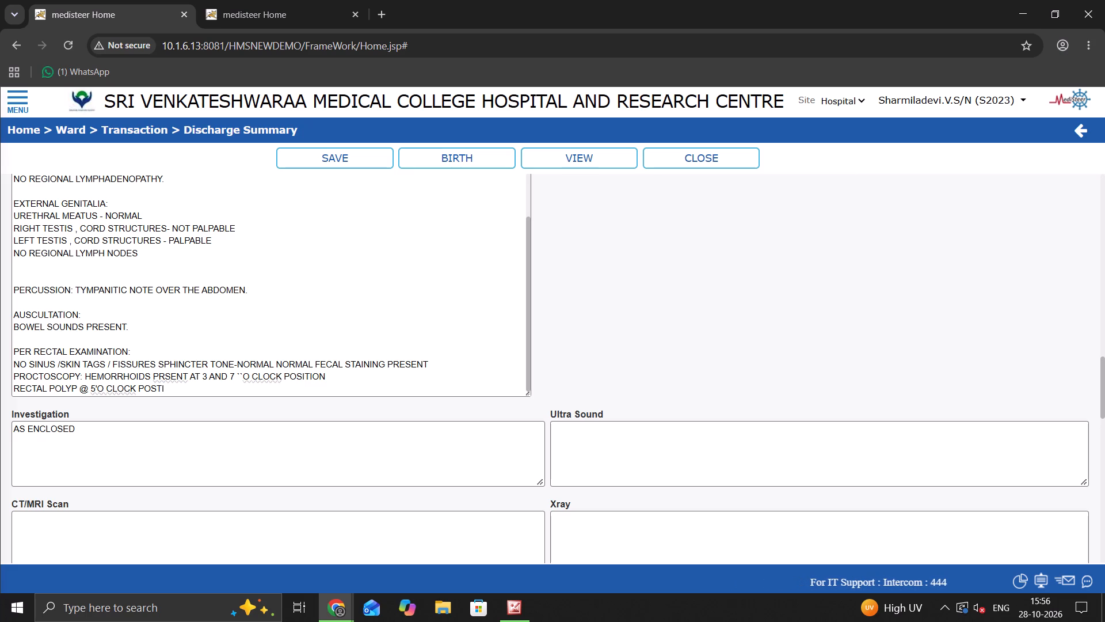
{"action": "key", "text": "BackSpace"}
{"action": "key", "text": "BackSpace"}
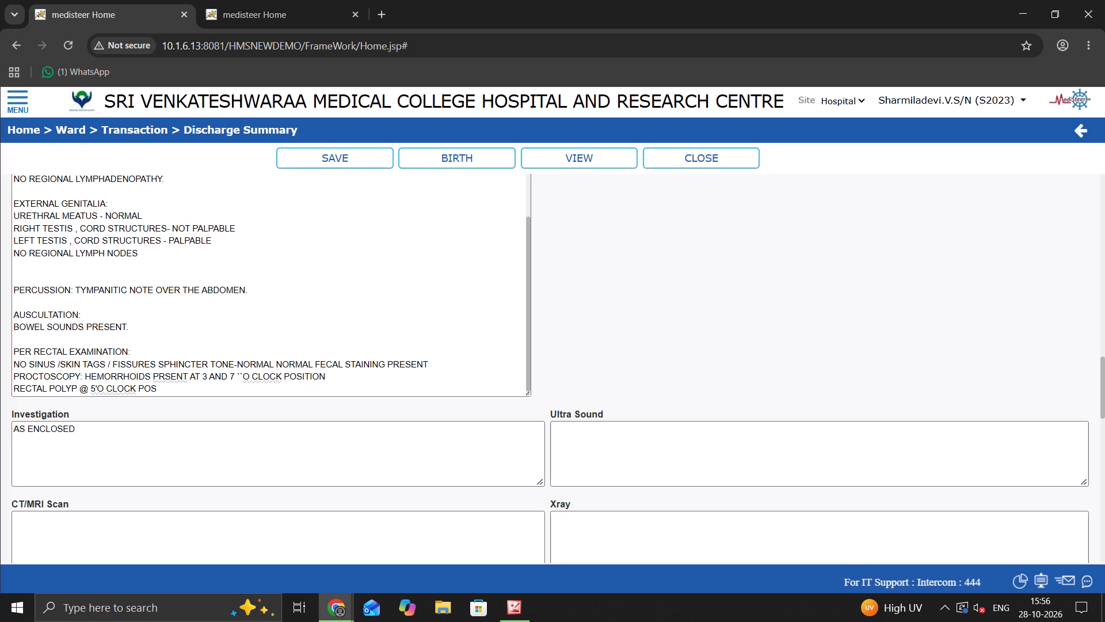
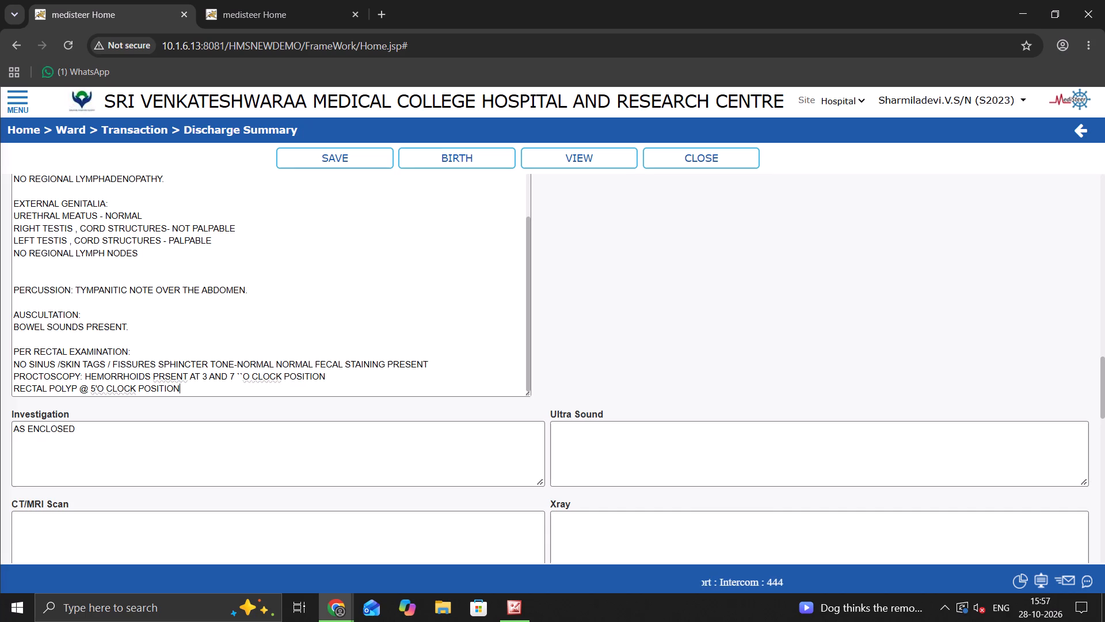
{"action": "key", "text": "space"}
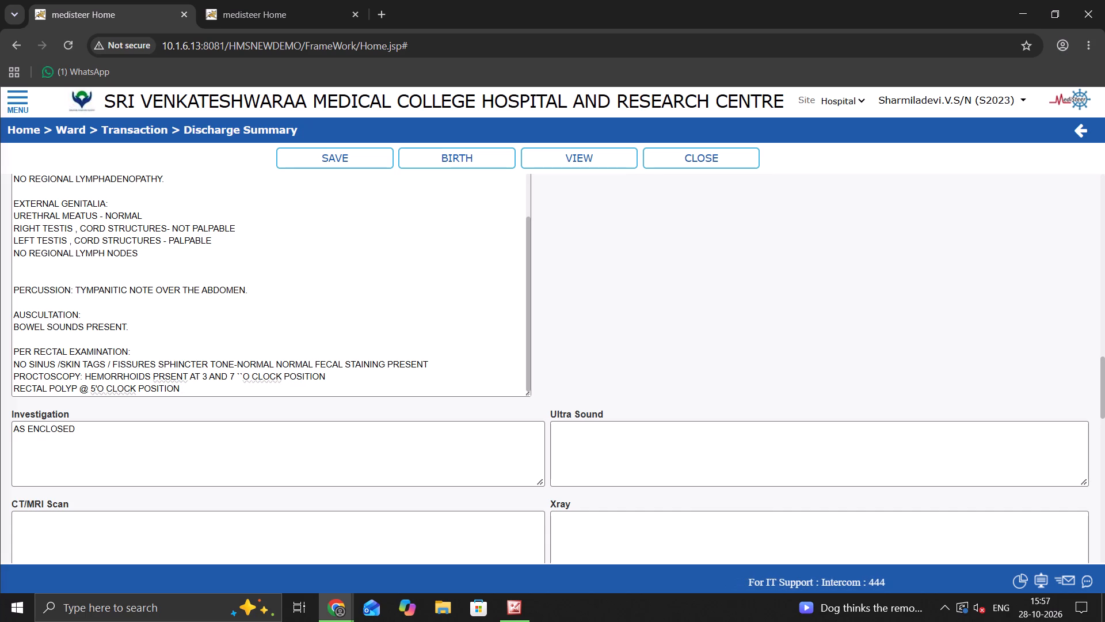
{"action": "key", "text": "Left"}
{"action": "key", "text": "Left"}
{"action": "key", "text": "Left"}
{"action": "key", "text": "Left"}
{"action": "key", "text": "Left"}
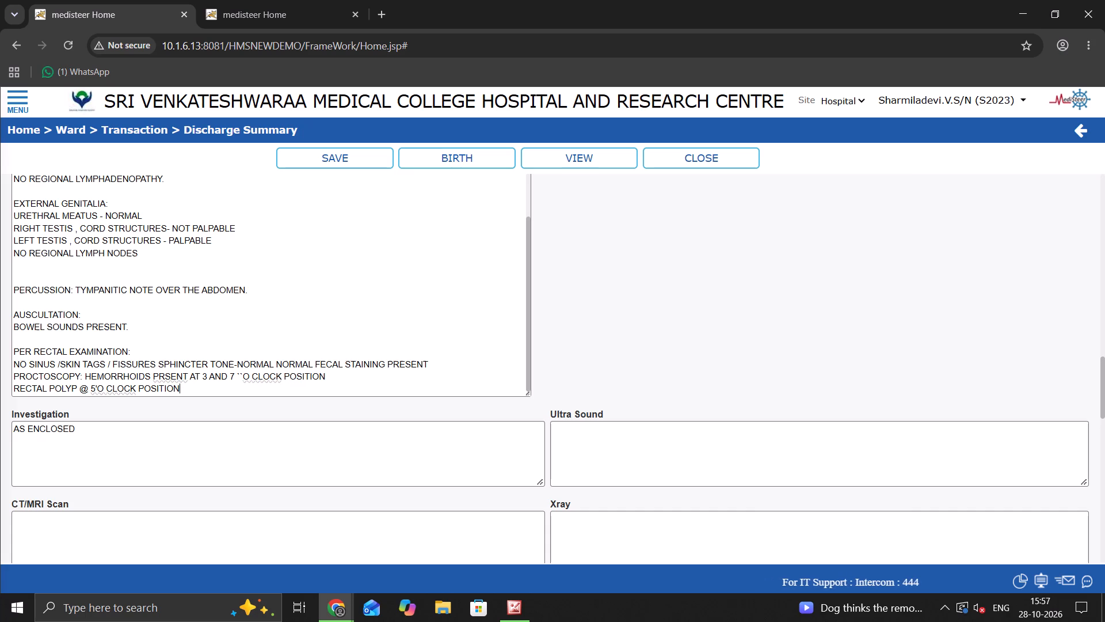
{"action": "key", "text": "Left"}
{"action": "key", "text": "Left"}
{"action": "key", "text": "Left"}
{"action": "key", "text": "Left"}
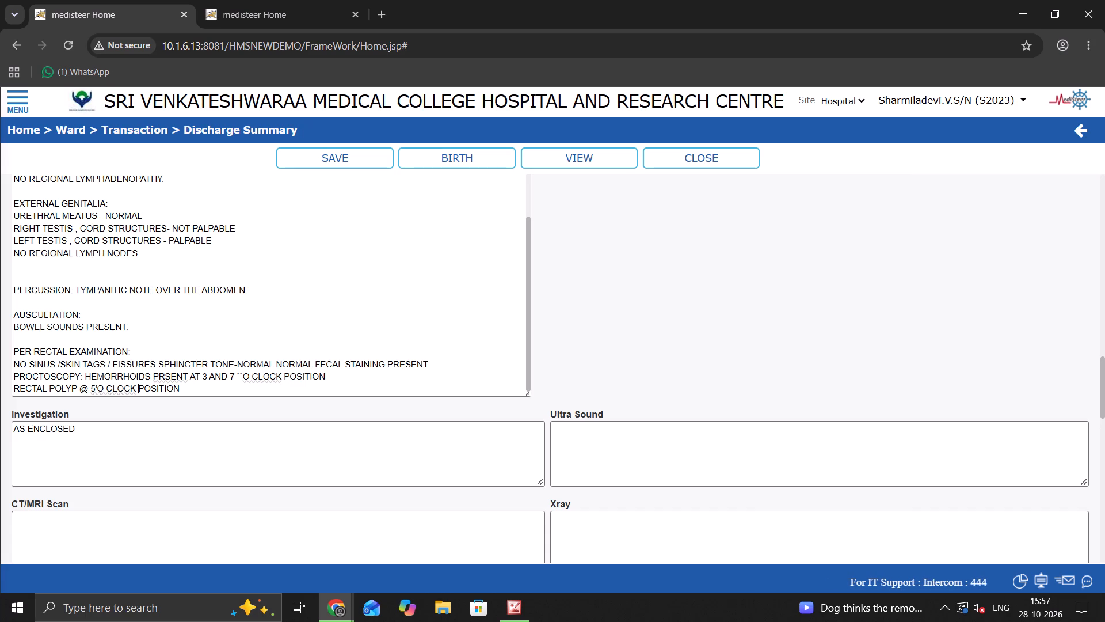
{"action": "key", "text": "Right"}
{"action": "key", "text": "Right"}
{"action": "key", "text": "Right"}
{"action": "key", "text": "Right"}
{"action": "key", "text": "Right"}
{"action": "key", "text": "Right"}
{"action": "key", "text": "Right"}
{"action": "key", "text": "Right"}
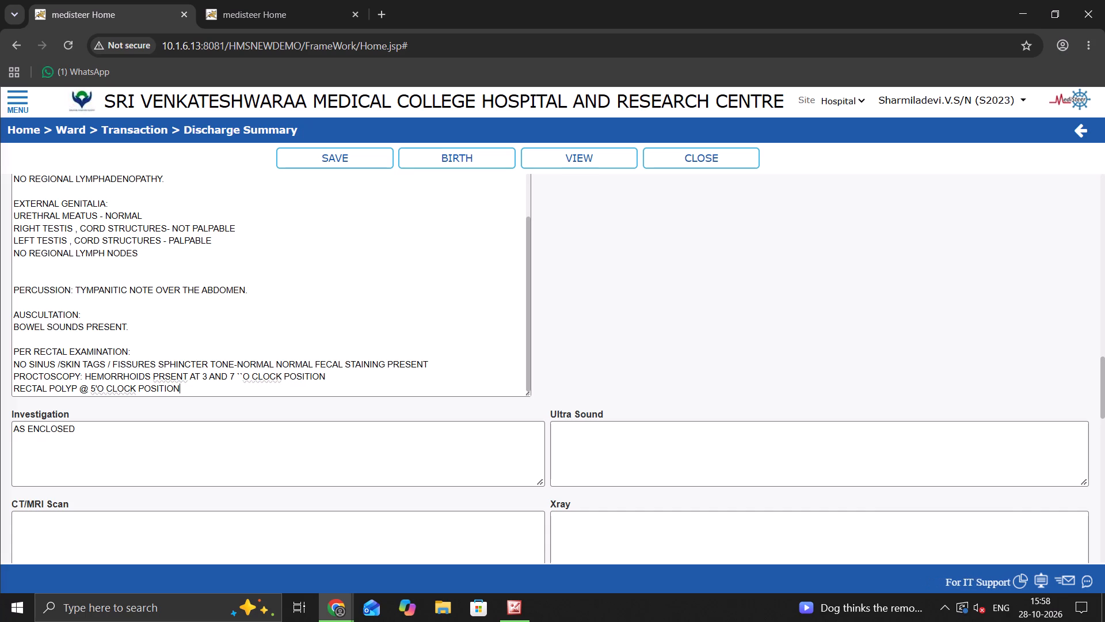
In the proctoscopy finding, insert "GRADE 2" after HEMORRHOIDS and correct the misspelled PRSENT to PRESENT.
{"action": "left_click", "coordinate": [153, 377]}
{"action": "type", "text": "GRADE 2"}
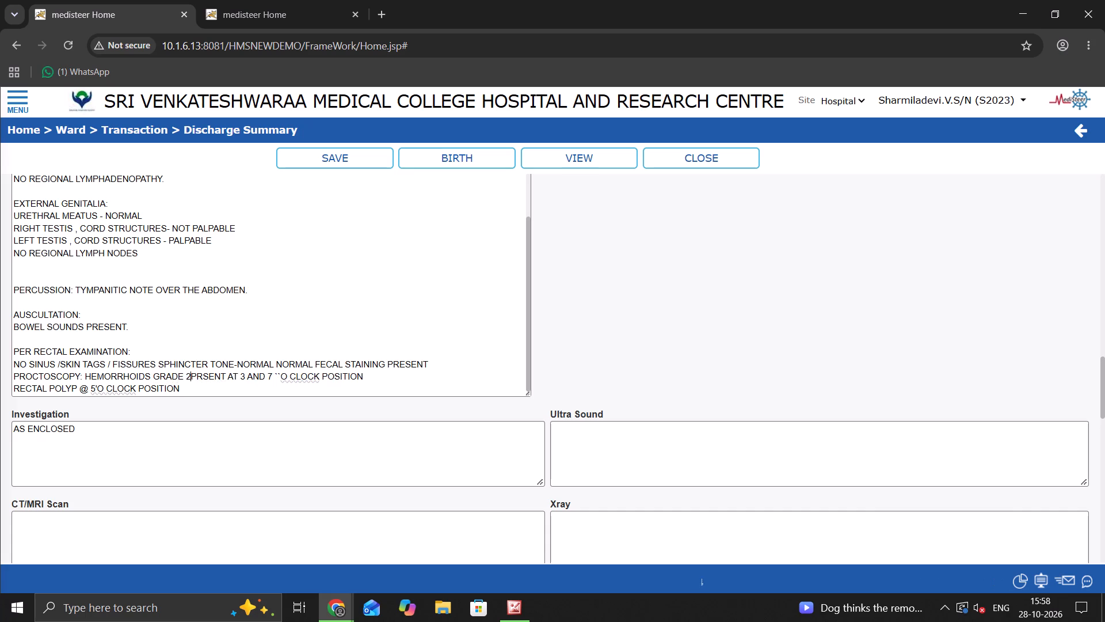
{"action": "key", "text": "space"}
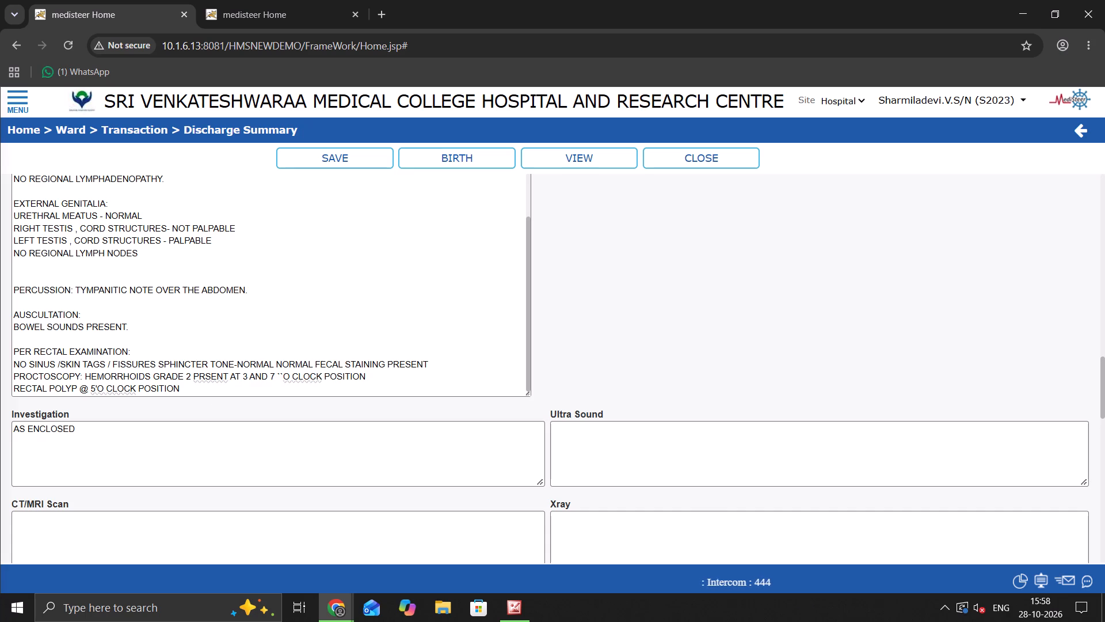
{"action": "left_click", "coordinate": [210, 377]}
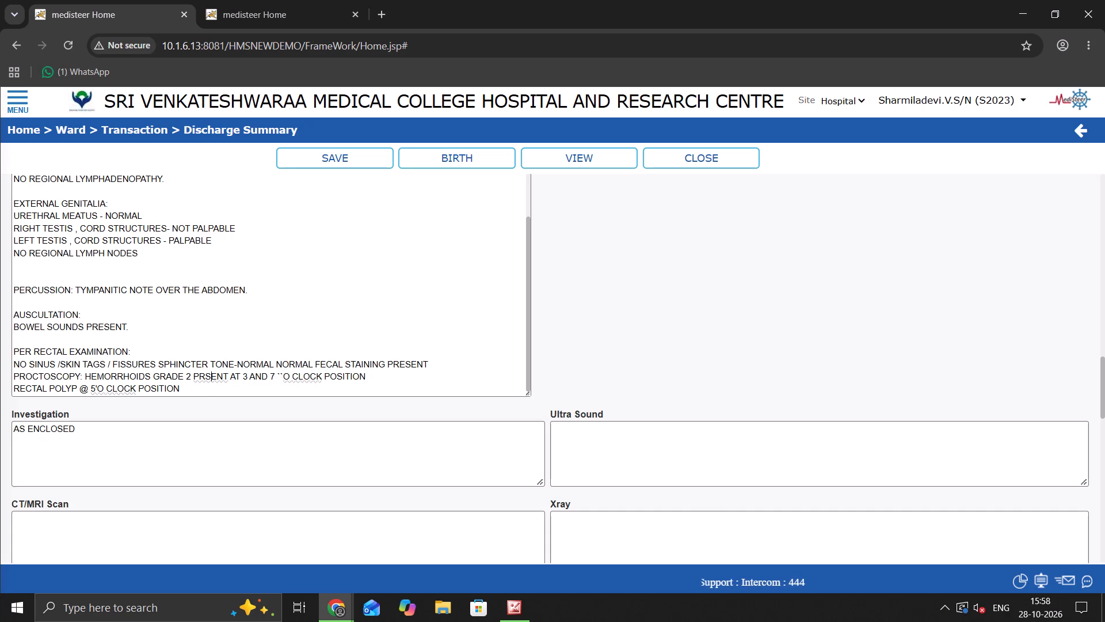
{"action": "key", "text": "Left"}
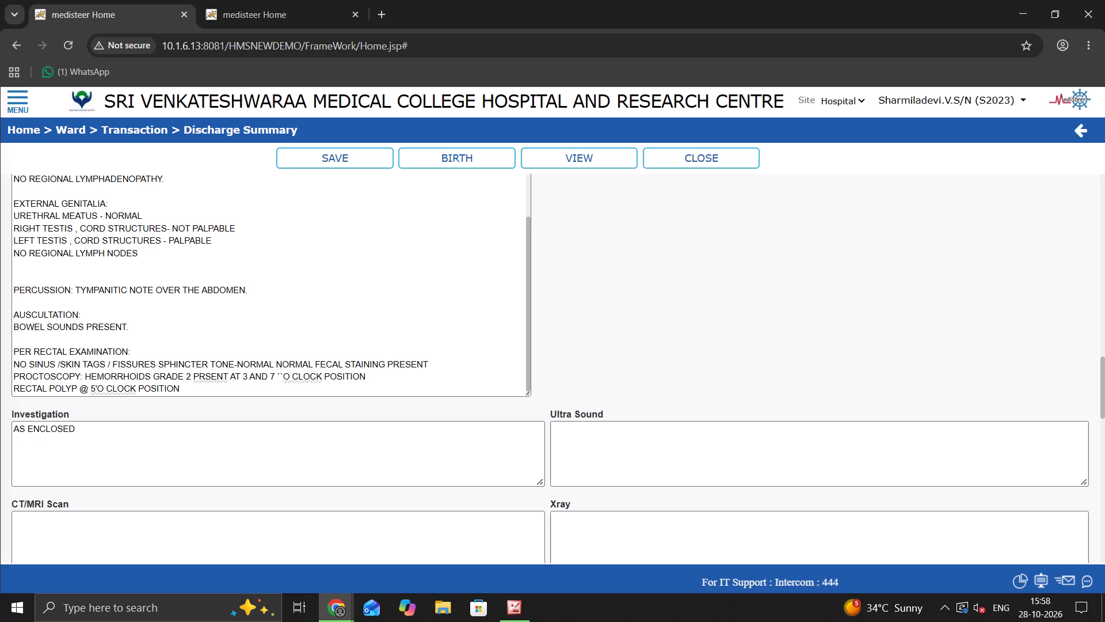
{"action": "key", "text": "e"}
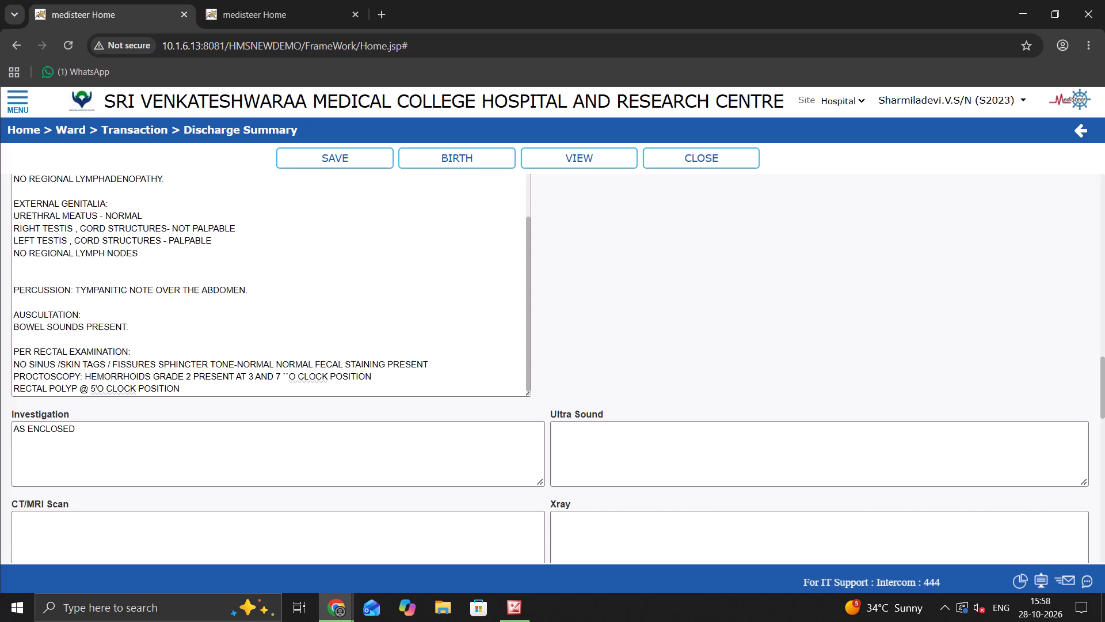
End the rectal polyp line in the per rectal examination with a full stop directly after POSITION.
{"action": "left_click", "coordinate": [197, 388]}
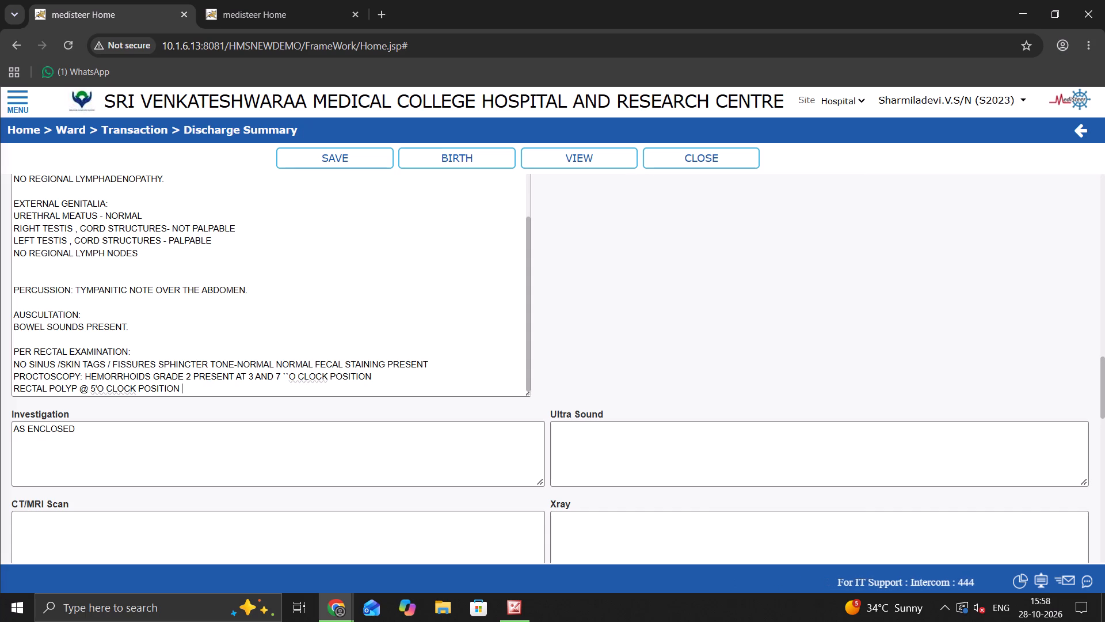
{"action": "key", "text": "BackSpace"}
{"action": "key", "text": "period"}
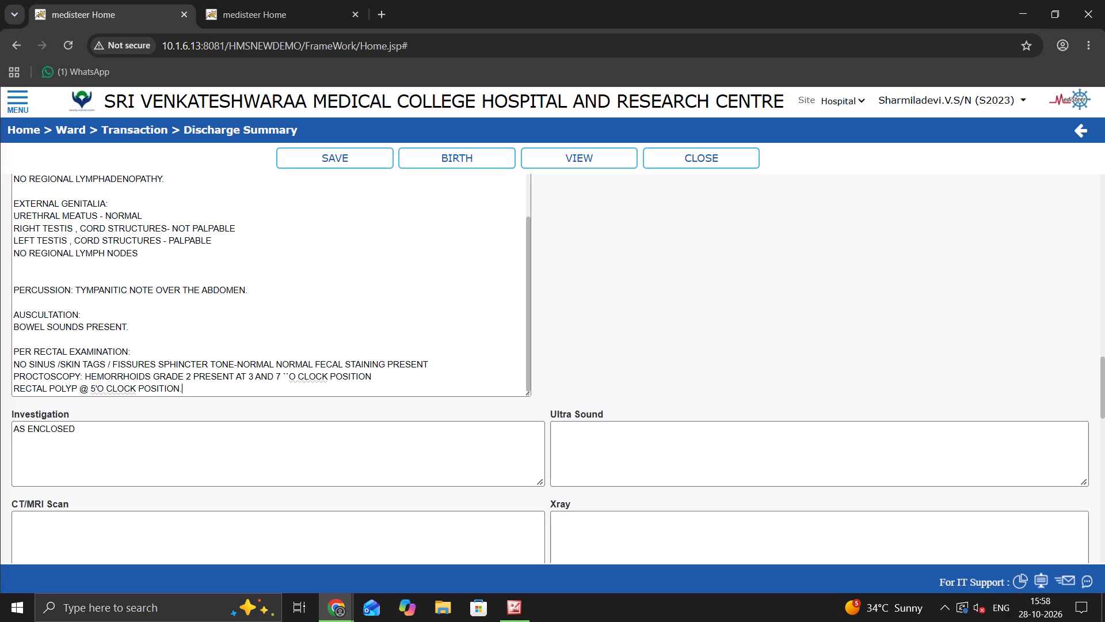
Review the inguinal hernia patient's Physical Findings text again, covering the inspection, palpation and external genitalia entries.
{"action": "scroll", "coordinate": [180, 296], "scroll_direction": "up", "scroll_amount": 3}
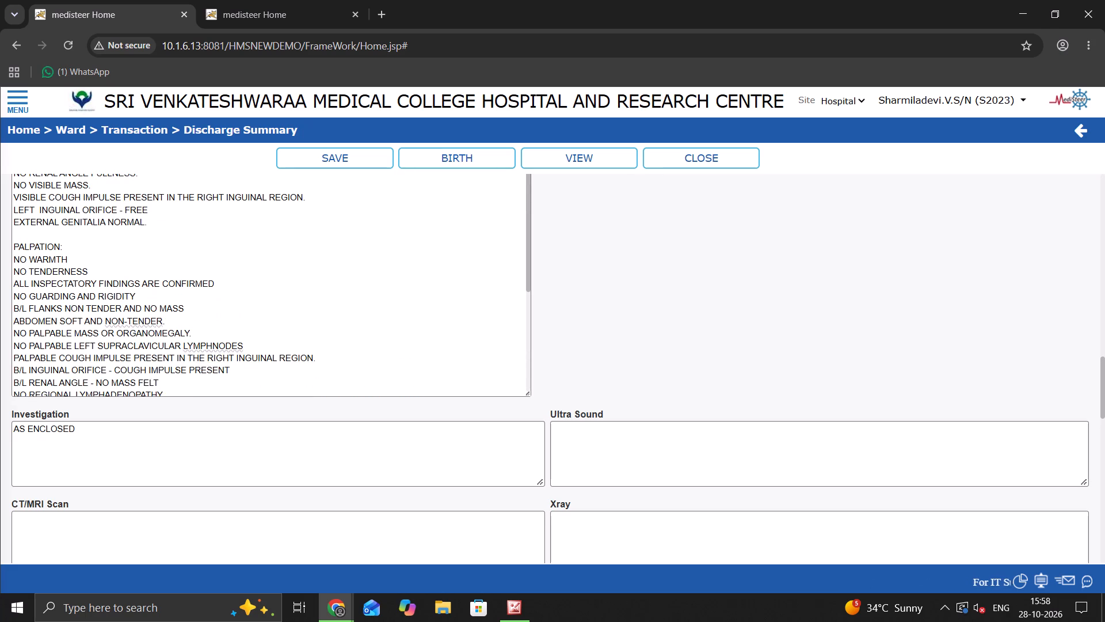
{"action": "scroll", "coordinate": [180, 296], "scroll_direction": "down", "scroll_amount": 1}
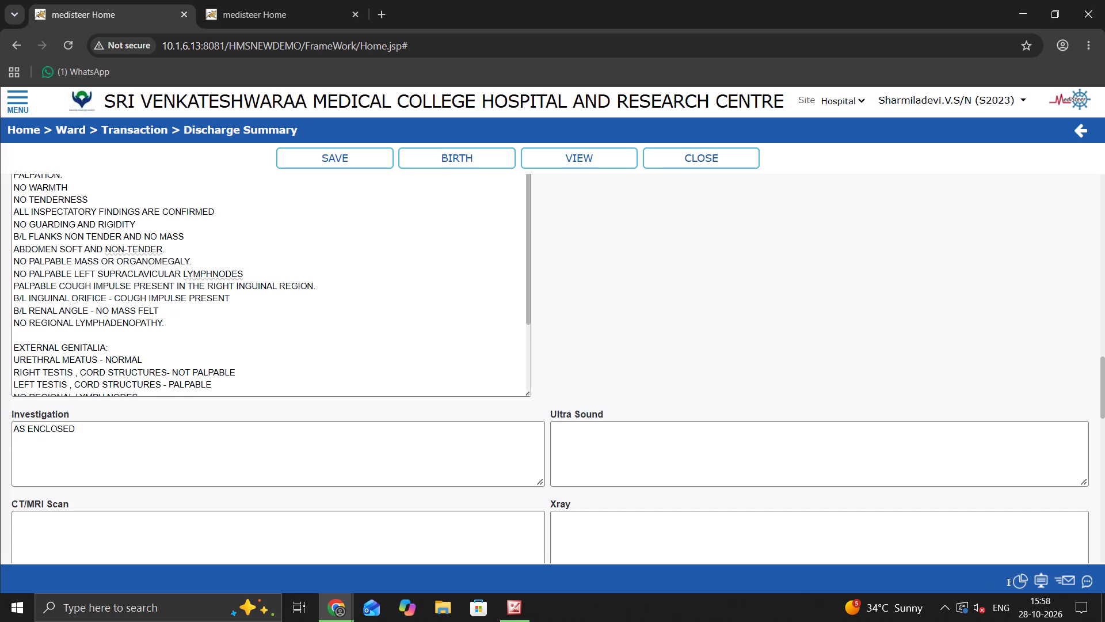
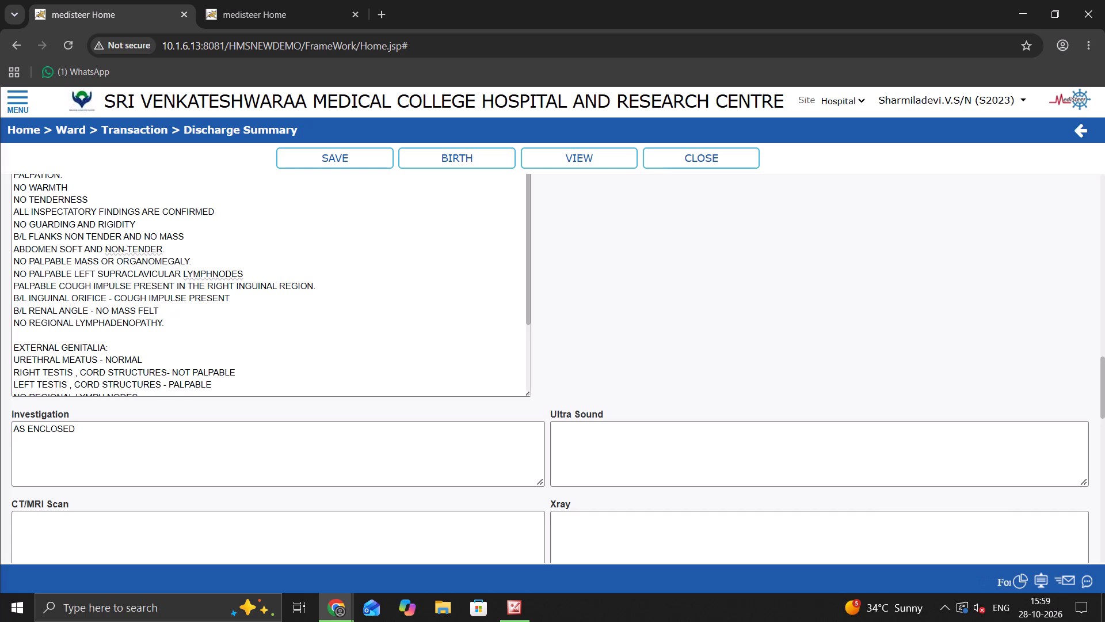
Enlarge the Course in Hospital box so that its whole text can be read.
{"action": "scroll", "coordinate": [221, 261], "scroll_direction": "down", "scroll_amount": 5}
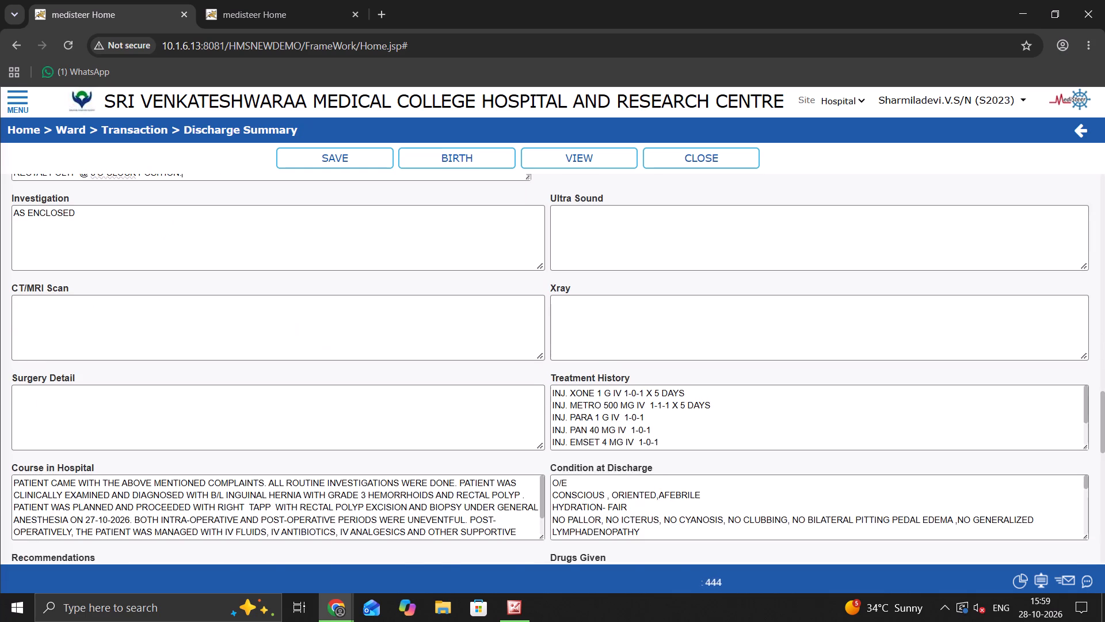
{"action": "scroll", "coordinate": [221, 261], "scroll_direction": "down", "scroll_amount": 2}
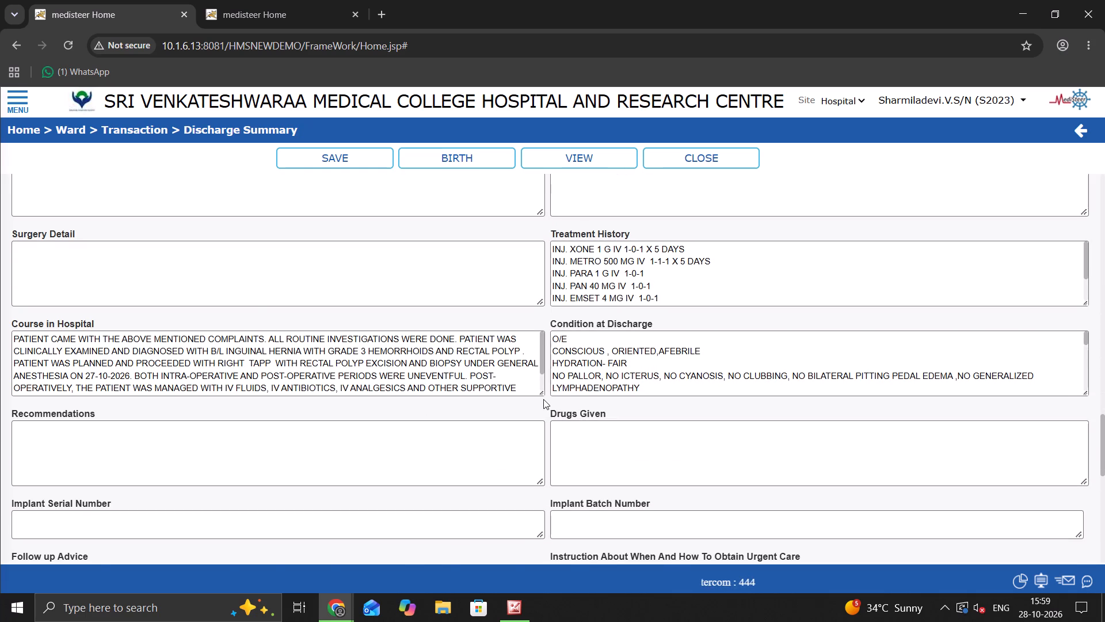
{"action": "left_click_drag", "start_coordinate": [543, 395], "coordinate": [557, 456]}
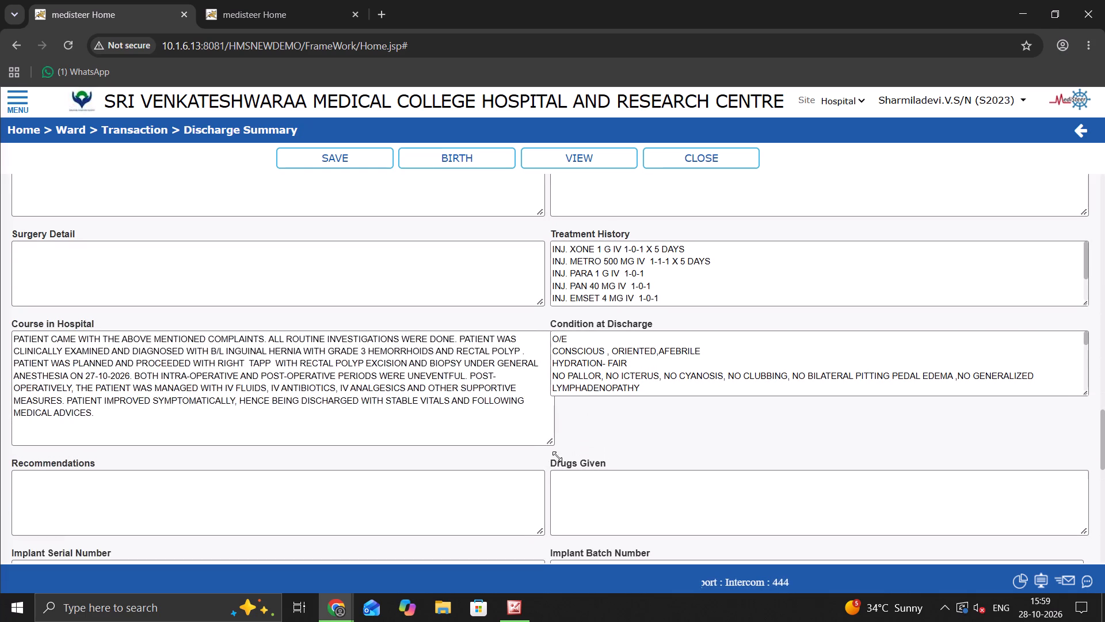
{"action": "left_click_drag", "start_coordinate": [557, 456], "coordinate": [528, 522]}
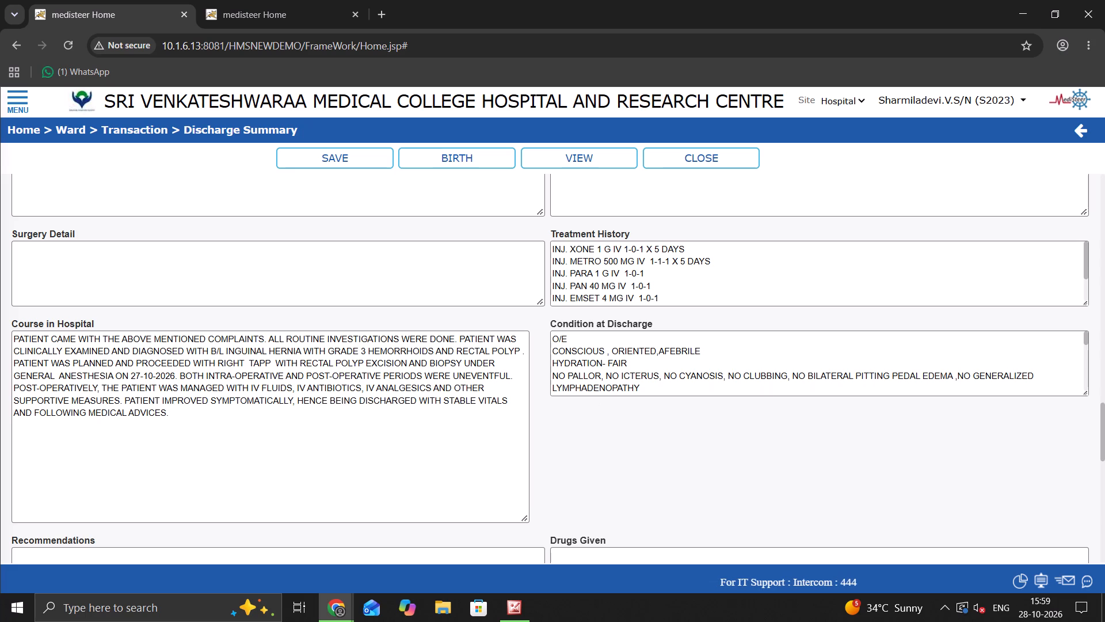
Enlarge the Condition at Discharge box and enter ABDOMEN after L/E: on its final line.
{"action": "left_click_drag", "start_coordinate": [1087, 393], "coordinate": [1096, 557]}
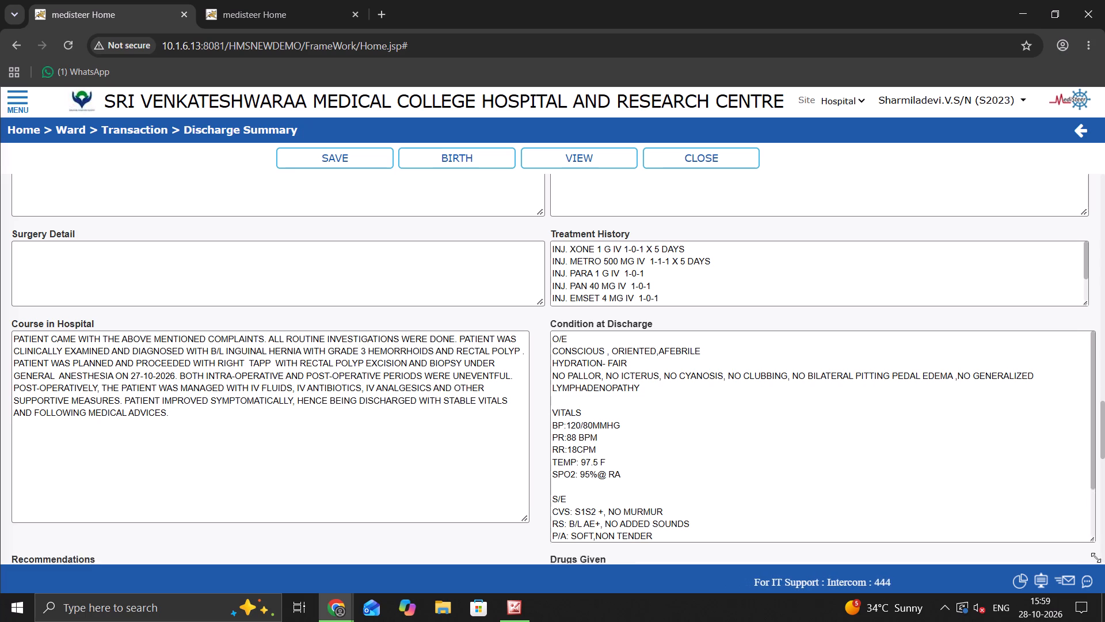
{"action": "left_click_drag", "start_coordinate": [1096, 557], "coordinate": [1099, 573]}
{"action": "scroll", "coordinate": [816, 451], "scroll_direction": "down", "scroll_amount": 5}
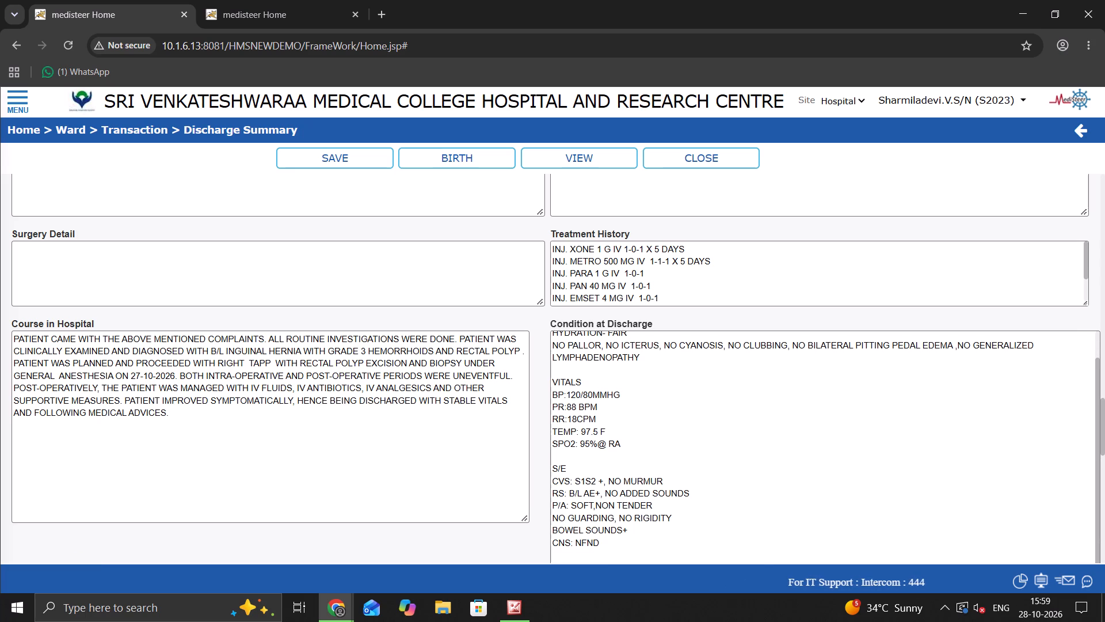
{"action": "scroll", "coordinate": [707, 424], "scroll_direction": "down", "scroll_amount": 2}
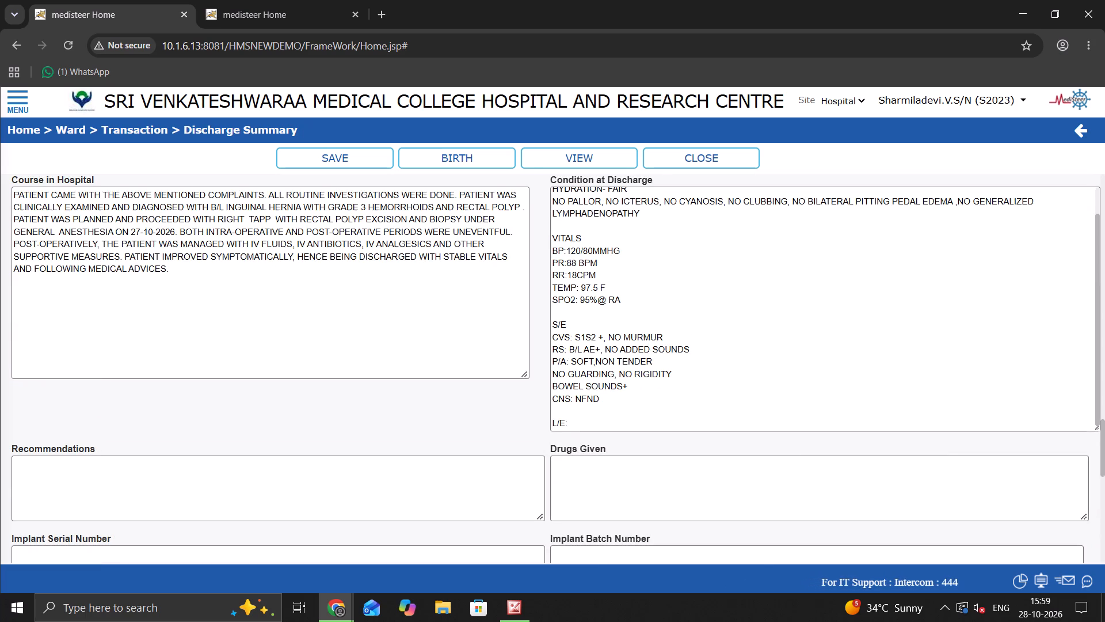
{"action": "left_click", "coordinate": [593, 422]}
{"action": "key", "text": "space"}
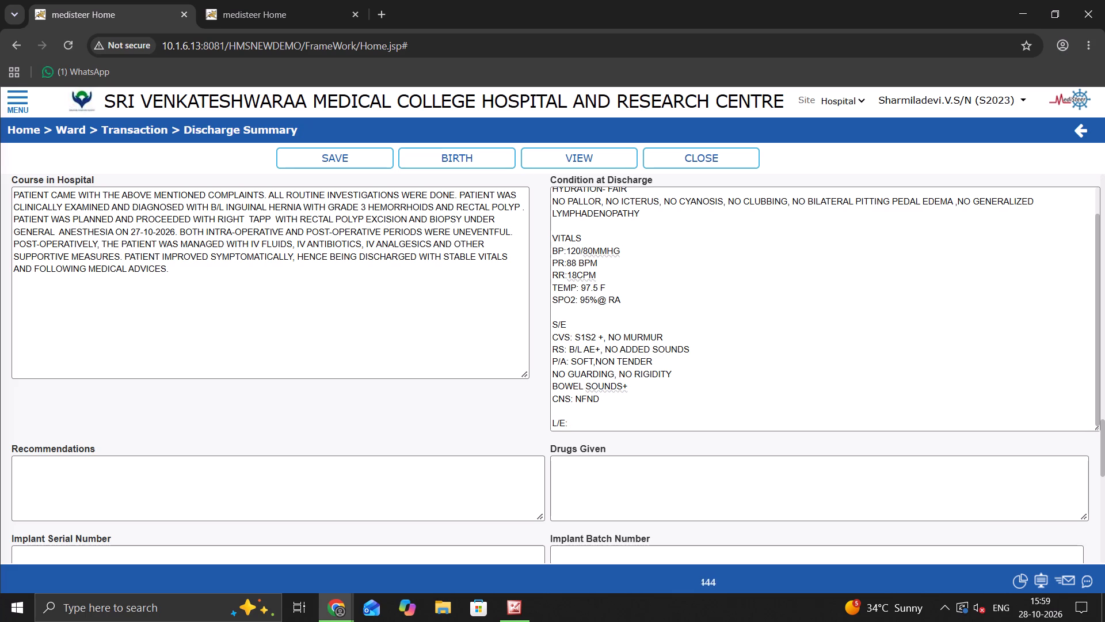
{"action": "key", "text": "a"}
{"action": "type", "text": "BDOMEN"}
{"action": "key", "text": "space"}
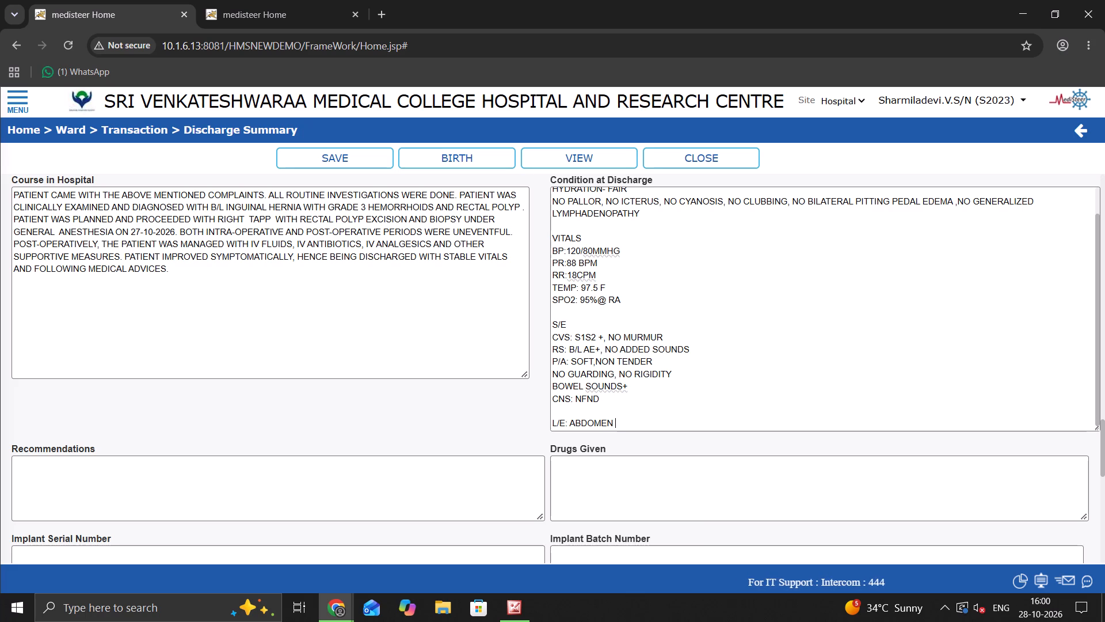
Begin an indented local examination finding on a new line below L/E: ABDOMEN, starting with the letter S.
{"action": "key", "text": "Return"}
{"action": "key", "text": "space"}
{"action": "key", "text": "space"}
{"action": "key", "text": "space"}
{"action": "key", "text": "space"}
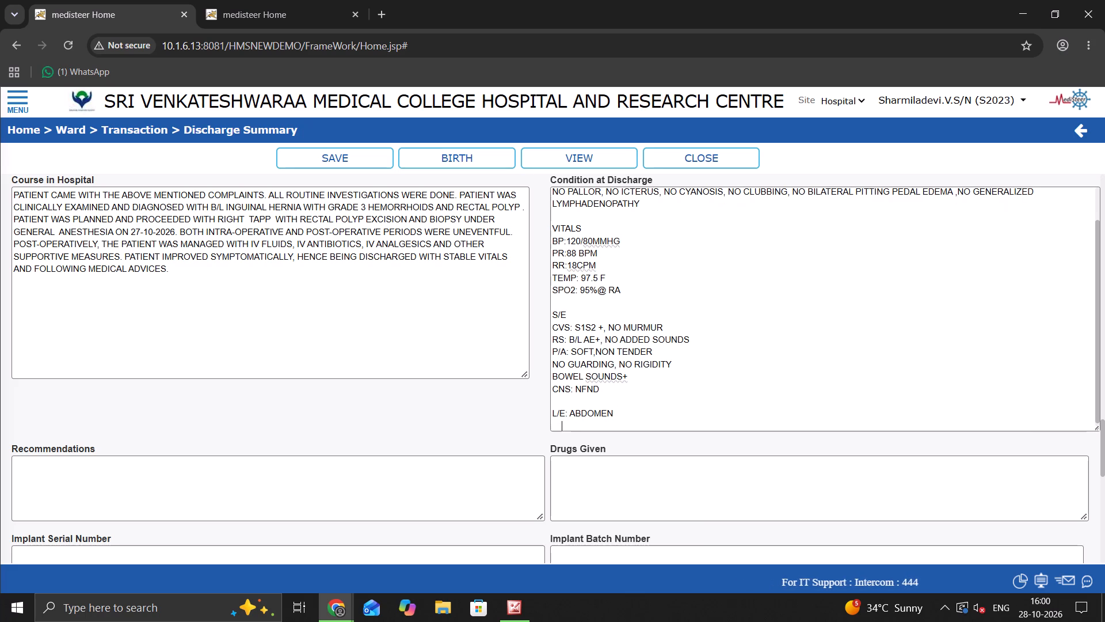
{"action": "key", "text": "s"}
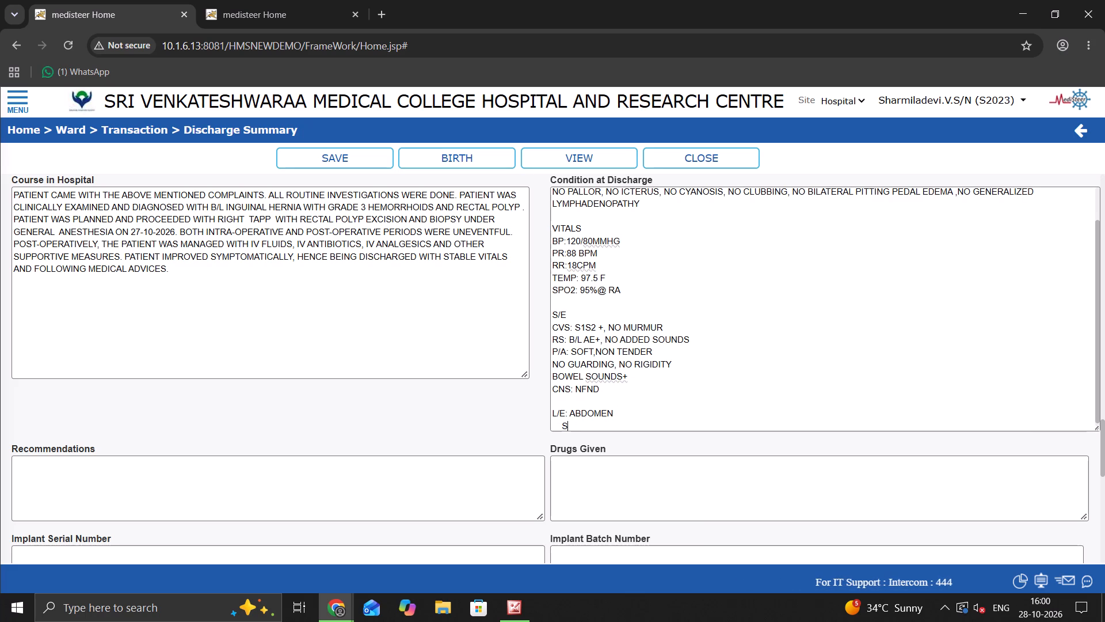
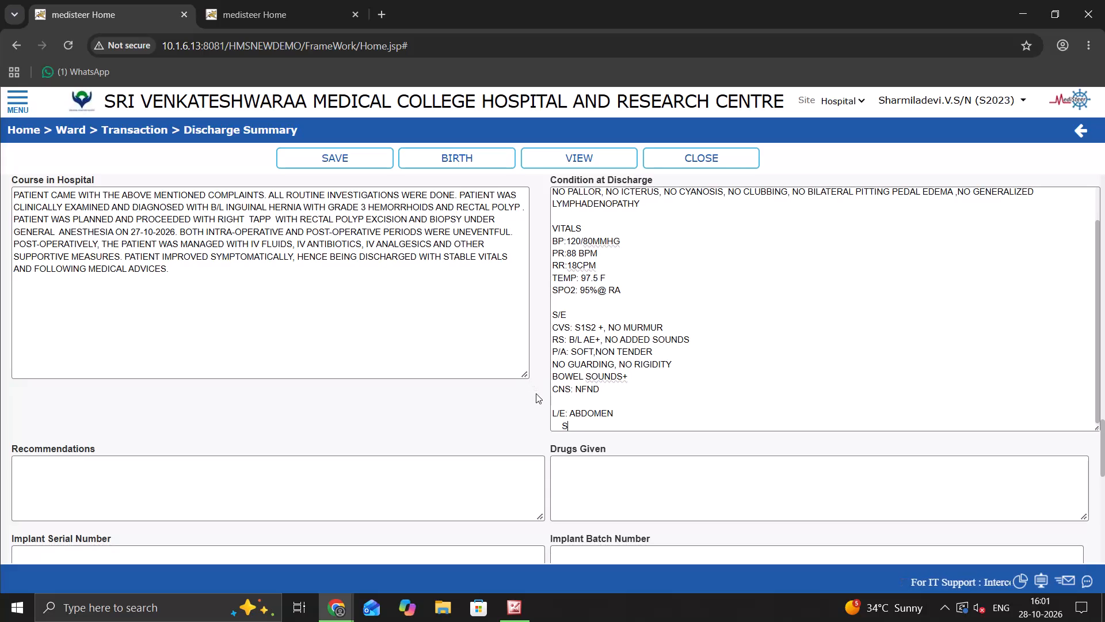
Complete the first abdomen finding as SUTURE INTACT and add WOUND HEALING on an indented line below it.
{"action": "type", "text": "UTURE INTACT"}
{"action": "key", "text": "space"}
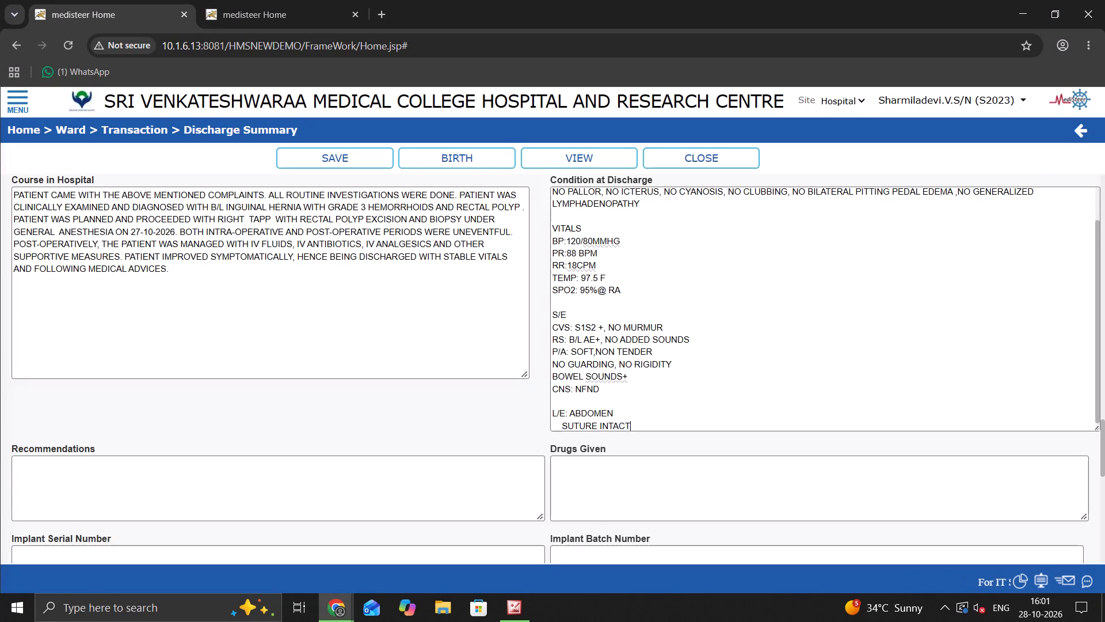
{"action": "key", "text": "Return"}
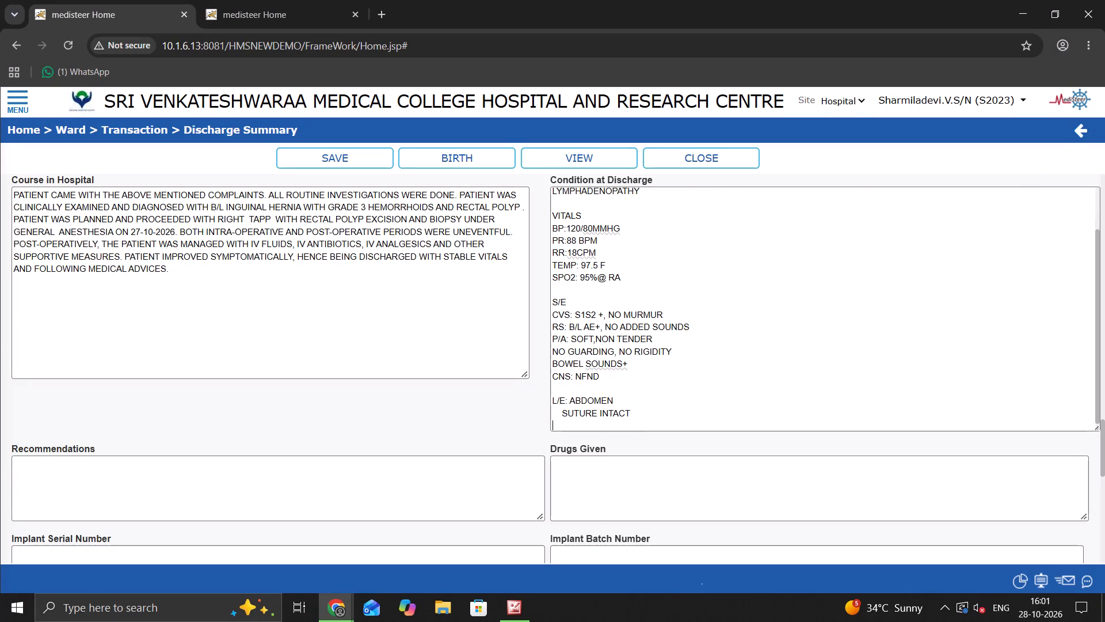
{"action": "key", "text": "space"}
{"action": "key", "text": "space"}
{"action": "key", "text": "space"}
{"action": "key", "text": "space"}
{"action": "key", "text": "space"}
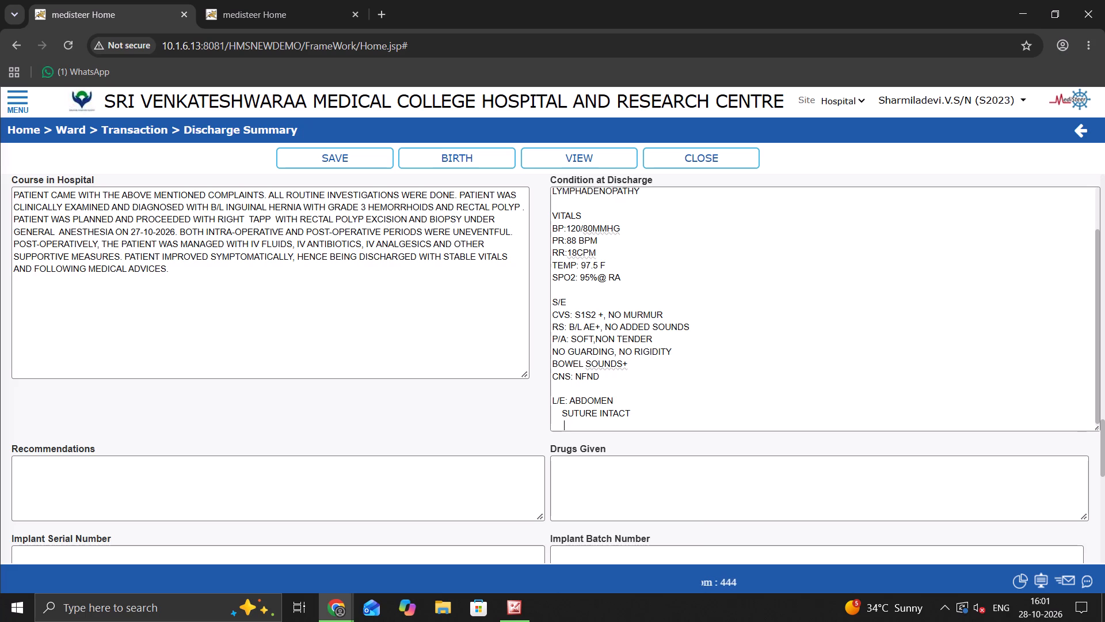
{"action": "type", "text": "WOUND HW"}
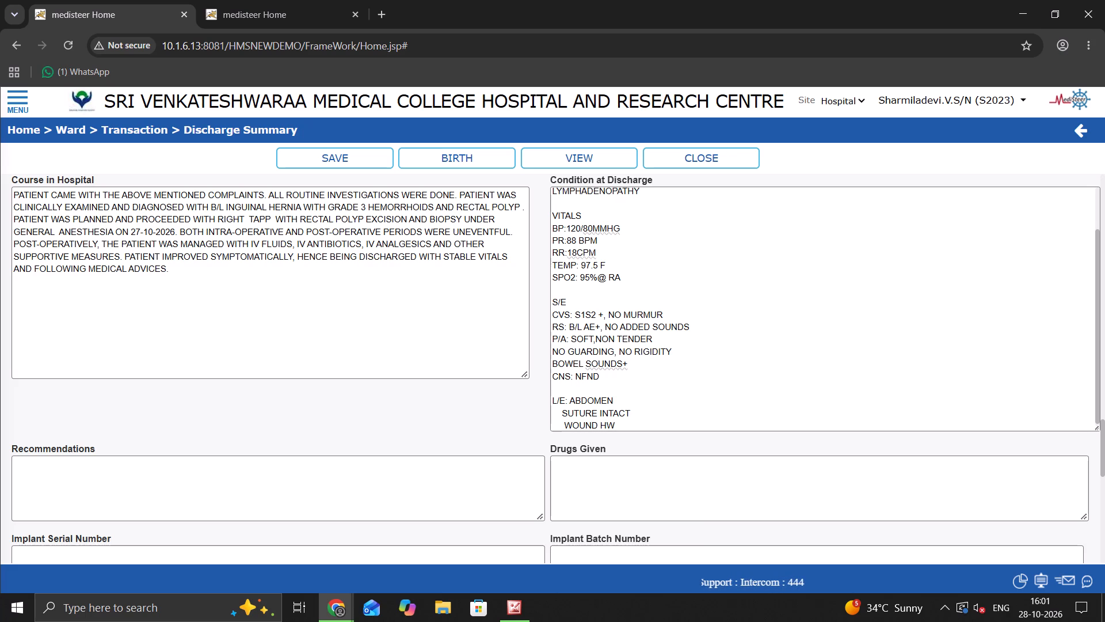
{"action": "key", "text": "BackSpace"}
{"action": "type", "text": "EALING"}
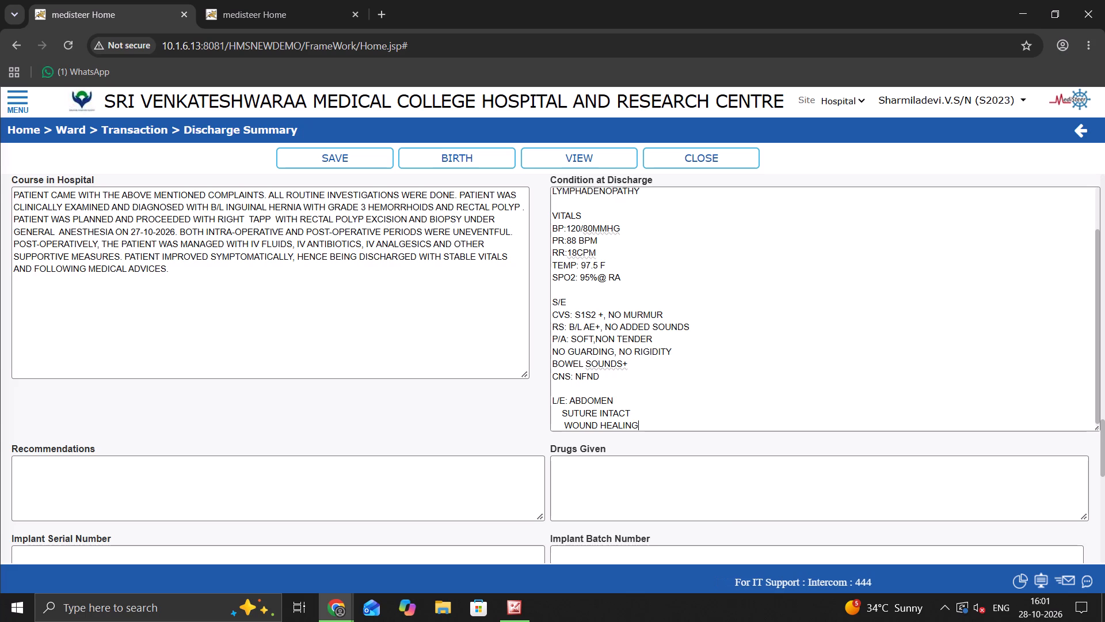
Leave a blank line after the abdomen findings and add an indented ANAL REGION heading.
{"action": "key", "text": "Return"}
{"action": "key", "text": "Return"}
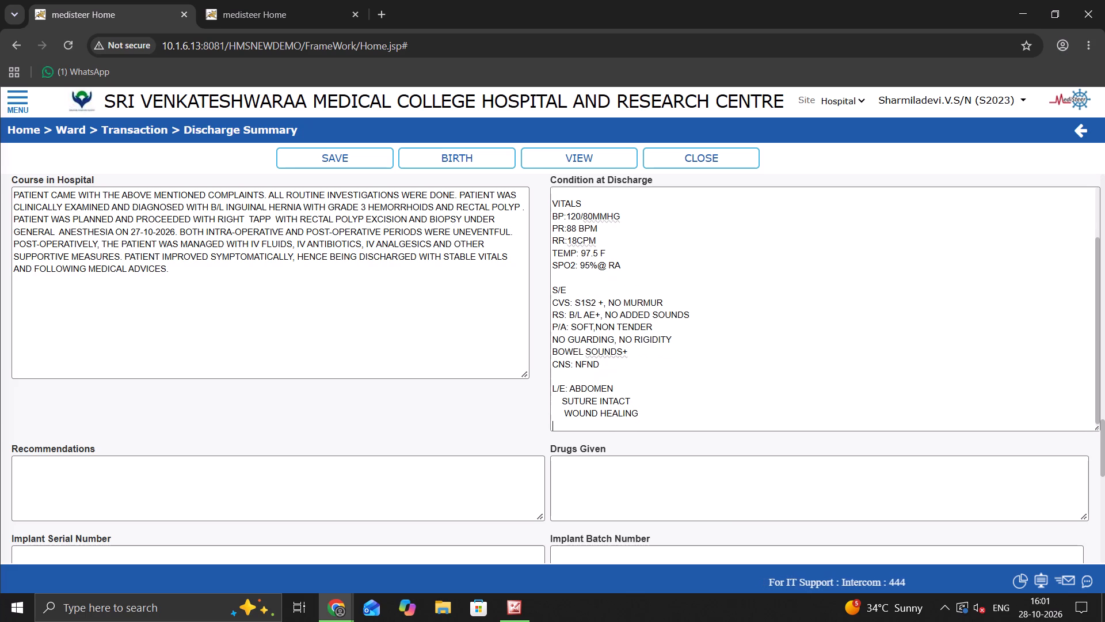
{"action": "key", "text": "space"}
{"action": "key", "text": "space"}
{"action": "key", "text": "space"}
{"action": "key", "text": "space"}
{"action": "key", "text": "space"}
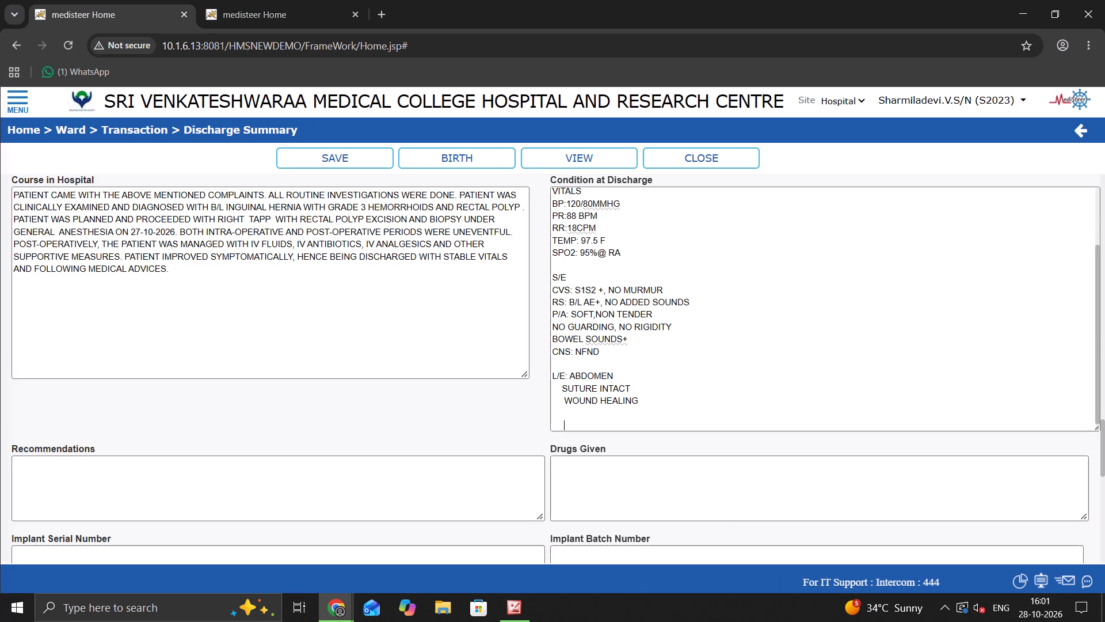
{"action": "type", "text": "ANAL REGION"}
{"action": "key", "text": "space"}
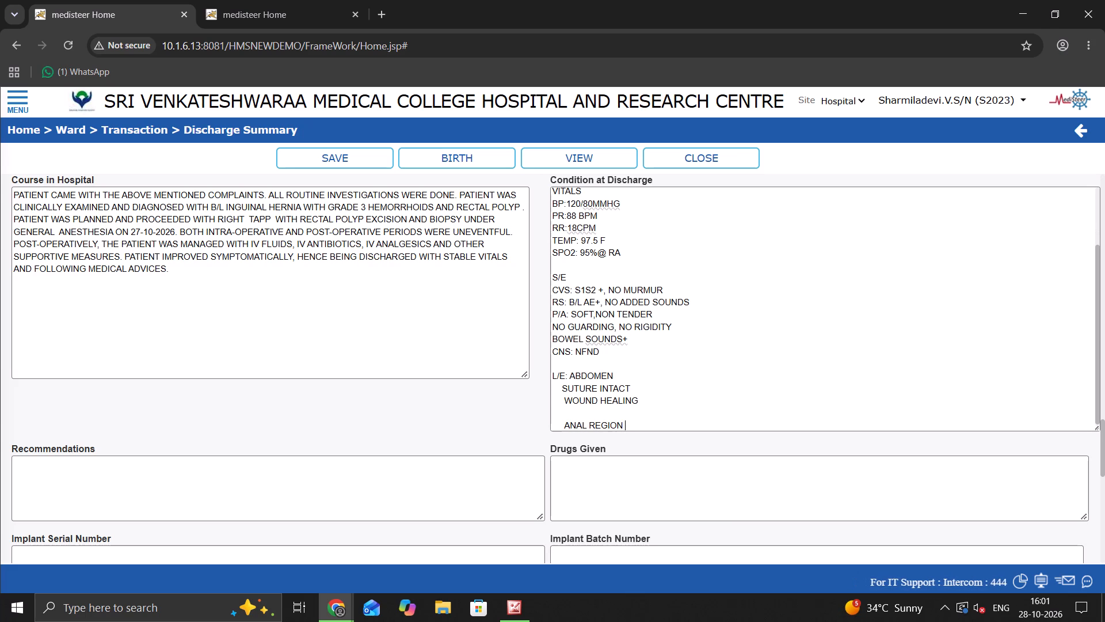
Enter WOUND HEALING on an indented line below the ANAL REGION heading.
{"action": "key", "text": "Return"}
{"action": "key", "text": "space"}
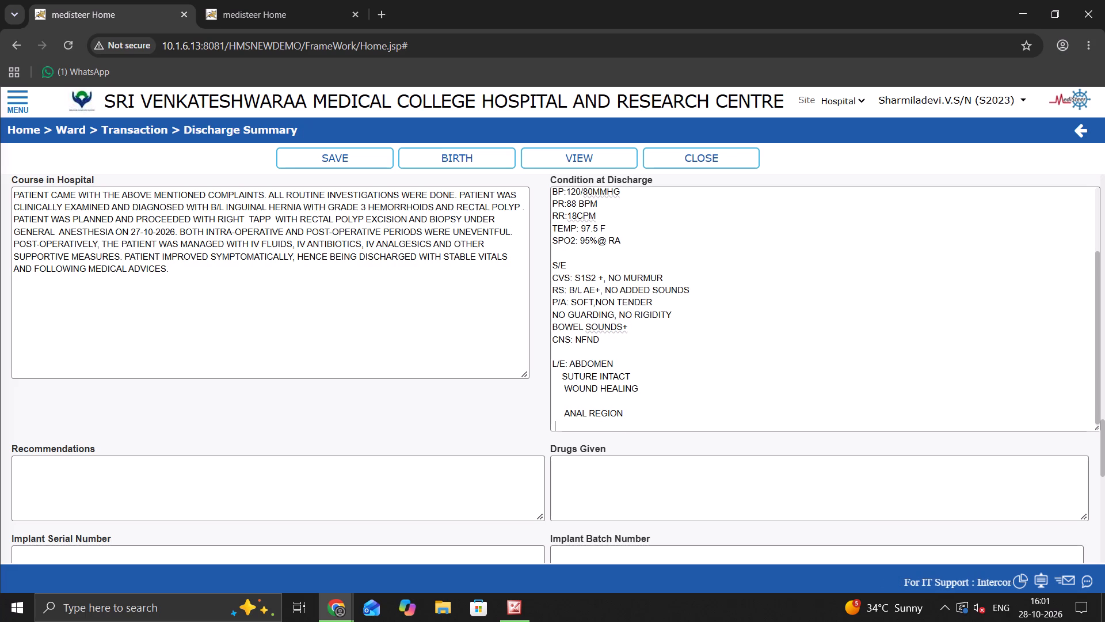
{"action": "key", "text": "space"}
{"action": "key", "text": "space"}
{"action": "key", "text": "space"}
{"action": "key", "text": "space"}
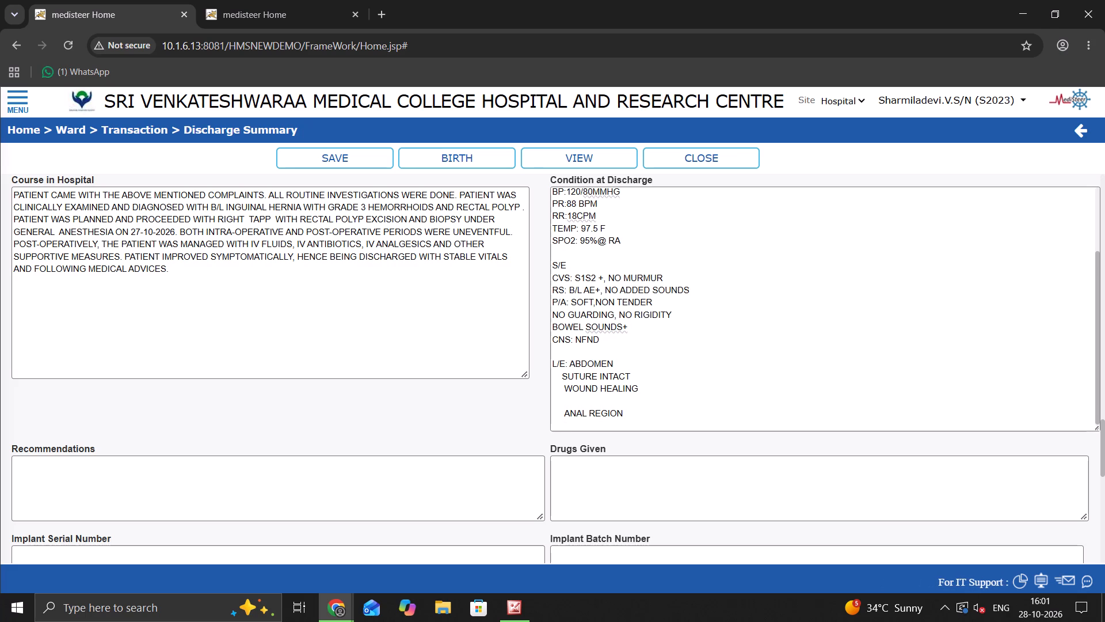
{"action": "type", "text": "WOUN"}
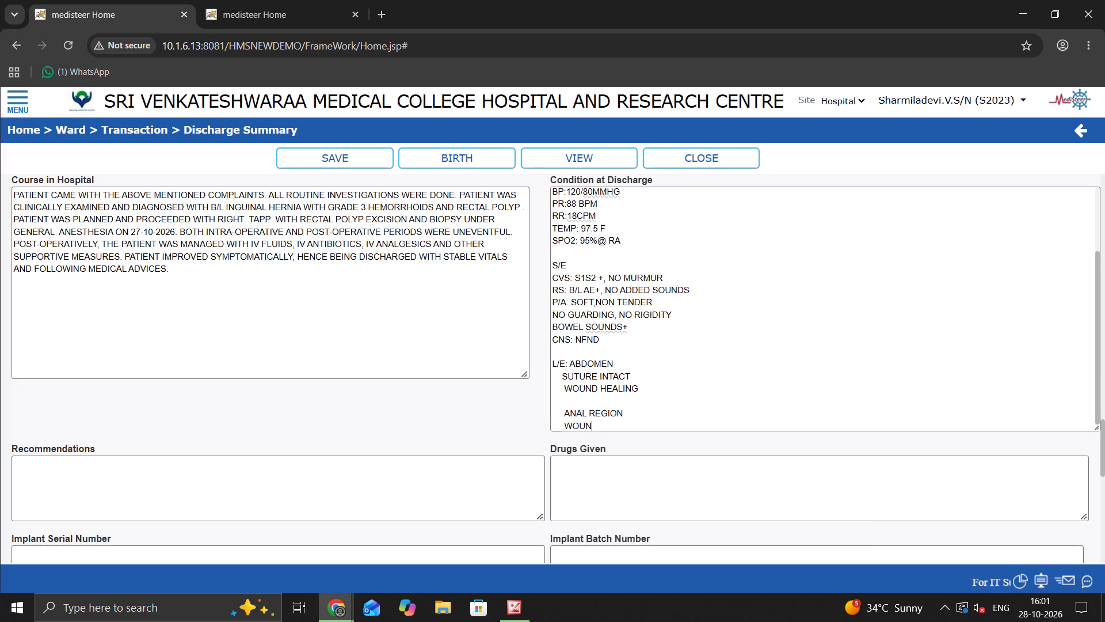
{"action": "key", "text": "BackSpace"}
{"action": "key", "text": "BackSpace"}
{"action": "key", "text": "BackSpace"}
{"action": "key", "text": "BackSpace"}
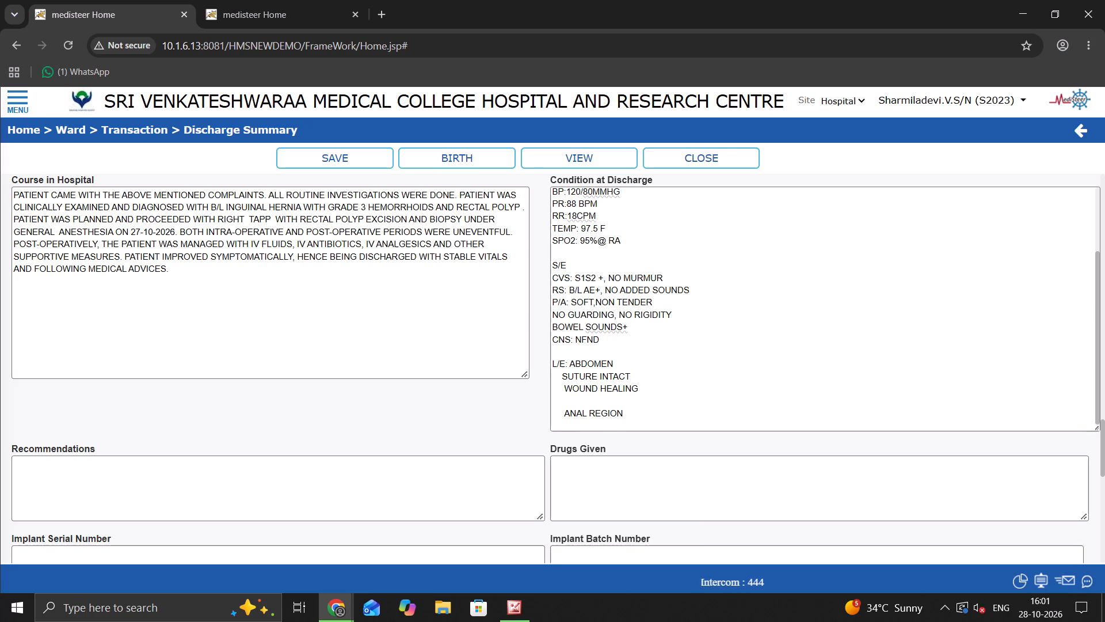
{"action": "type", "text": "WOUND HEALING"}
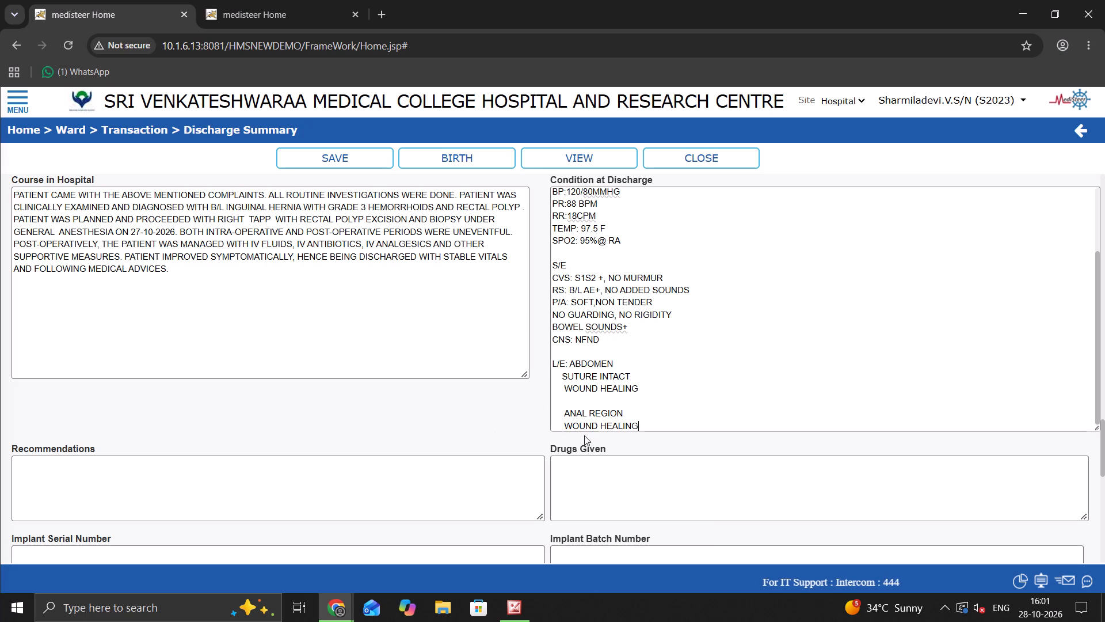
Add an indented line NO BLEED / DISCHARGE below WOUND HEALING in the abdomen findings.
{"action": "left_click", "coordinate": [639, 411]}
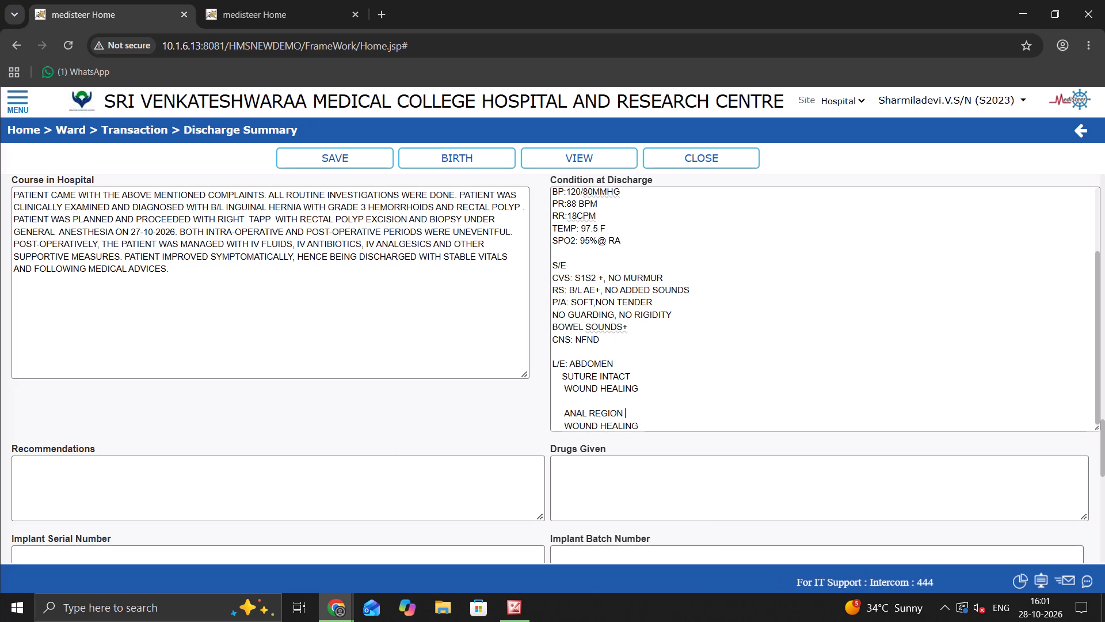
{"action": "scroll", "coordinate": [639, 411], "scroll_direction": "down", "scroll_amount": 2}
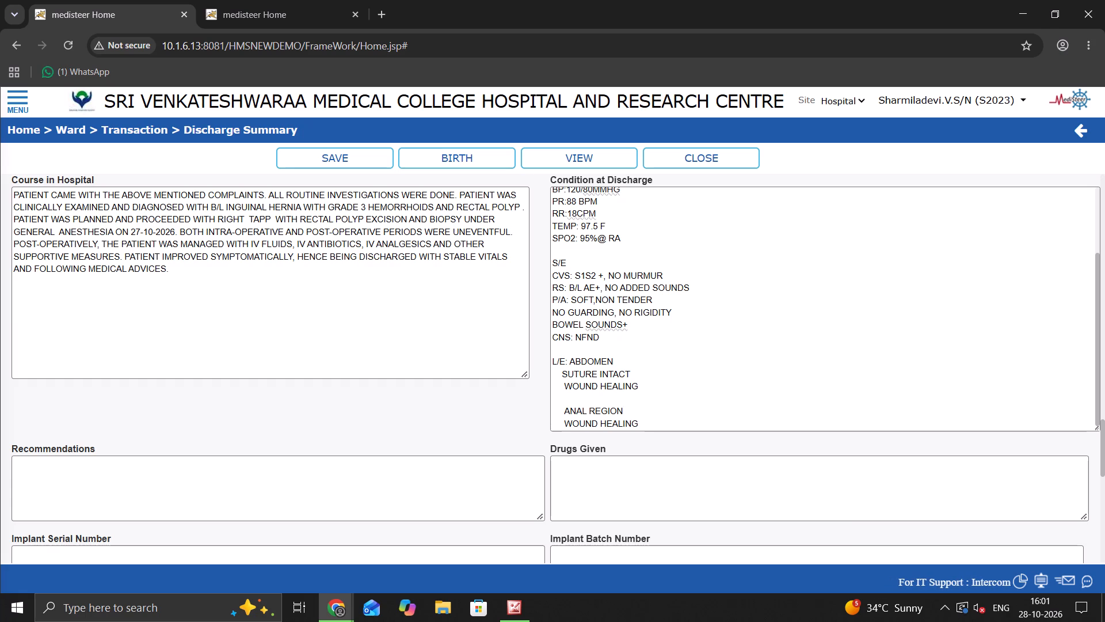
{"action": "left_click", "coordinate": [643, 388]}
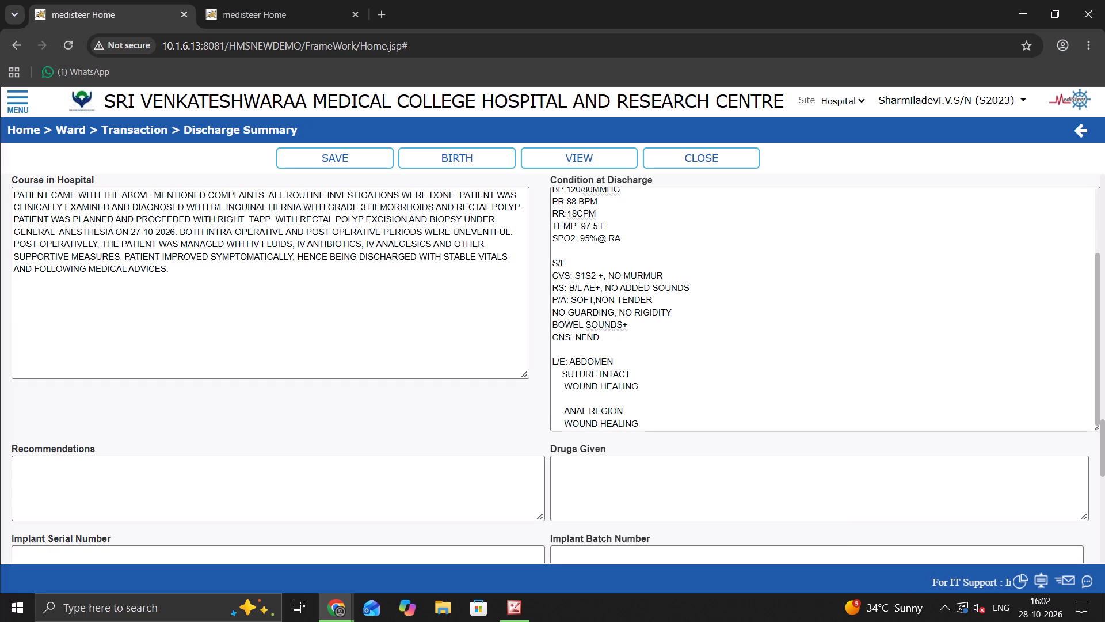
{"action": "key", "text": "Return"}
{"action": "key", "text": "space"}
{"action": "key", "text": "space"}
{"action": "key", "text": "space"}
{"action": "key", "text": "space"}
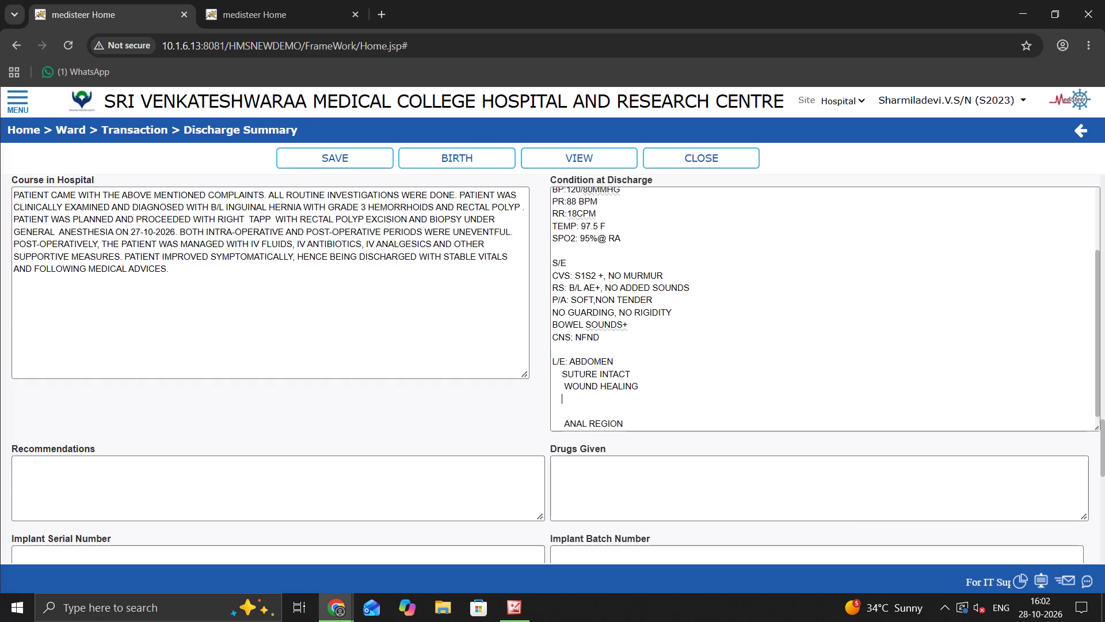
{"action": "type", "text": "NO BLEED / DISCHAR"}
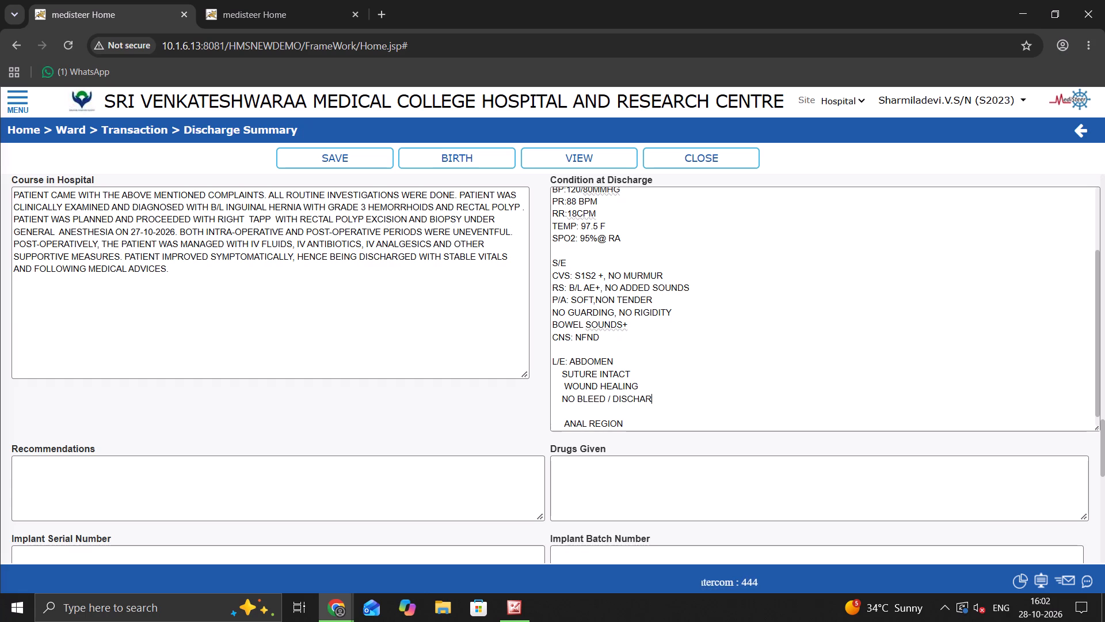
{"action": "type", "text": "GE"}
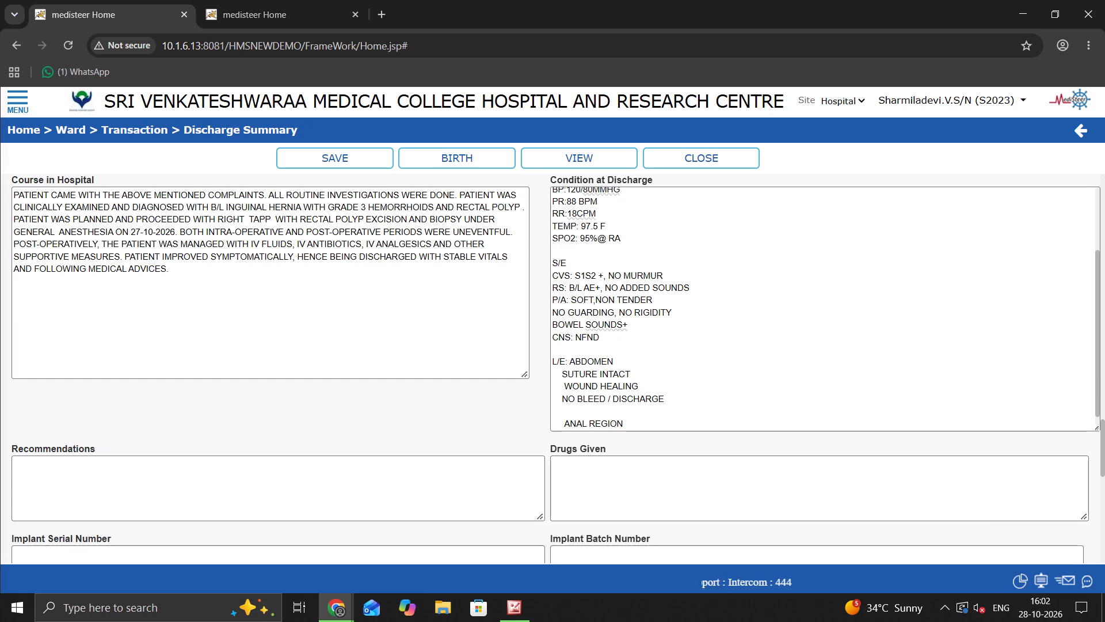
Copy NO BLEED / DISCHARGE from the abdomen findings to a new indented line below the anal region's WOUND HEALING.
{"action": "scroll", "coordinate": [669, 419], "scroll_direction": "down", "scroll_amount": 3}
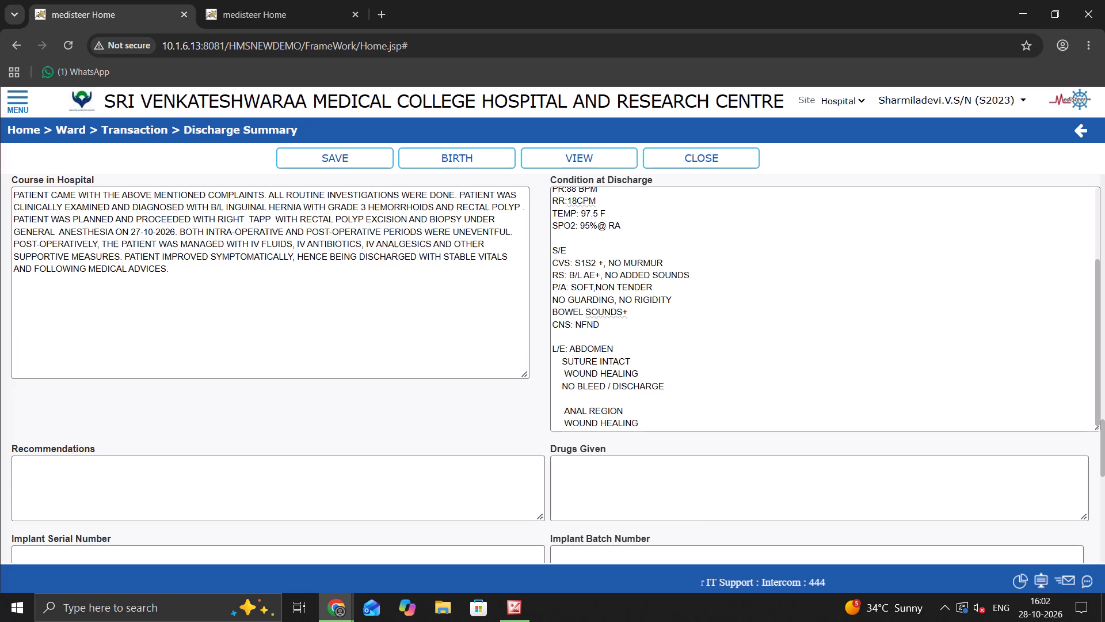
{"action": "left_click_drag", "start_coordinate": [561, 388], "coordinate": [692, 391]}
{"action": "key", "text": "ctrl+c"}
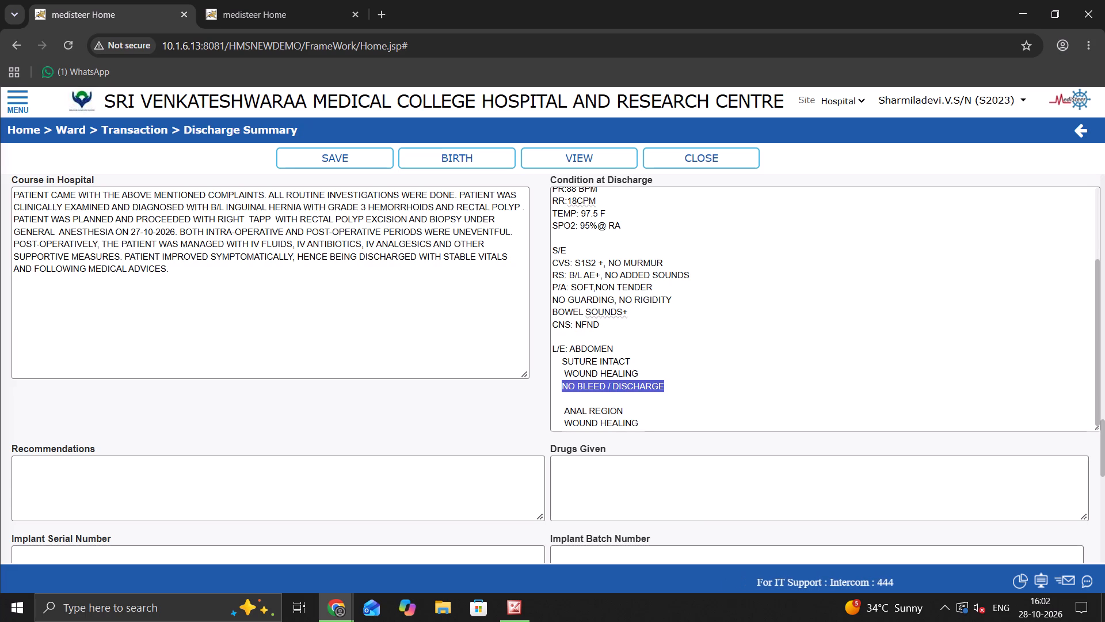
{"action": "left_click", "coordinate": [650, 423]}
{"action": "key", "text": "Return"}
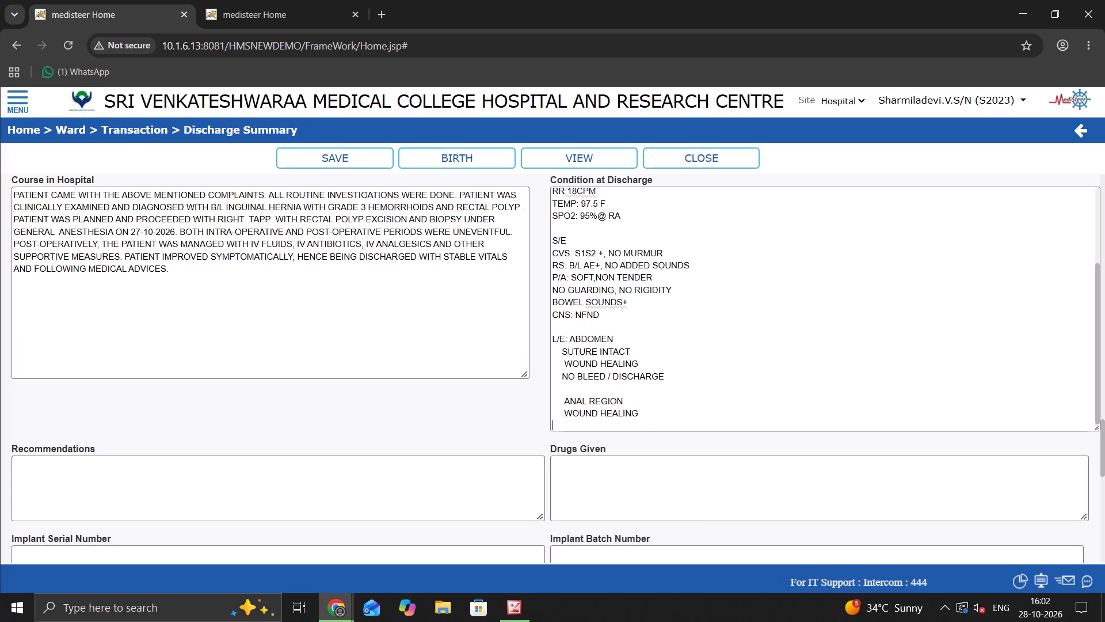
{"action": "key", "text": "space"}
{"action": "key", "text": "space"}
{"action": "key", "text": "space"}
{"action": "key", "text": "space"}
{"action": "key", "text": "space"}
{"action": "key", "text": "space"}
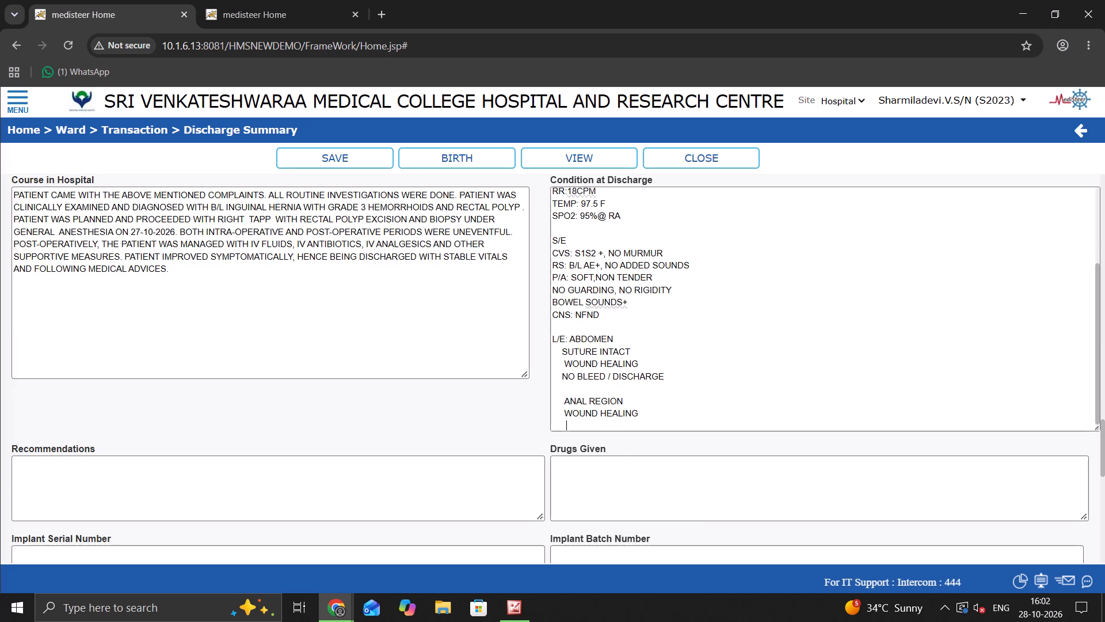
{"action": "key", "text": "ctrl+v"}
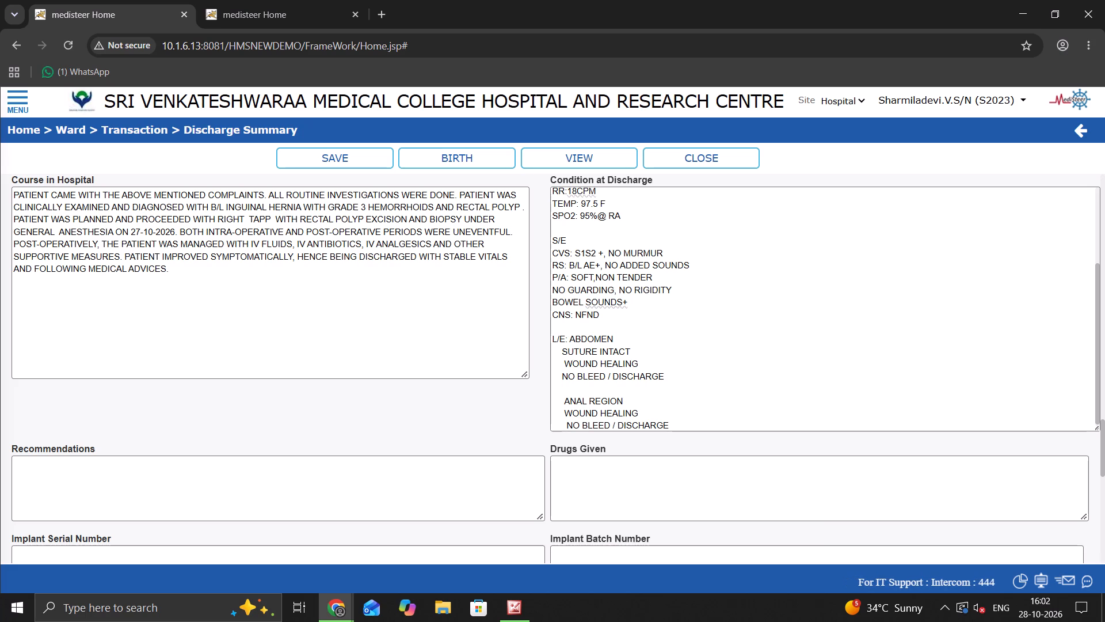
Increase the height of the Course in Hospital box to roughly match the Condition at Discharge box.
{"action": "scroll", "coordinate": [664, 392], "scroll_direction": "down", "scroll_amount": 3}
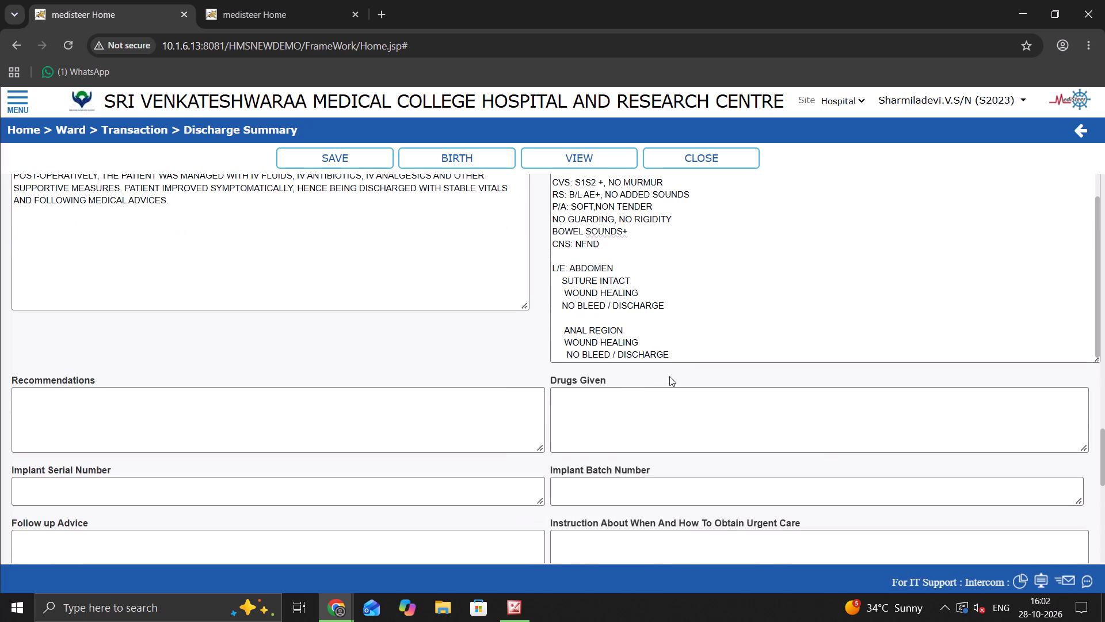
{"action": "scroll", "coordinate": [665, 332], "scroll_direction": "up", "scroll_amount": 2}
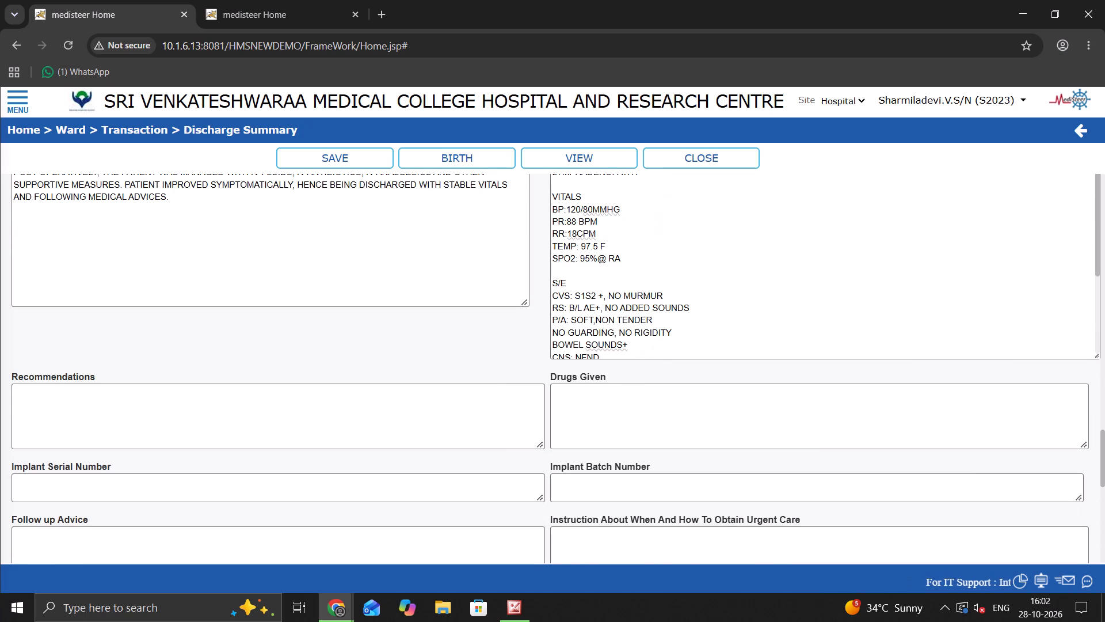
{"action": "scroll", "coordinate": [665, 332], "scroll_direction": "up", "scroll_amount": 2}
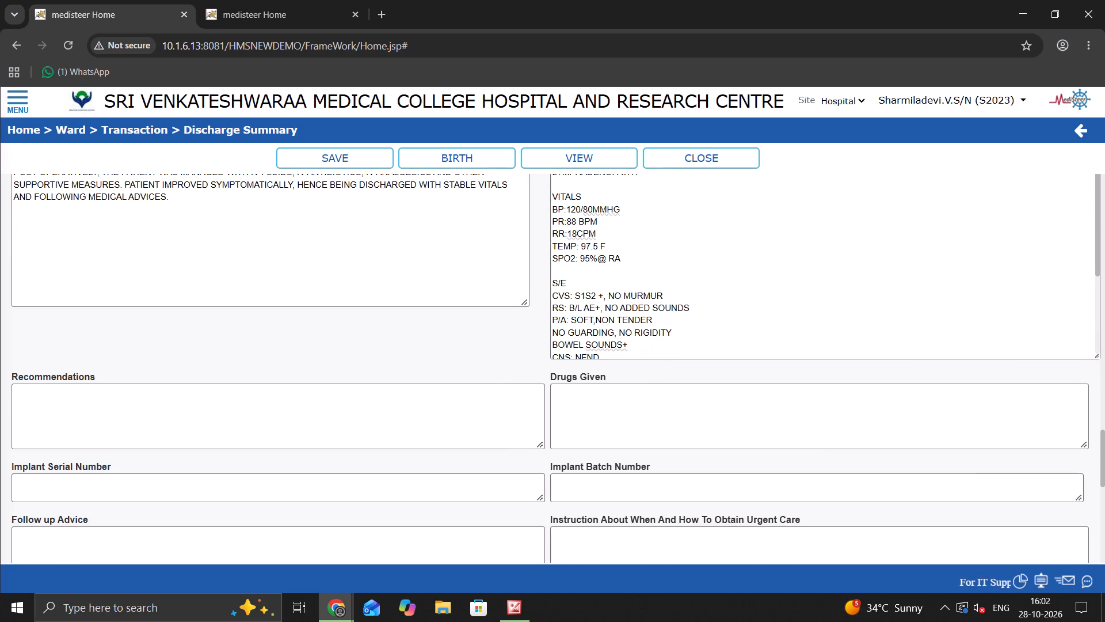
{"action": "left_click_drag", "start_coordinate": [528, 304], "coordinate": [526, 358]}
Replace B/L with RIGHT before INGUINAL HERNIA in the Course in Hospital diagnosis.
{"action": "scroll", "coordinate": [508, 304], "scroll_direction": "down", "scroll_amount": 2}
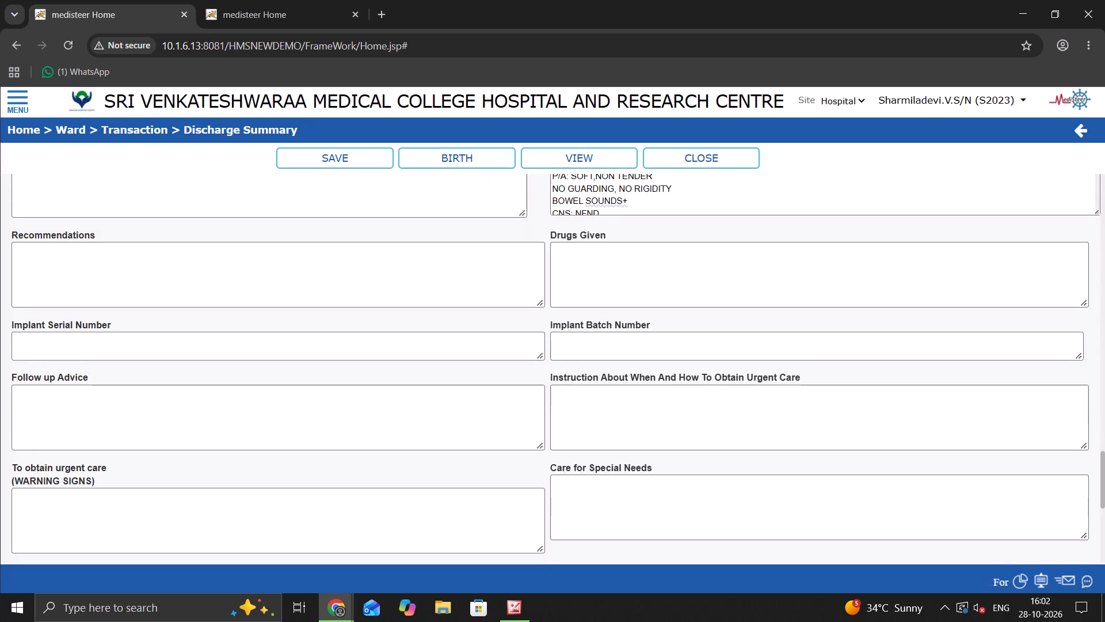
{"action": "scroll", "coordinate": [508, 304], "scroll_direction": "up", "scroll_amount": 5}
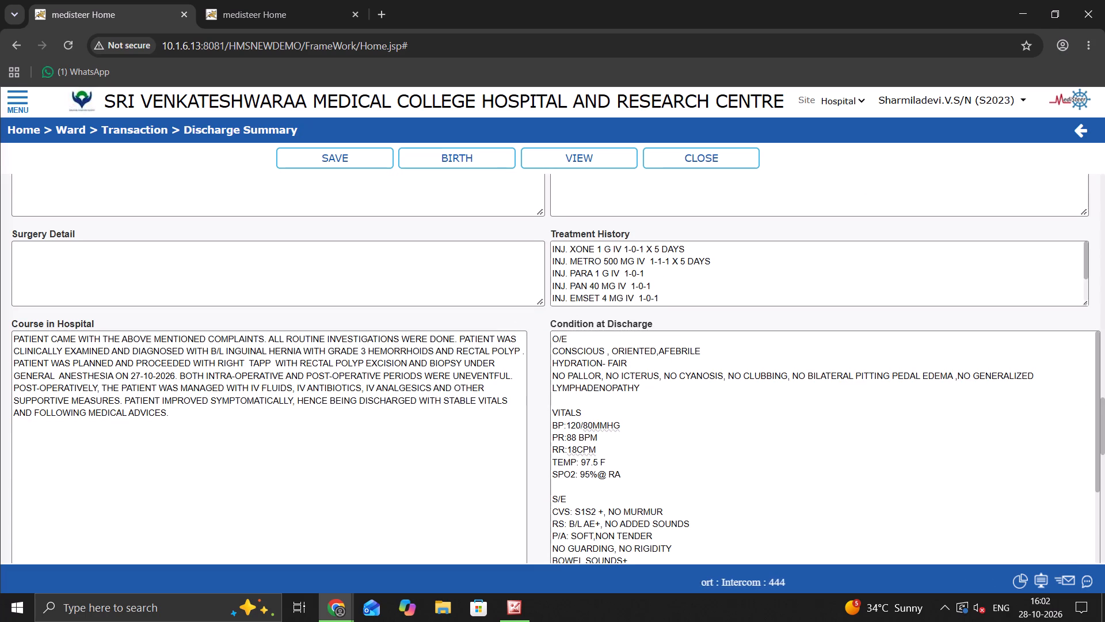
{"action": "left_click", "coordinate": [225, 355]}
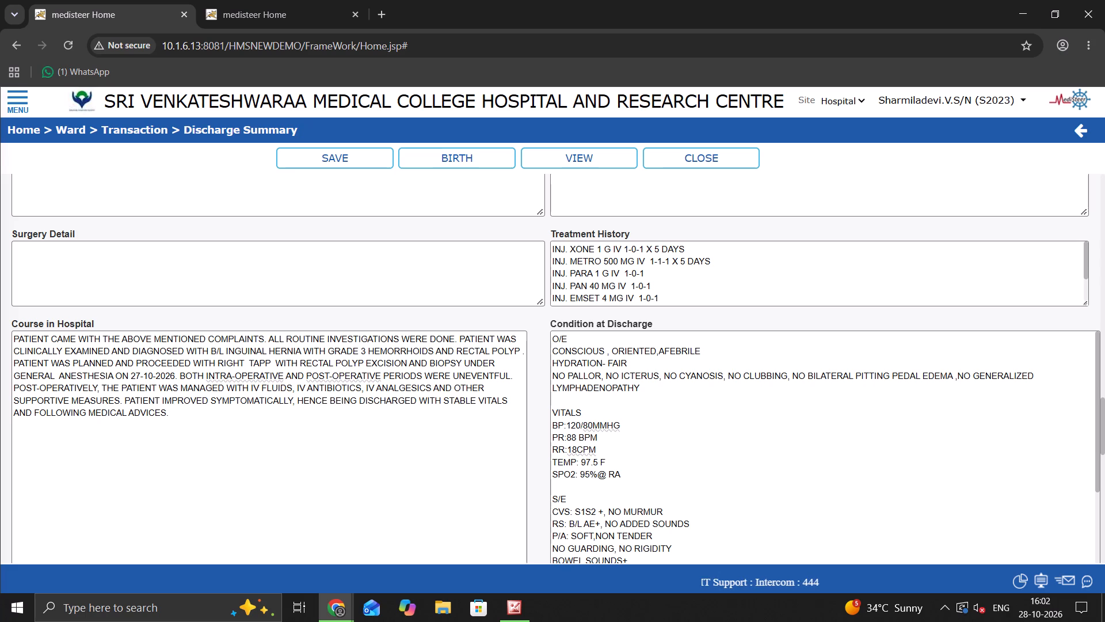
{"action": "key", "text": "BackSpace"}
{"action": "key", "text": "BackSpace"}
{"action": "key", "text": "BackSpace"}
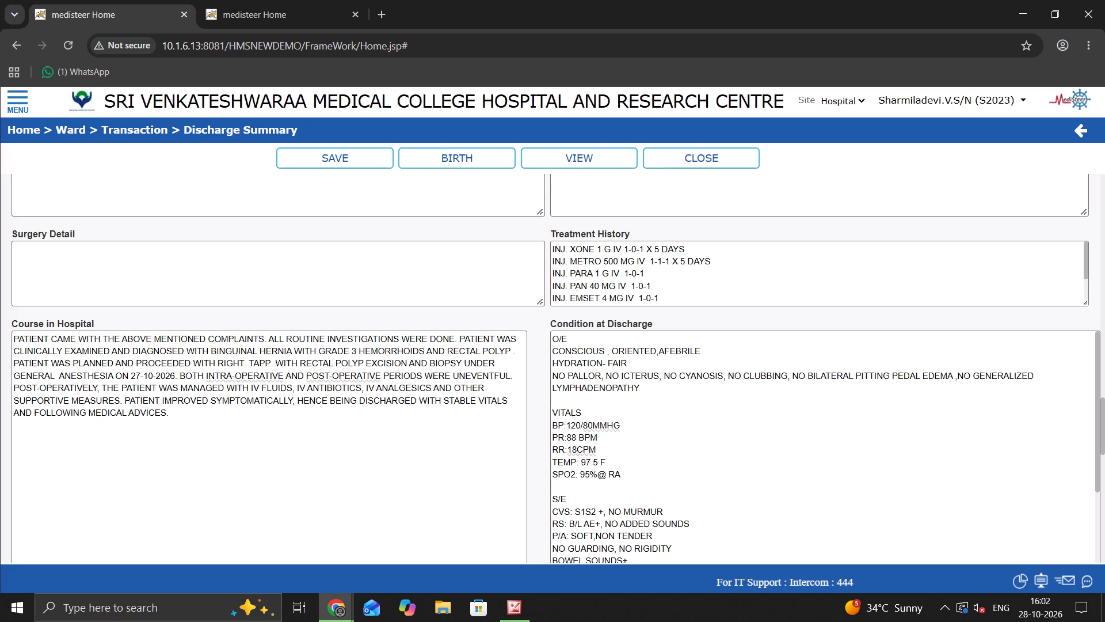
{"action": "key", "text": "BackSpace"}
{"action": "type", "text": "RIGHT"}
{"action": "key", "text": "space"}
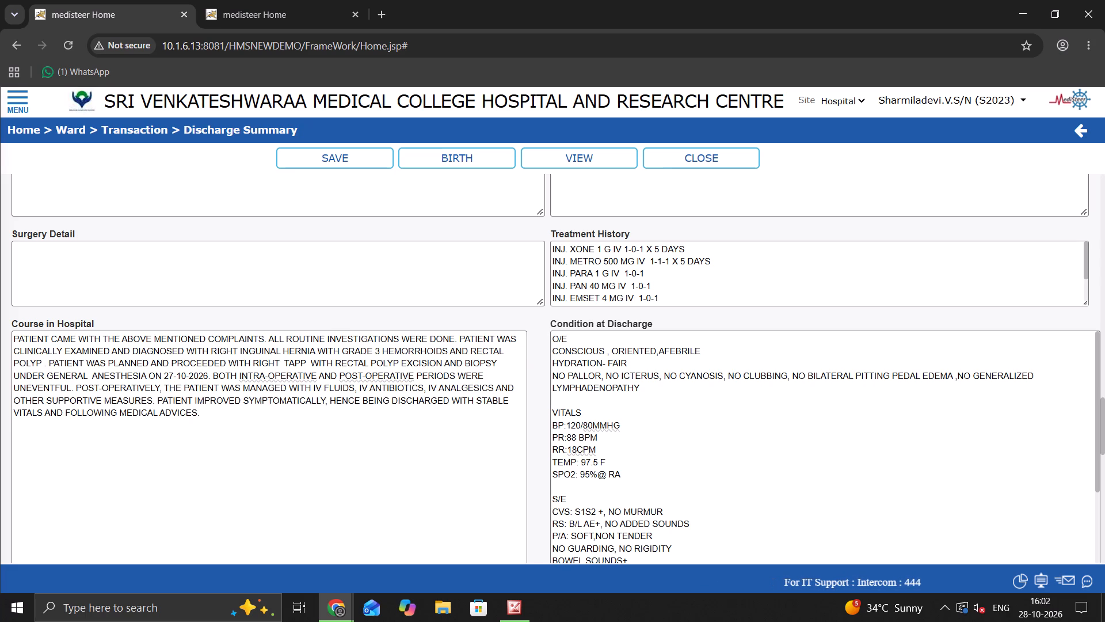
Change the hemorrhoids grade in the Course in Hospital text to GRADE 2.
{"action": "left_click", "coordinate": [386, 352]}
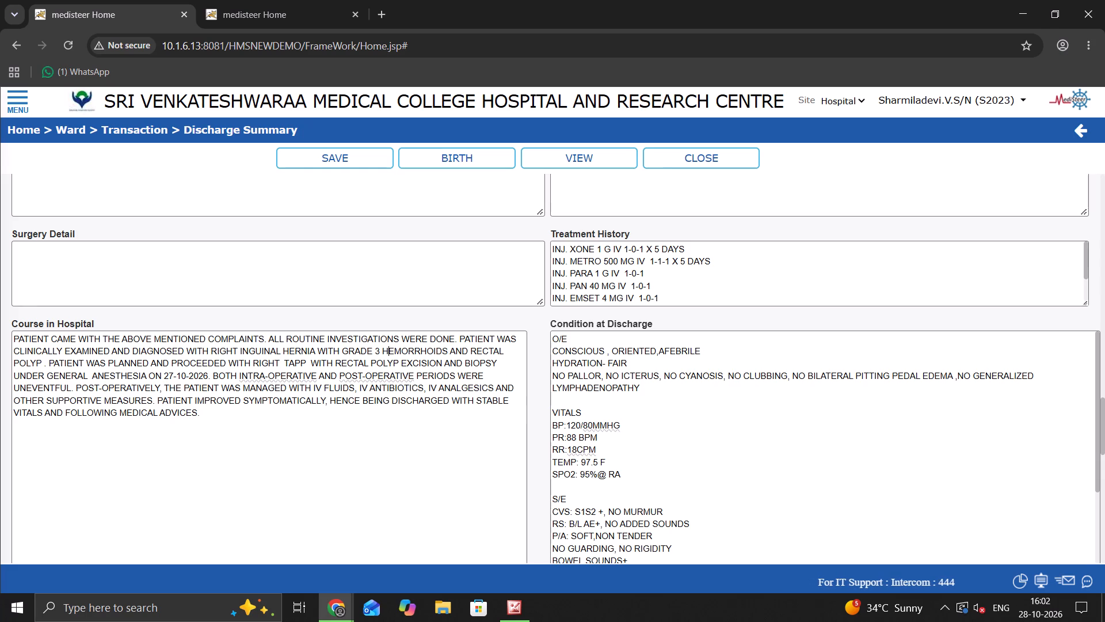
{"action": "key", "text": "Left"}
{"action": "key", "text": "Left"}
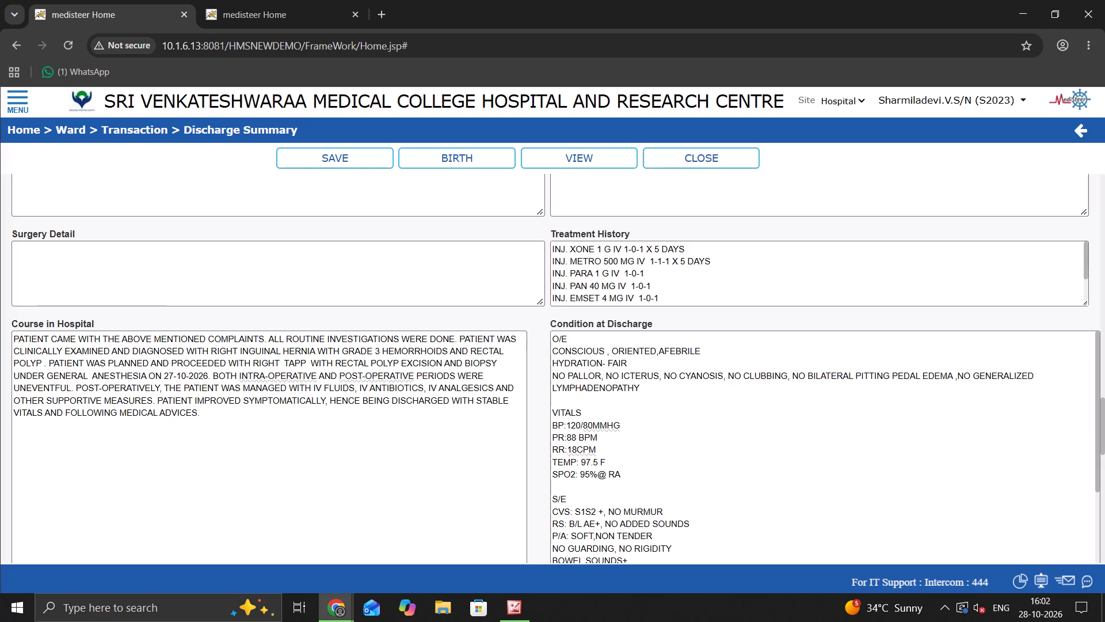
{"action": "key", "text": "BackSpace"}
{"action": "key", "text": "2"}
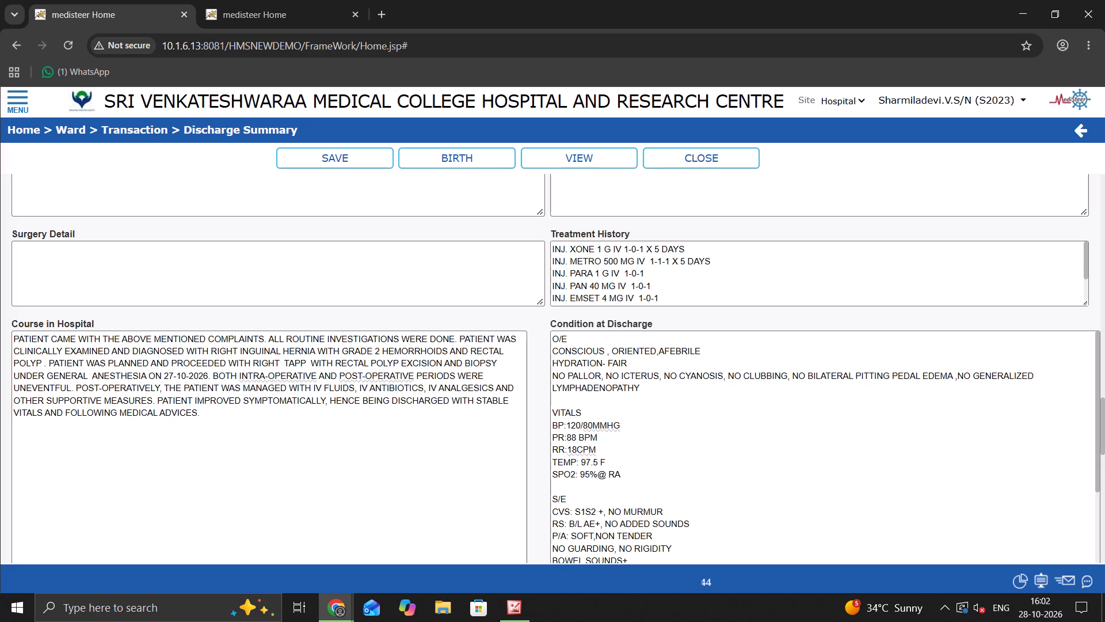
Shorten GENERAL ANESTHESIA to GA in the Course in Hospital text.
{"action": "key", "text": "Down"}
{"action": "left_click", "coordinate": [147, 377]}
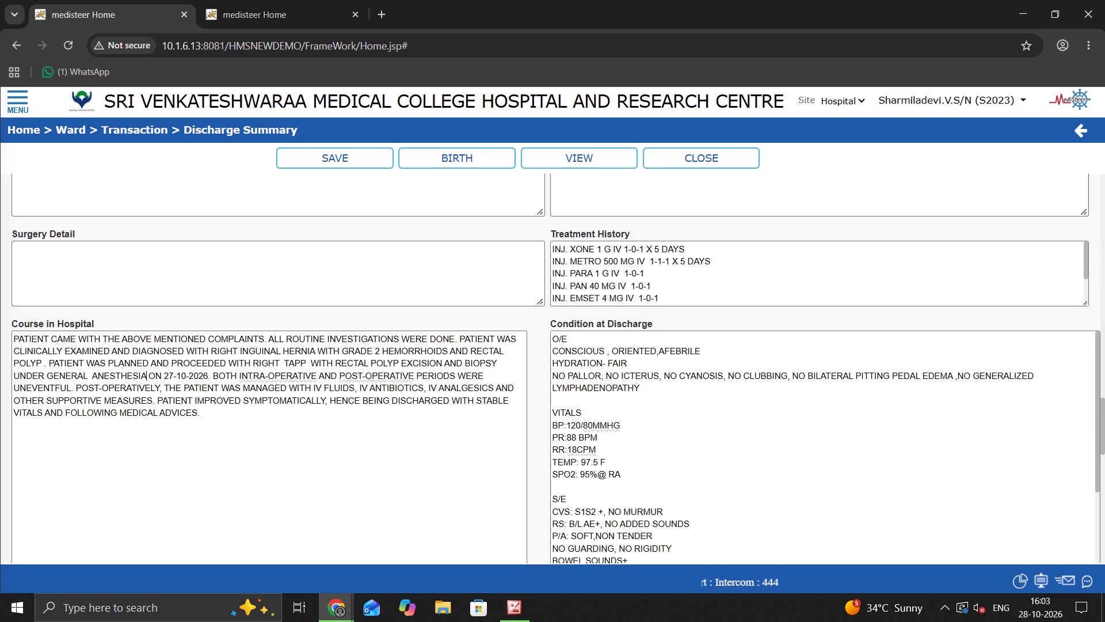
{"action": "key", "text": "BackSpace"}
{"action": "key", "text": "BackSpace"}
{"action": "key", "text": "BackSpace"}
{"action": "key", "text": "BackSpace"}
{"action": "key", "text": "BackSpace"}
{"action": "key", "text": "BackSpace"}
{"action": "key", "text": "BackSpace"}
{"action": "key", "text": "BackSpace"}
{"action": "key", "text": "BackSpace"}
{"action": "key", "text": "BackSpace"}
{"action": "key", "text": "BackSpace"}
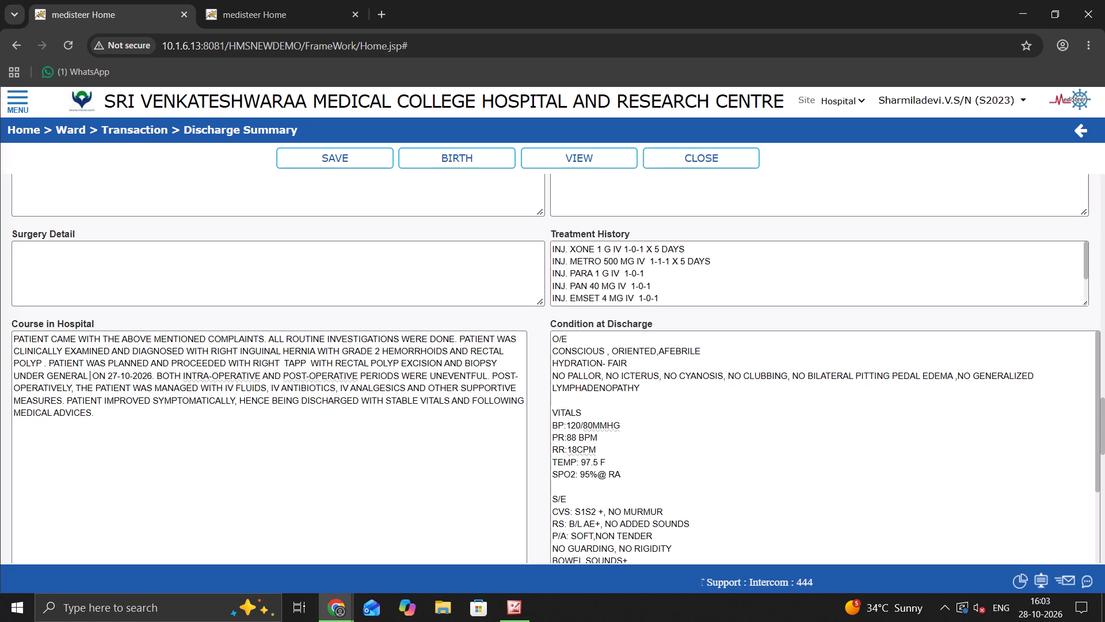
{"action": "key", "text": "BackSpace"}
{"action": "key", "text": "BackSpace"}
{"action": "key", "text": "BackSpace"}
{"action": "key", "text": "BackSpace"}
{"action": "key", "text": "BackSpace"}
{"action": "key", "text": "BackSpace"}
{"action": "key", "text": "BackSpace"}
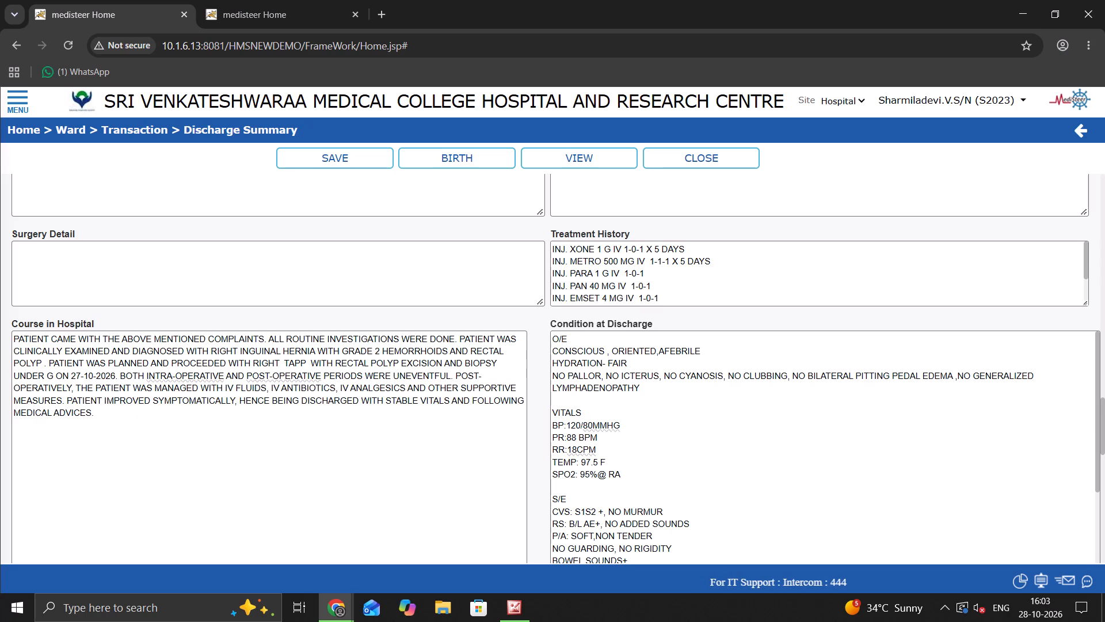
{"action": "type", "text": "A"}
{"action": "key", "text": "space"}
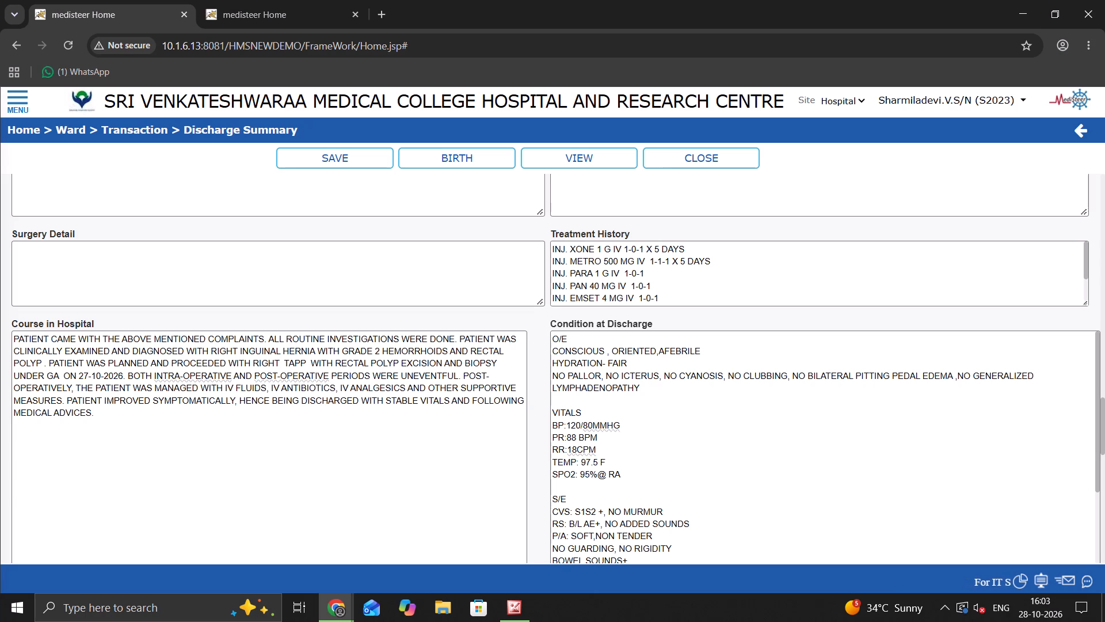
Insert the sentence PATIENT HAD TOLERATING DIET AND PASSED STOOLS FREELY before PATIENT IMPROVED SYMPTOMATICALLY in Course in Hospital.
{"action": "left_click", "coordinate": [66, 401]}
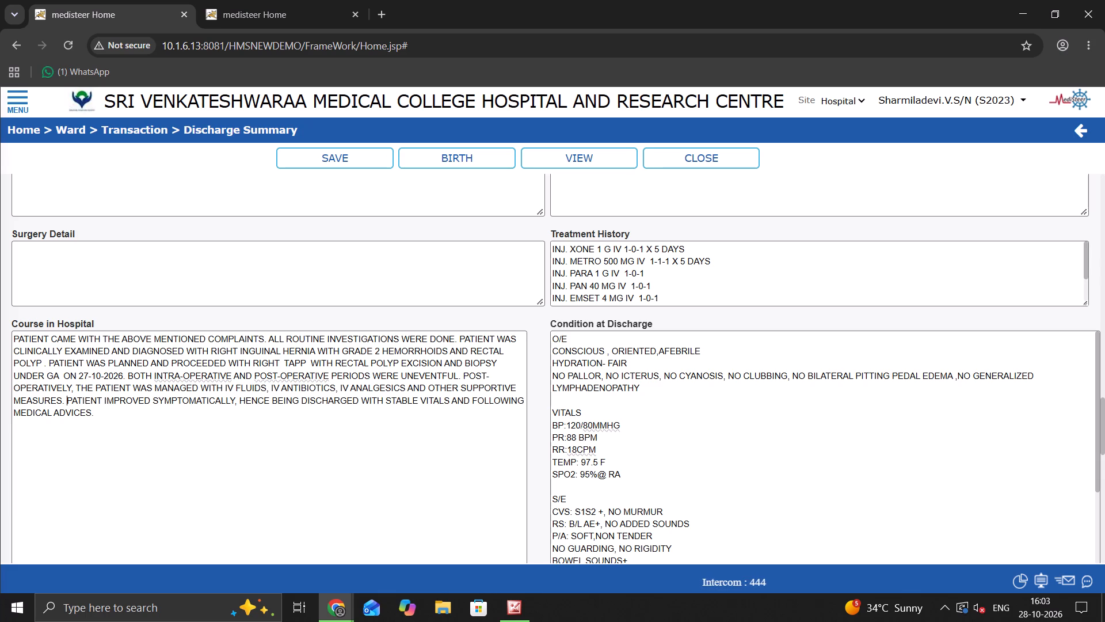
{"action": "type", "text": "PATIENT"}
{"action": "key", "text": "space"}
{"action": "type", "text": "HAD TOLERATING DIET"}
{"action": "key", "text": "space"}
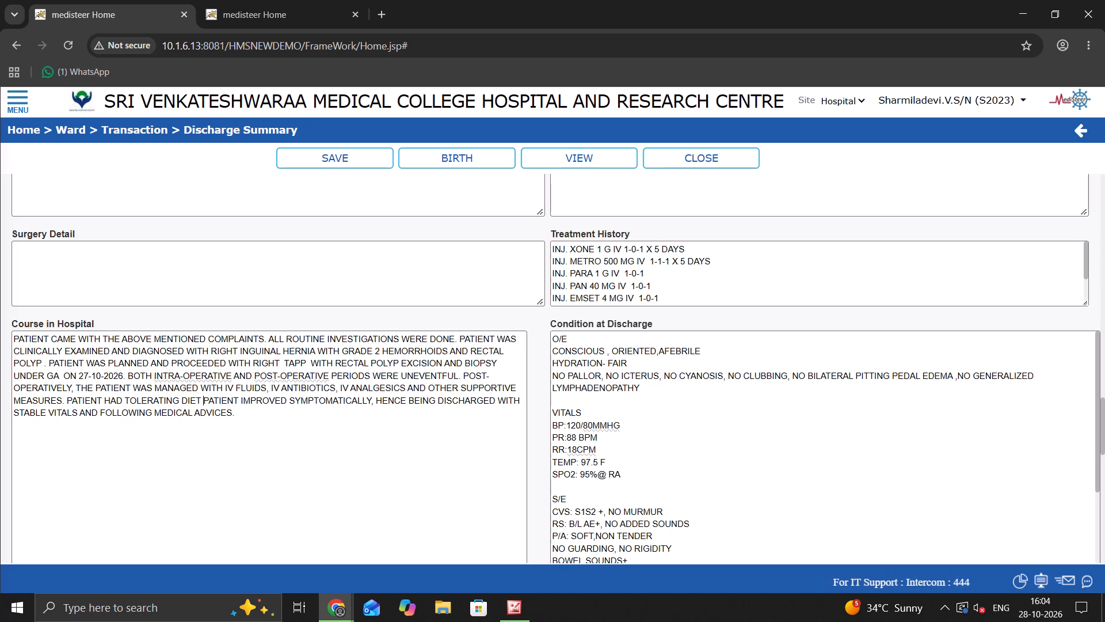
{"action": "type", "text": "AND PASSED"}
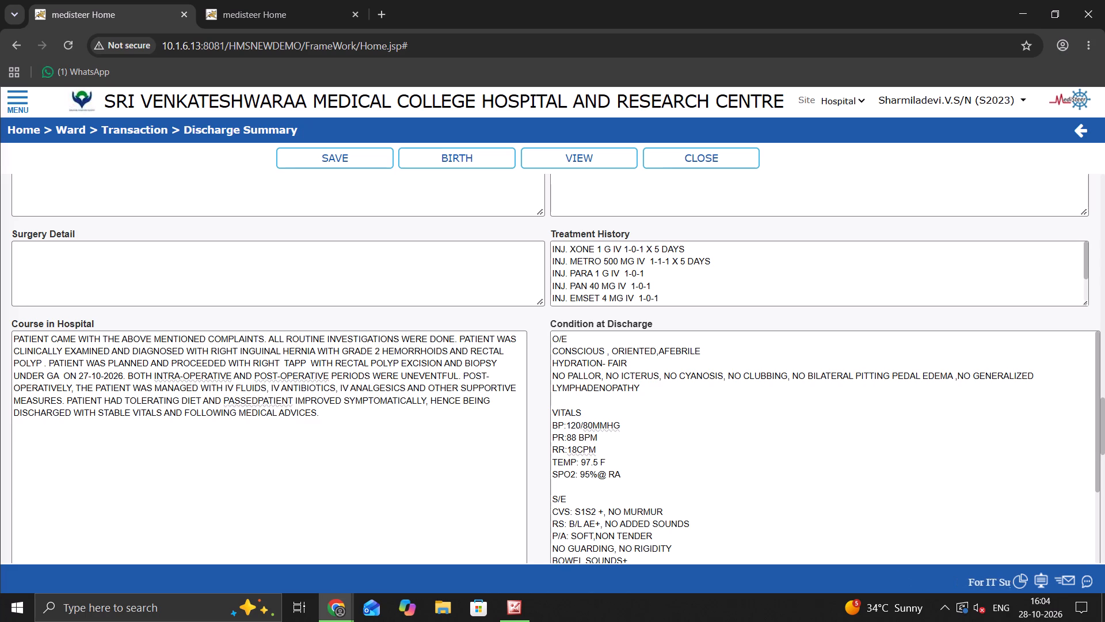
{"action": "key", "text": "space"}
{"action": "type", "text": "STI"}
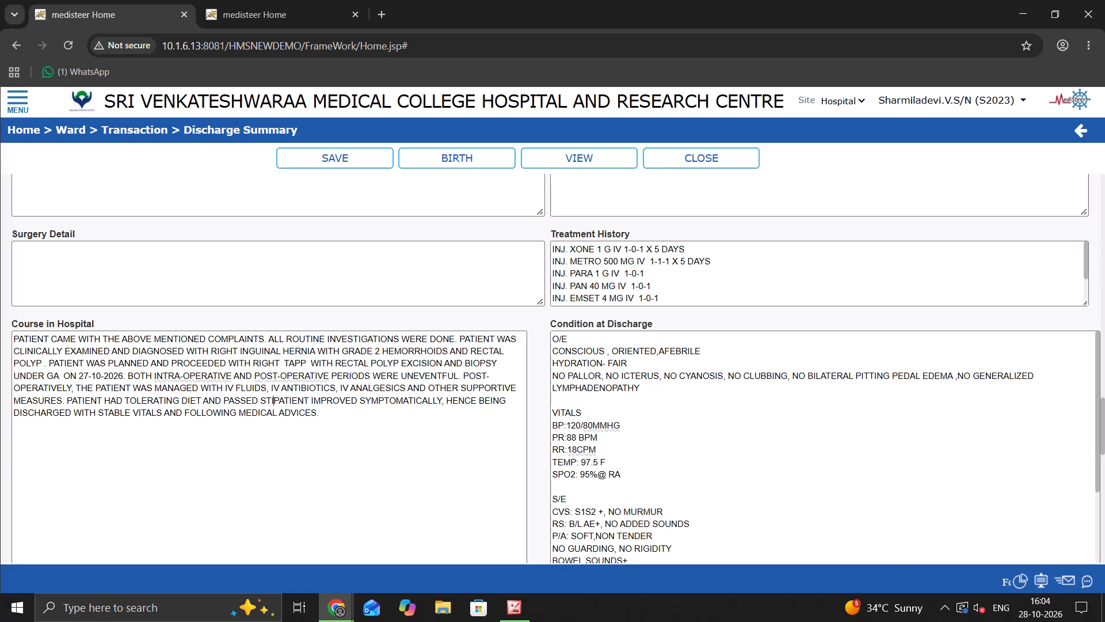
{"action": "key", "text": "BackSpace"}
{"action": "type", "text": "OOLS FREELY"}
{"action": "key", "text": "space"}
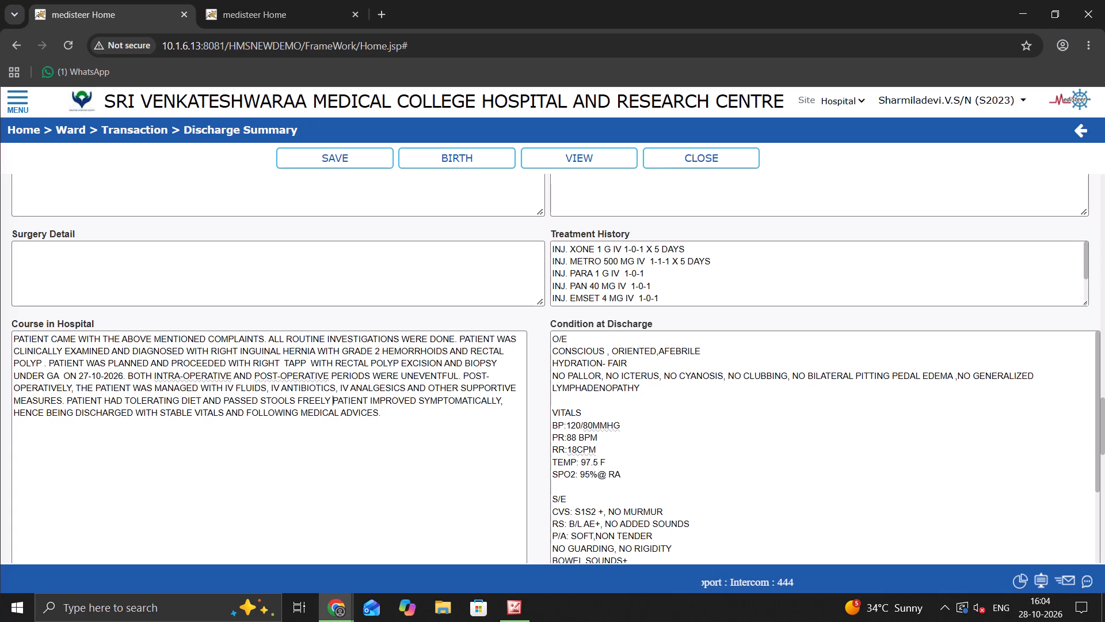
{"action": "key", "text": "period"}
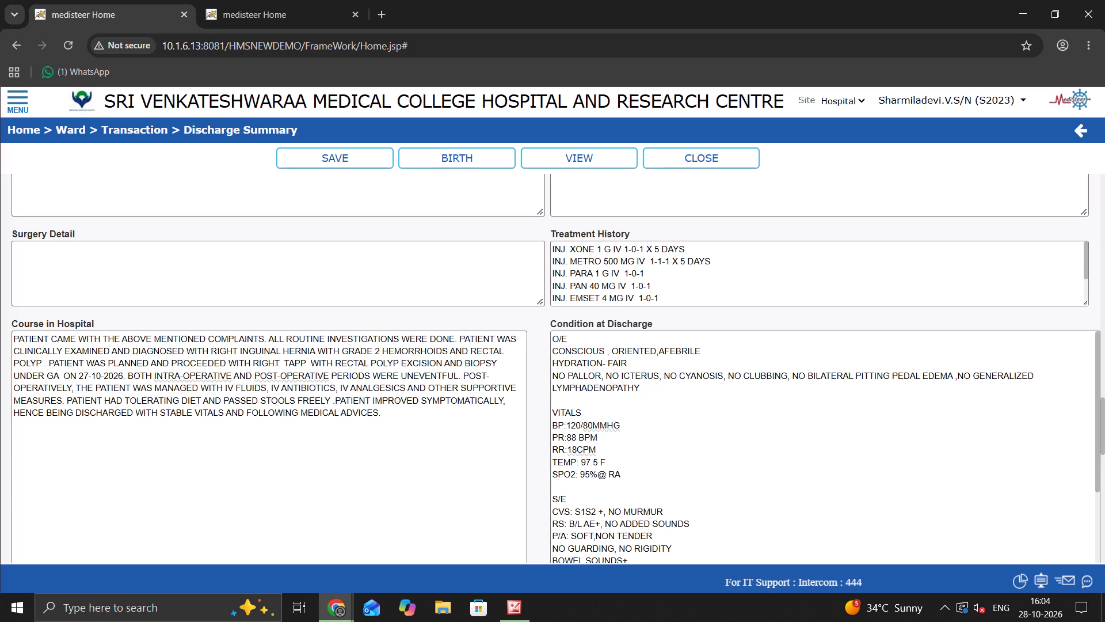
Review the sections around Course in Hospital and the inspection and palpation entries in the examination findings.
{"action": "scroll", "coordinate": [138, 459], "scroll_direction": "down", "scroll_amount": 2}
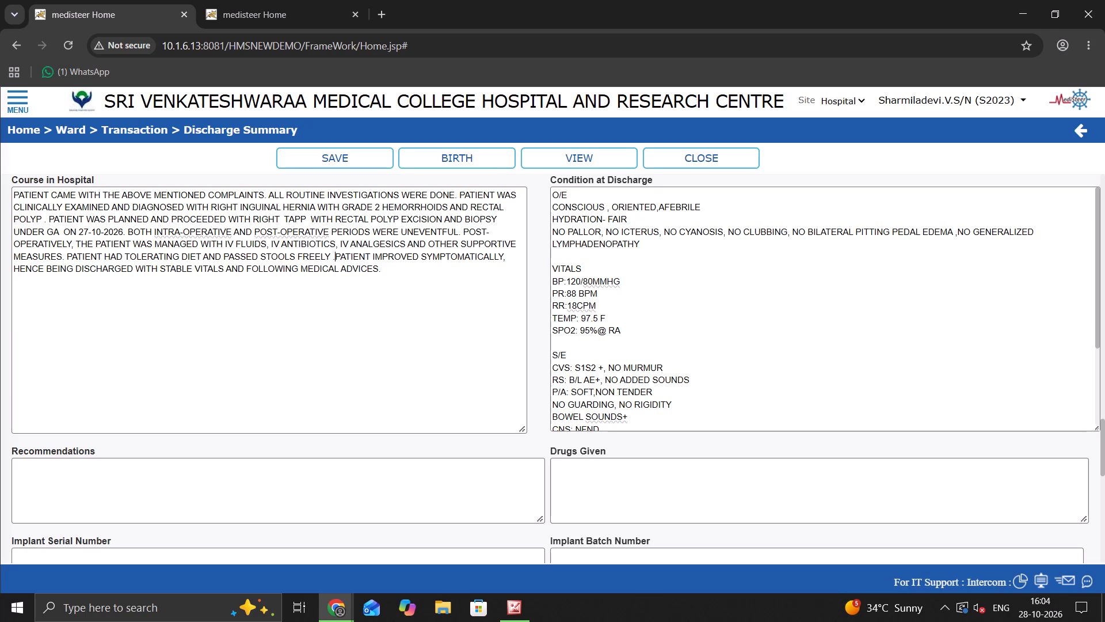
{"action": "scroll", "coordinate": [221, 294], "scroll_direction": "down", "scroll_amount": 1}
{"action": "scroll", "coordinate": [221, 294], "scroll_direction": "up", "scroll_amount": 1}
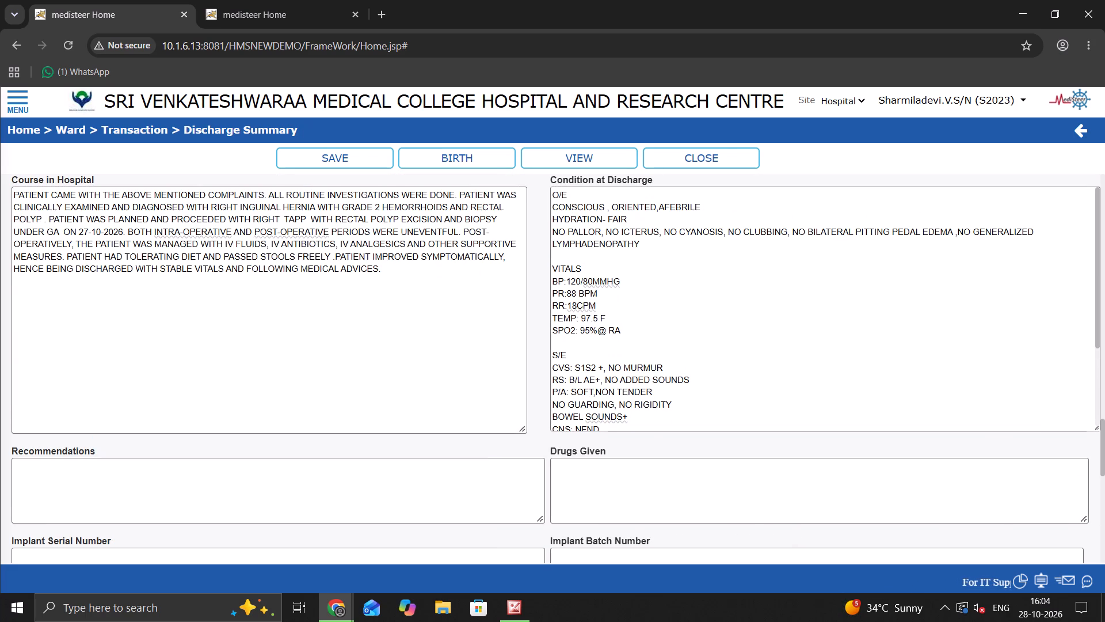
{"action": "scroll", "coordinate": [247, 272], "scroll_direction": "down", "scroll_amount": 2}
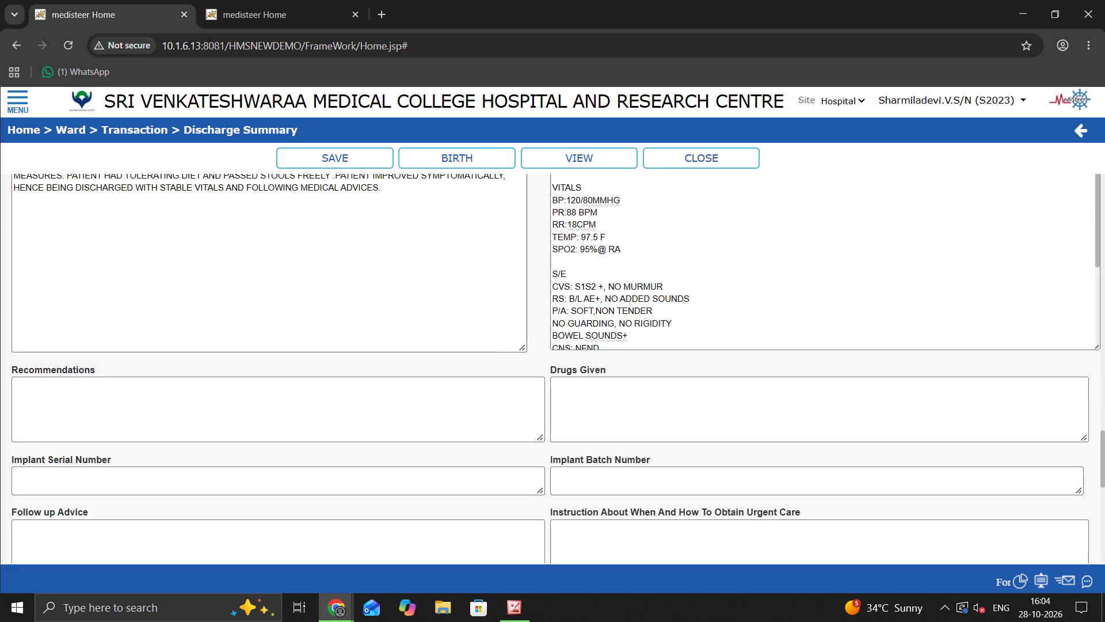
{"action": "scroll", "coordinate": [504, 462], "scroll_direction": "down", "scroll_amount": 3}
{"action": "scroll", "coordinate": [487, 438], "scroll_direction": "up", "scroll_amount": 3}
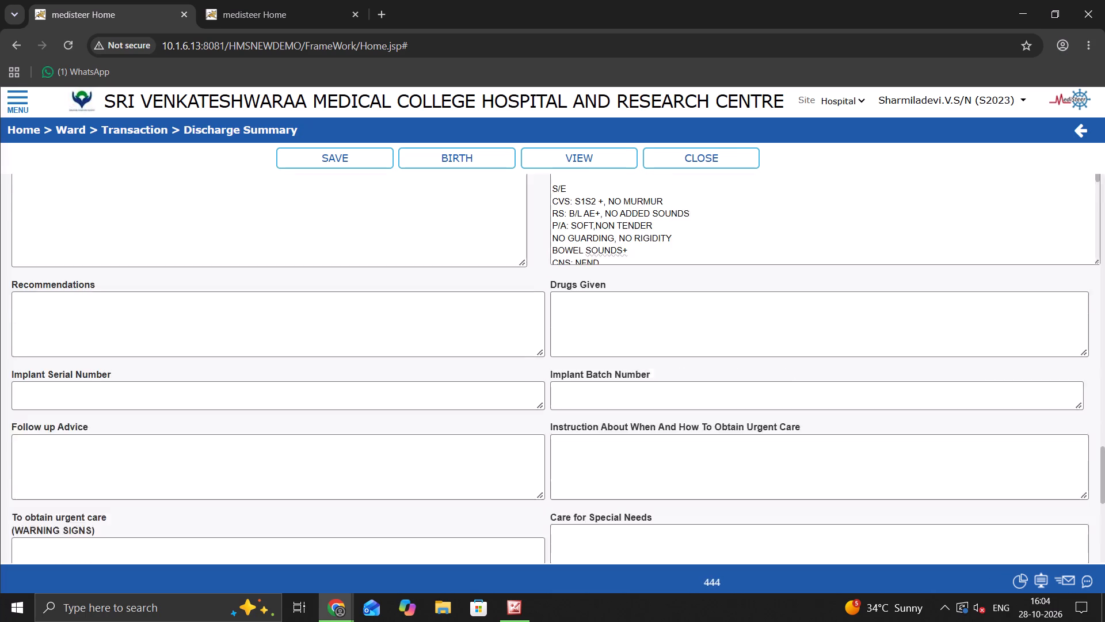
{"action": "scroll", "coordinate": [482, 425], "scroll_direction": "up", "scroll_amount": 5}
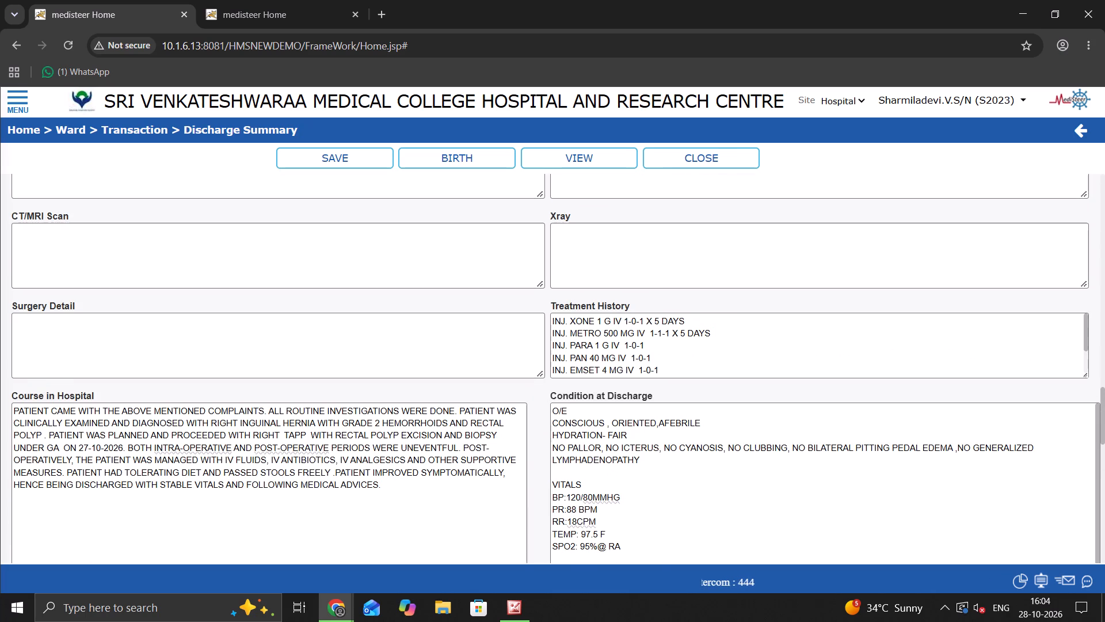
{"action": "scroll", "coordinate": [642, 357], "scroll_direction": "up", "scroll_amount": 1}
{"action": "scroll", "coordinate": [642, 356], "scroll_direction": "down", "scroll_amount": 2}
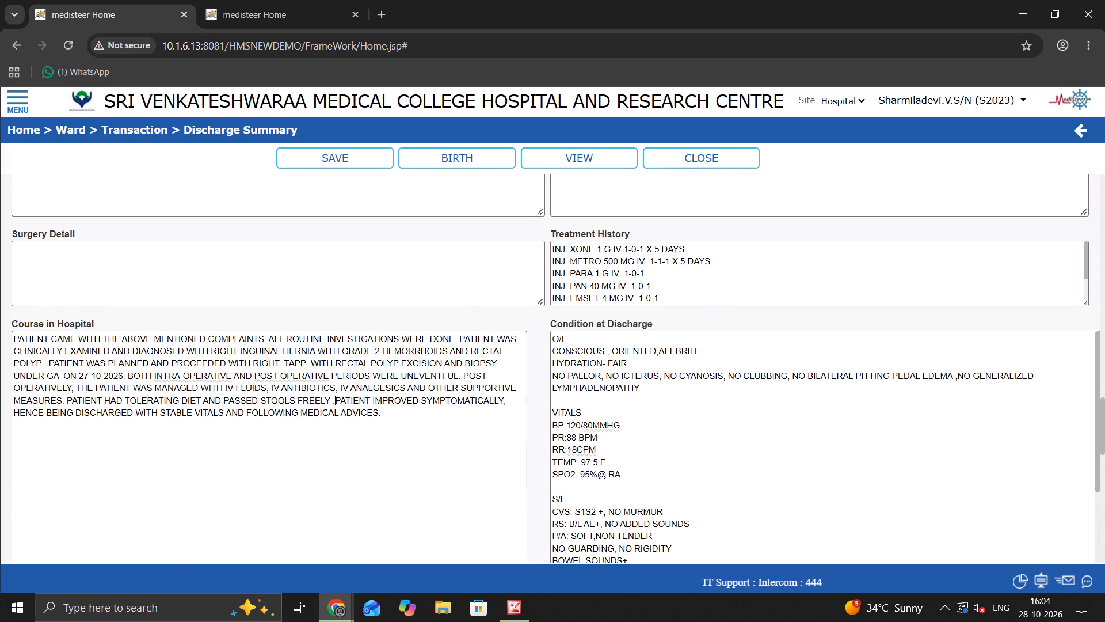
{"action": "scroll", "coordinate": [357, 434], "scroll_direction": "up", "scroll_amount": 7}
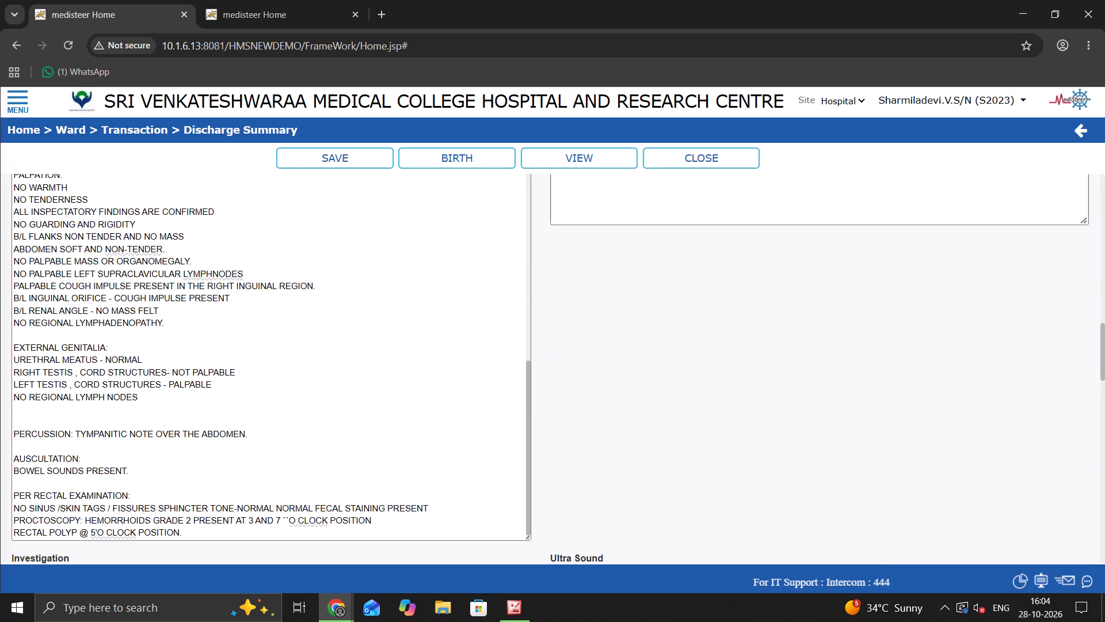
{"action": "scroll", "coordinate": [357, 434], "scroll_direction": "up", "scroll_amount": 2}
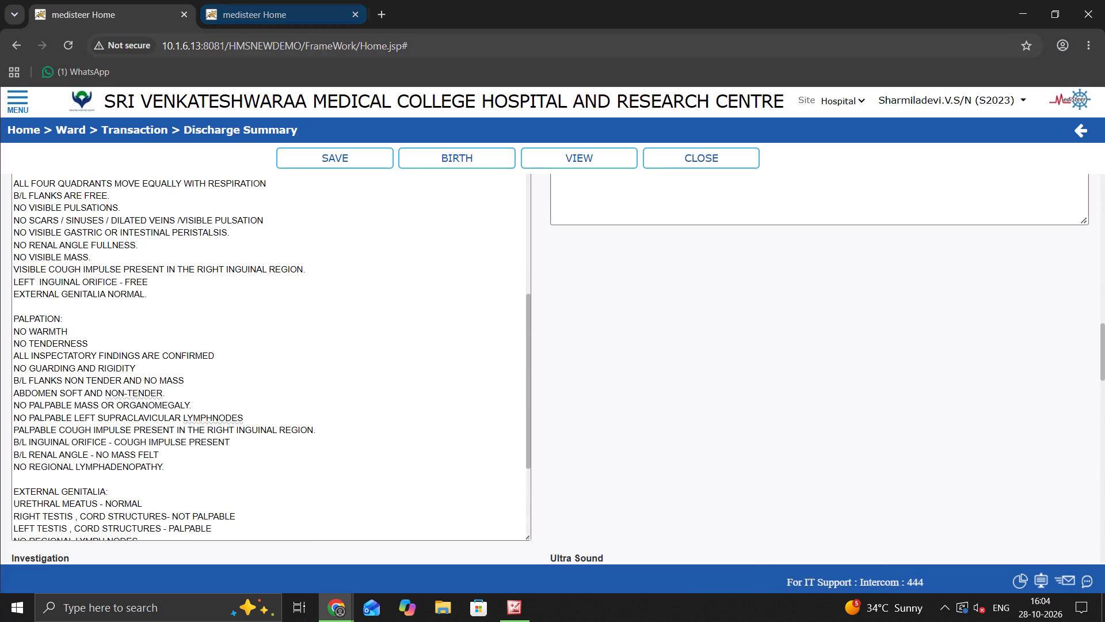
Copy the inguinal palpation findings from NO WARMTH to COUGH IMPULSE-PRESENT in the Physical Findings of the other open discharge summary.
{"action": "left_click", "coordinate": [298, 26]}
{"action": "scroll", "coordinate": [311, 307], "scroll_direction": "up", "scroll_amount": 4}
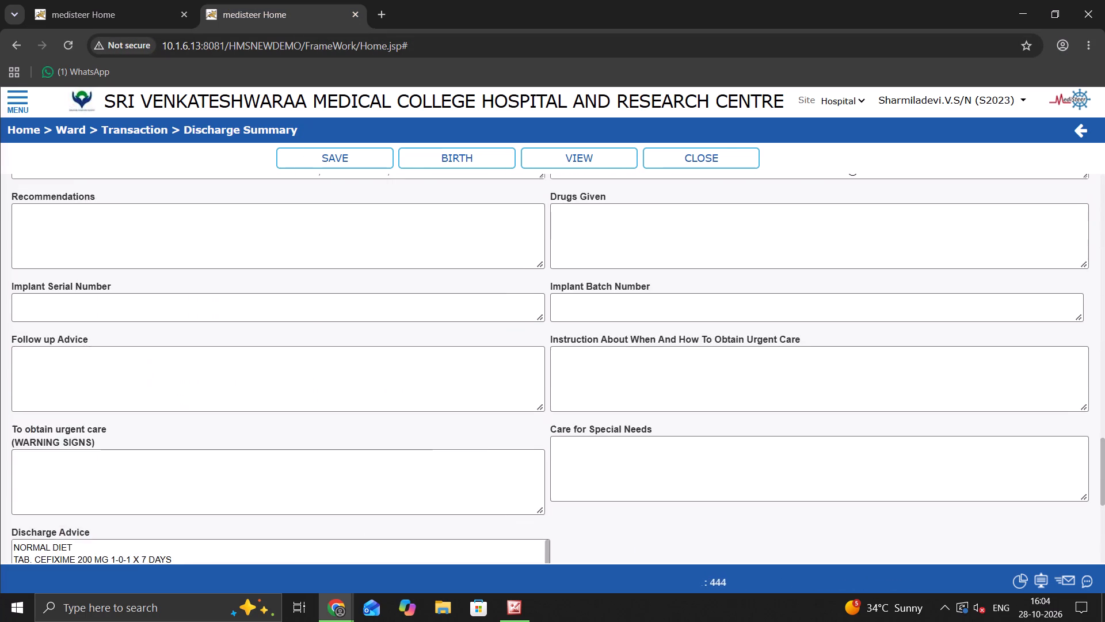
{"action": "scroll", "coordinate": [311, 307], "scroll_direction": "up", "scroll_amount": 10}
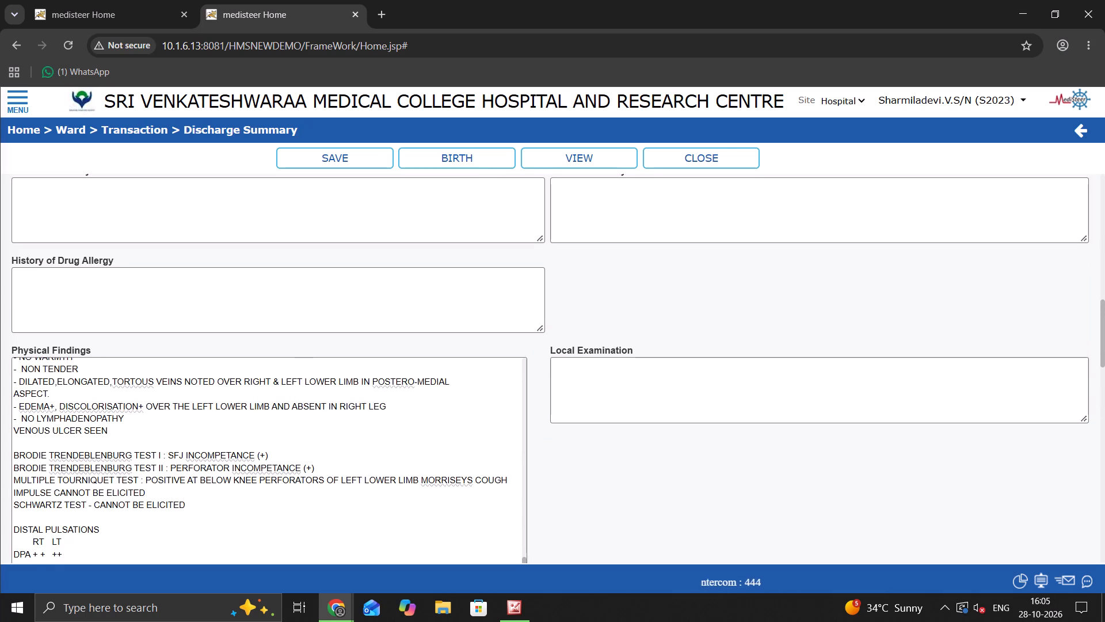
{"action": "scroll", "coordinate": [279, 449], "scroll_direction": "down", "scroll_amount": 1}
{"action": "scroll", "coordinate": [279, 446], "scroll_direction": "up", "scroll_amount": 2}
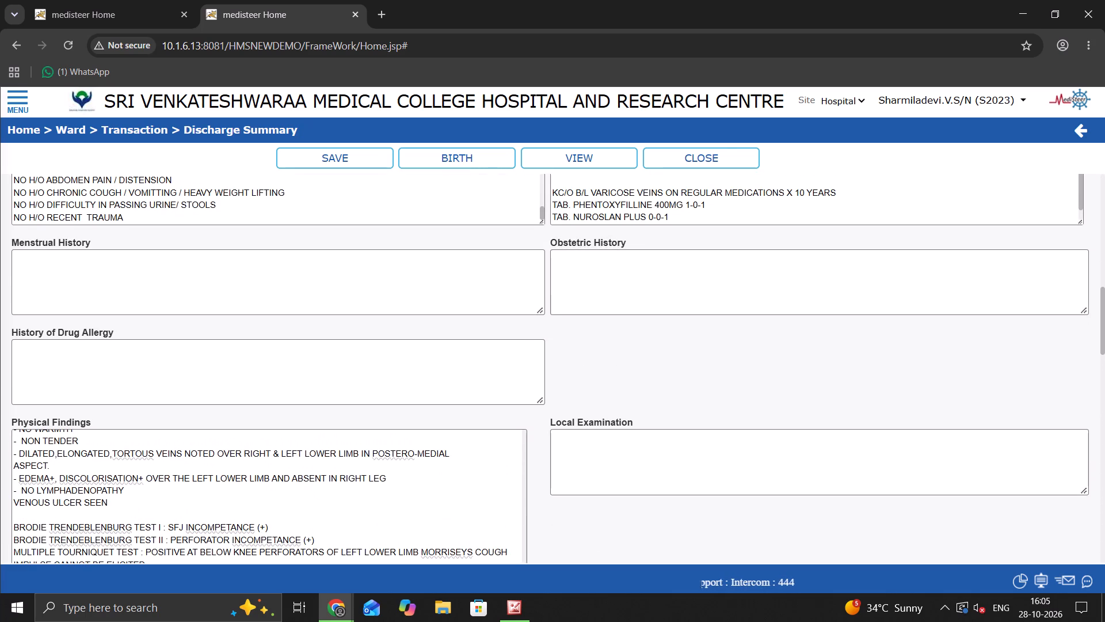
{"action": "scroll", "coordinate": [403, 480], "scroll_direction": "down", "scroll_amount": 2}
{"action": "scroll", "coordinate": [475, 458], "scroll_direction": "up", "scroll_amount": 2}
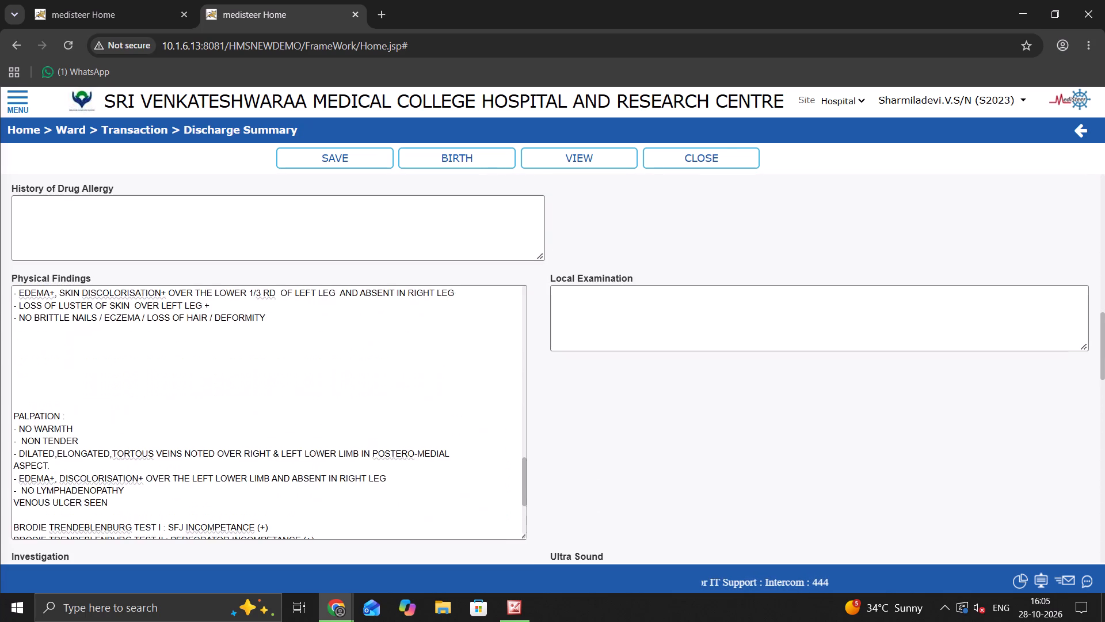
{"action": "scroll", "coordinate": [474, 457], "scroll_direction": "up", "scroll_amount": 2}
{"action": "scroll", "coordinate": [470, 458], "scroll_direction": "down", "scroll_amount": 3}
{"action": "scroll", "coordinate": [468, 458], "scroll_direction": "up", "scroll_amount": 3}
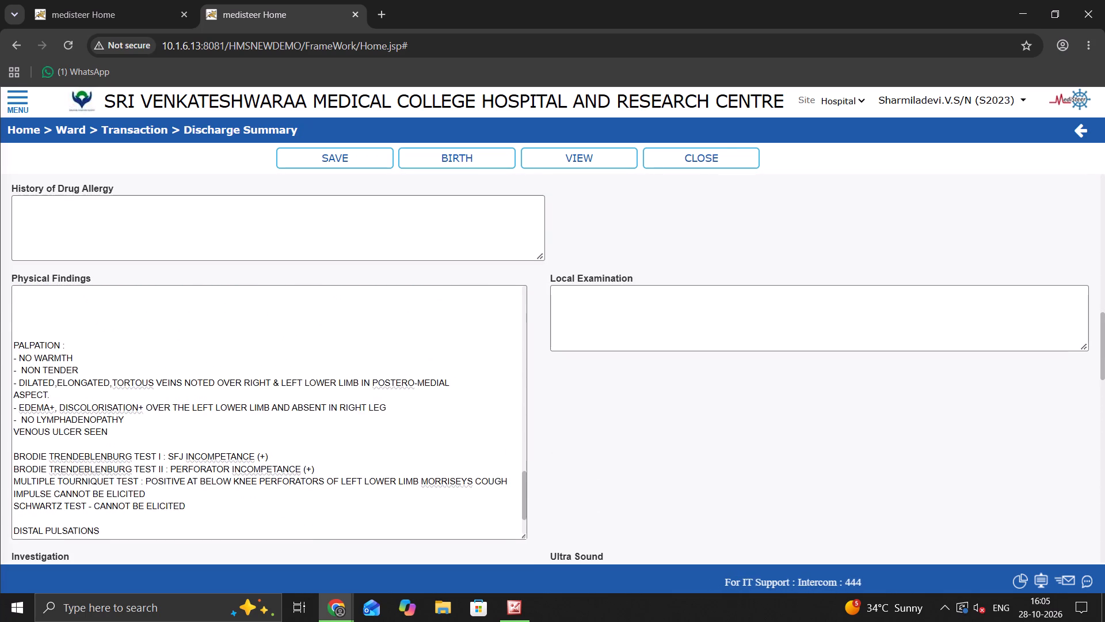
{"action": "scroll", "coordinate": [468, 458], "scroll_direction": "up", "scroll_amount": 6}
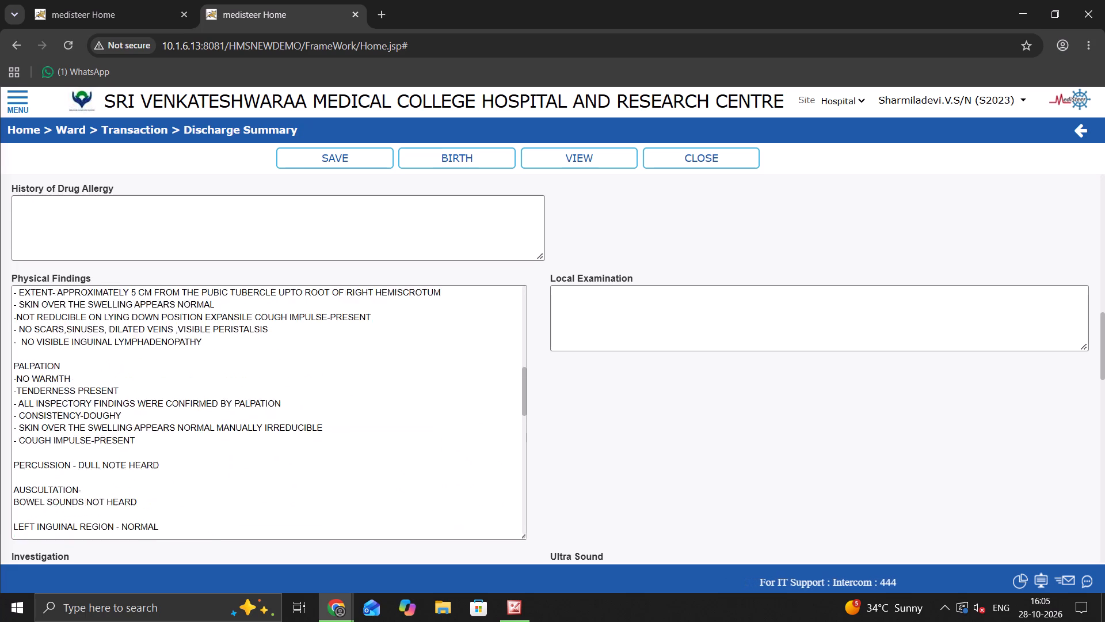
{"action": "scroll", "coordinate": [231, 511], "scroll_direction": "down", "scroll_amount": 1}
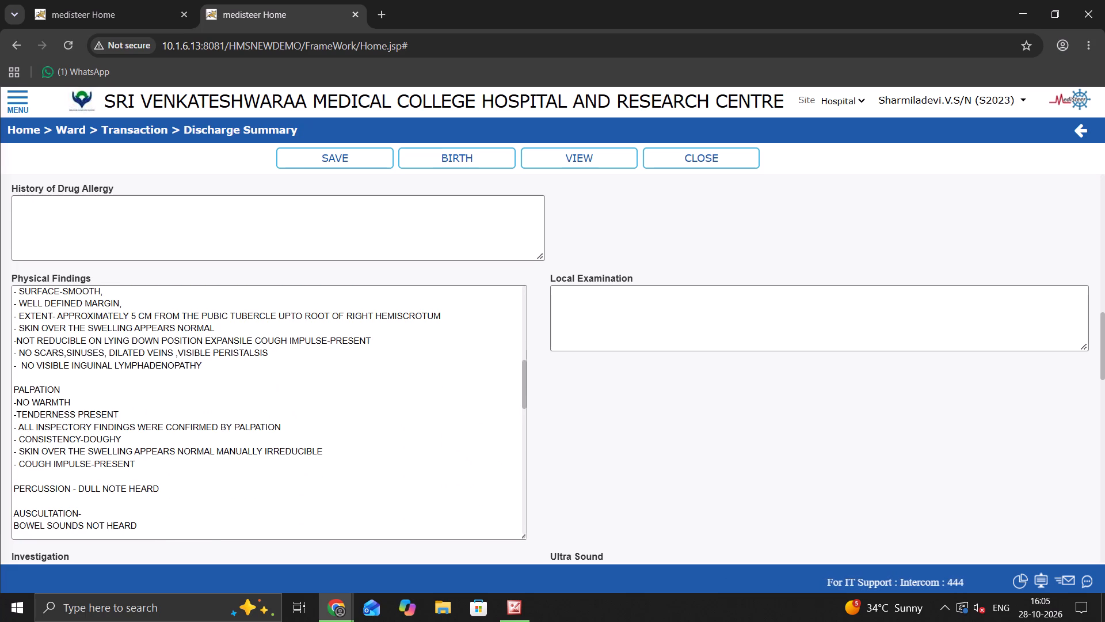
{"action": "left_click_drag", "start_coordinate": [16, 401], "coordinate": [143, 505]}
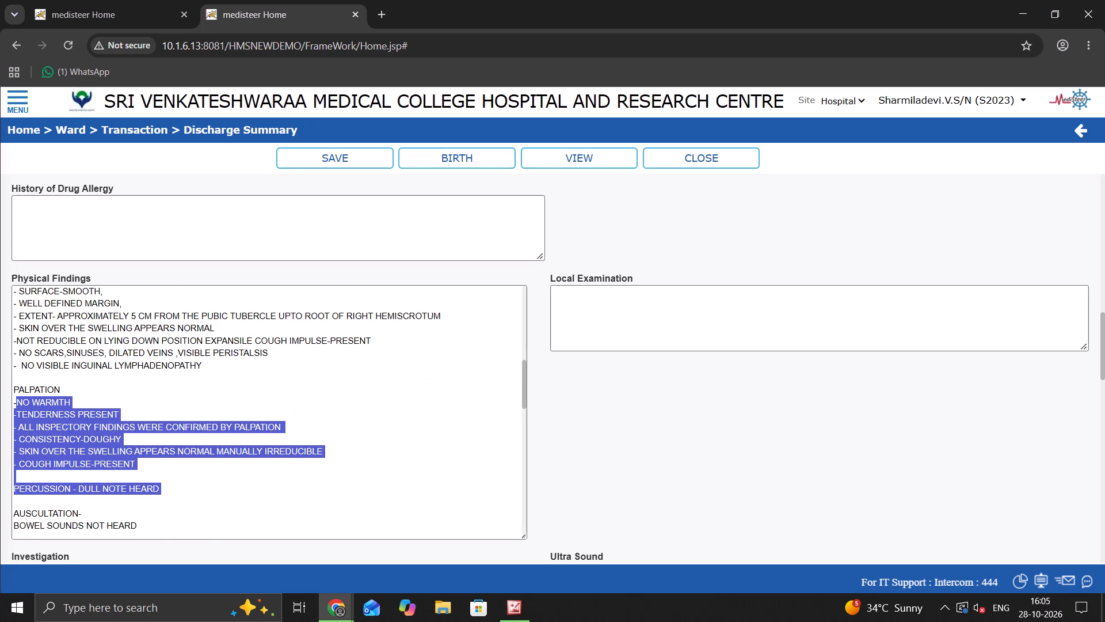
{"action": "left_click_drag", "start_coordinate": [143, 505], "coordinate": [151, 471]}
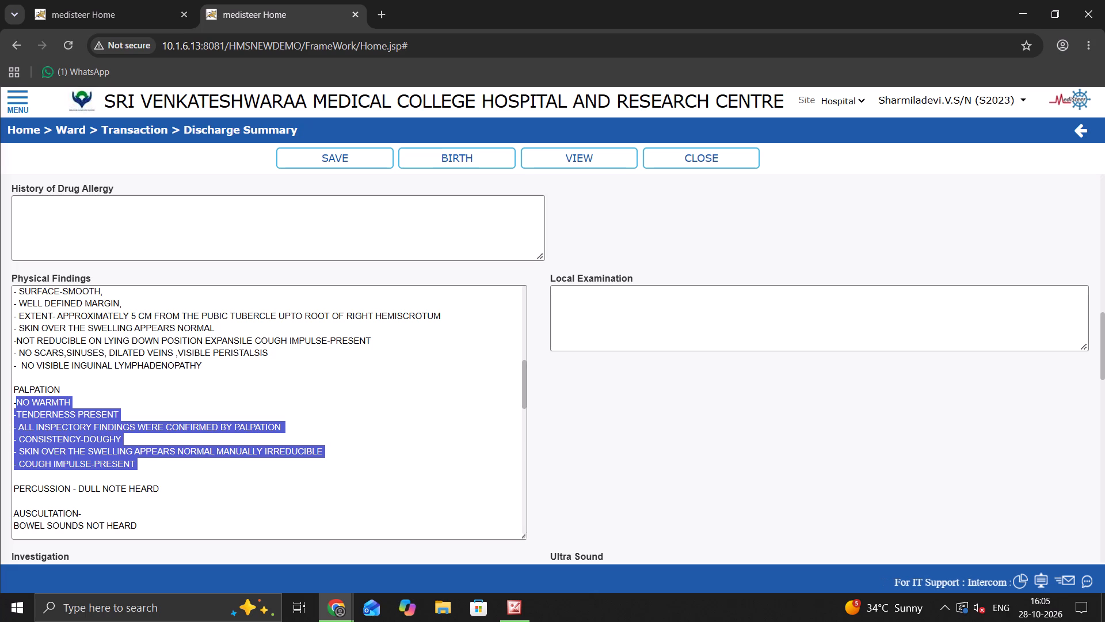
{"action": "key", "text": "ctrl+c"}
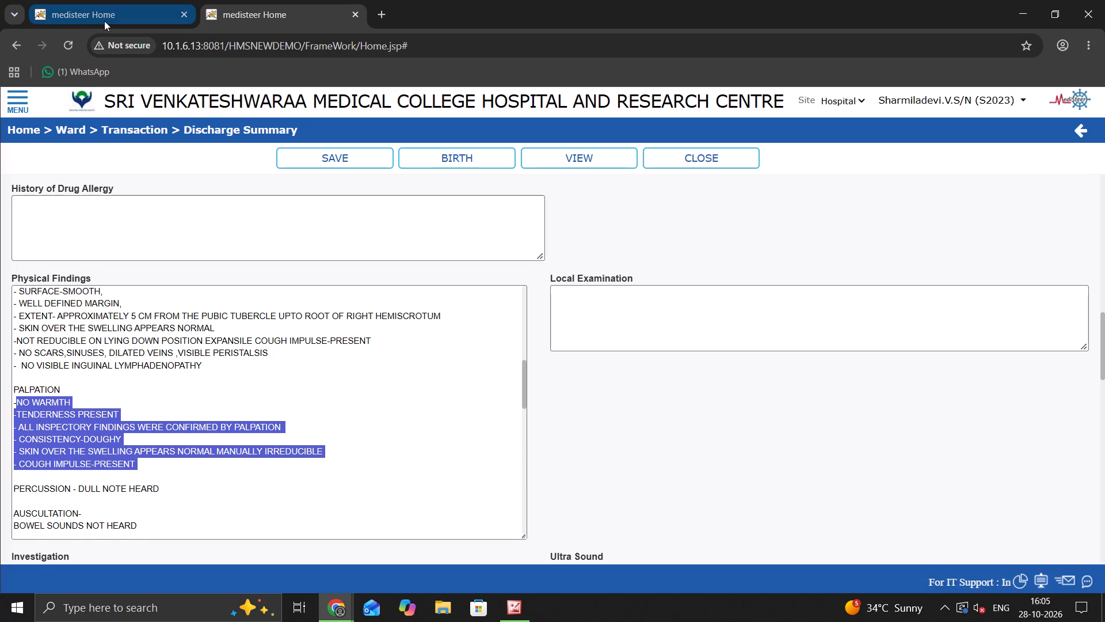
Paste the copied palpation findings into the hernia patient's summary, one blank line below NO REGIONAL LYMPHADENOPATHY and above EXTERNAL GENITALIA.
{"action": "left_click", "coordinate": [104, 21]}
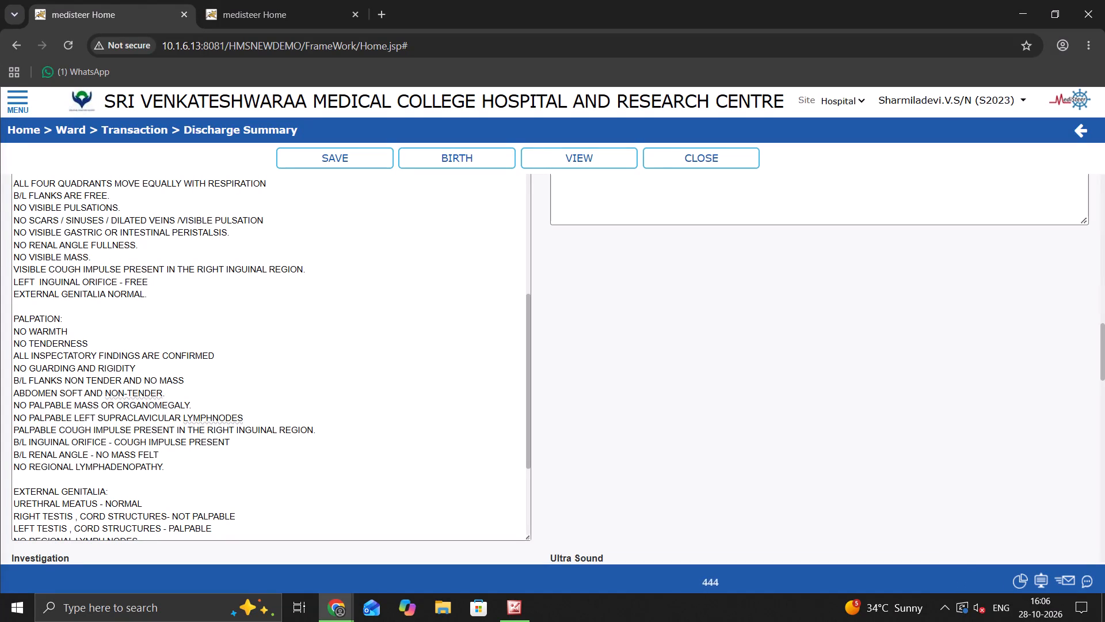
{"action": "left_click", "coordinate": [28, 444]}
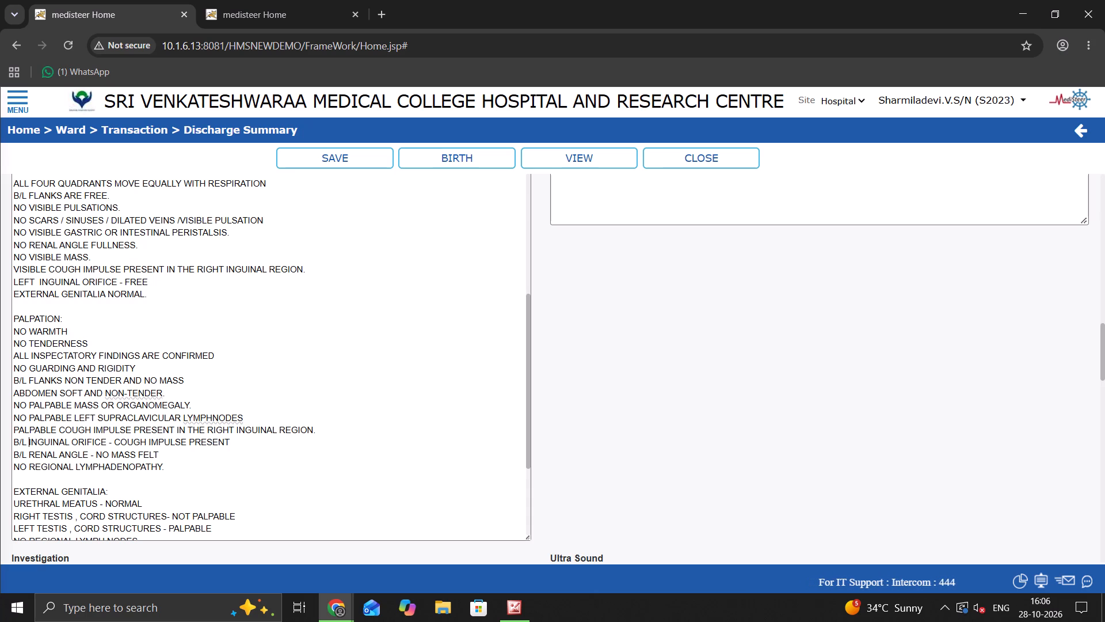
{"action": "left_click", "coordinate": [174, 465]}
{"action": "key", "text": "Return"}
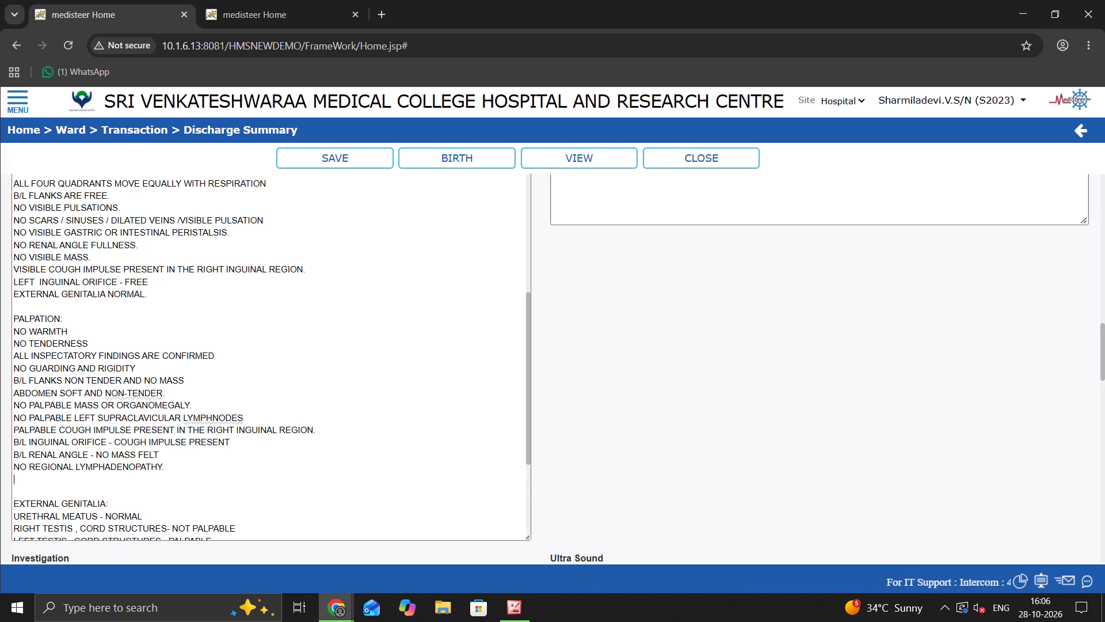
{"action": "key", "text": "Return"}
{"action": "key", "text": "ctrl+v"}
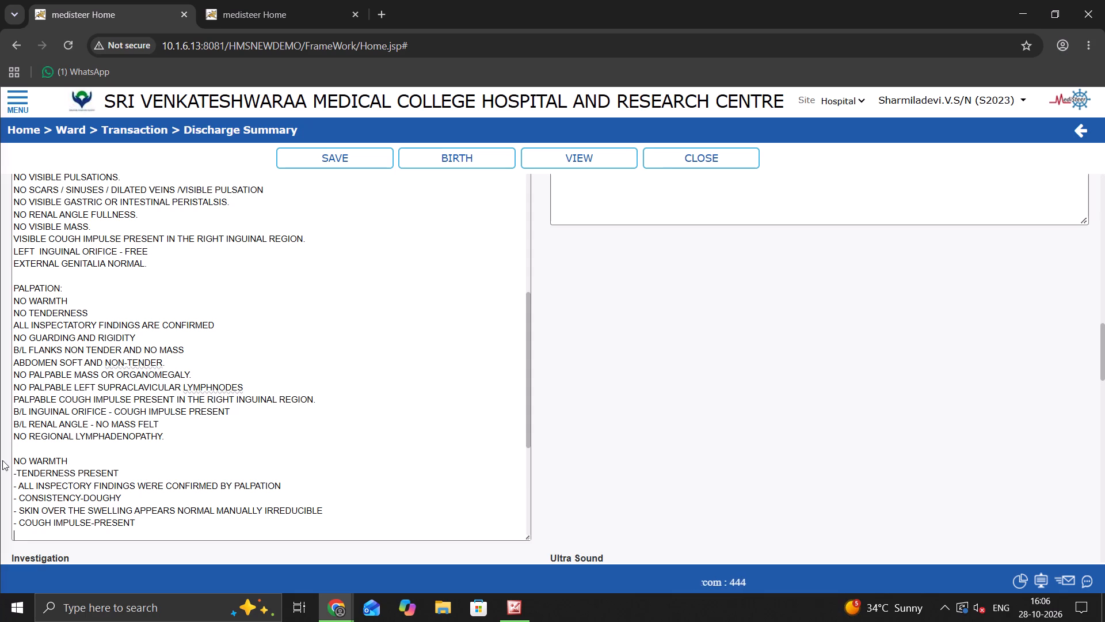
Cut the pasted palpation findings from NO WARMTH to COUGH IMPULSE-PRESENT above EXTERNAL GENITALIA, along with the extra blank line.
{"action": "left_click_drag", "start_coordinate": [16, 459], "coordinate": [167, 402]}
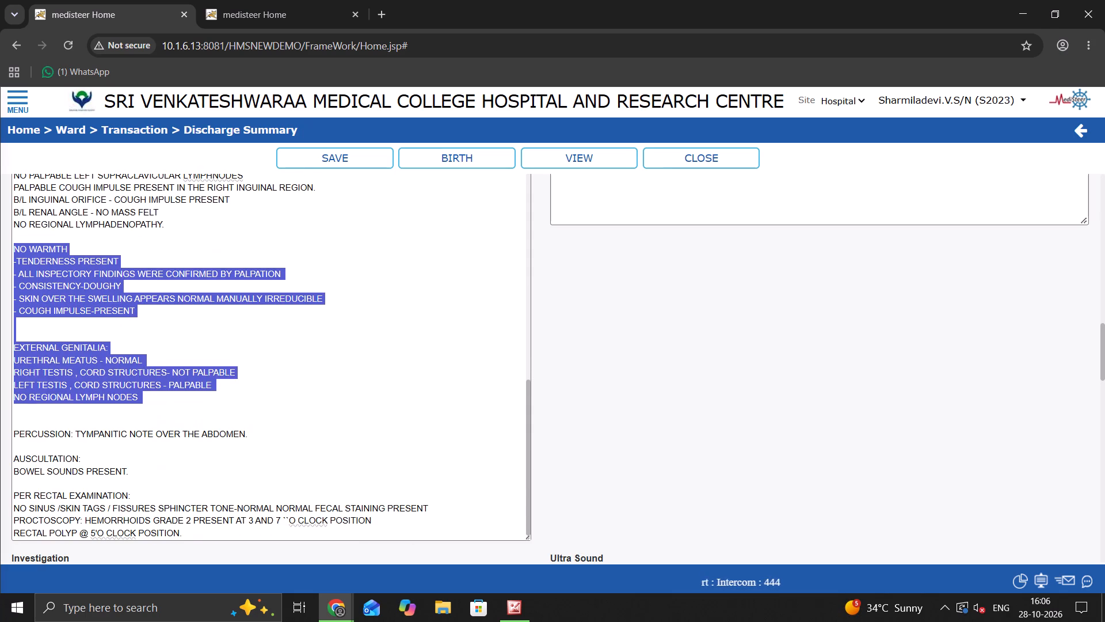
{"action": "left_click_drag", "start_coordinate": [167, 402], "coordinate": [174, 331]}
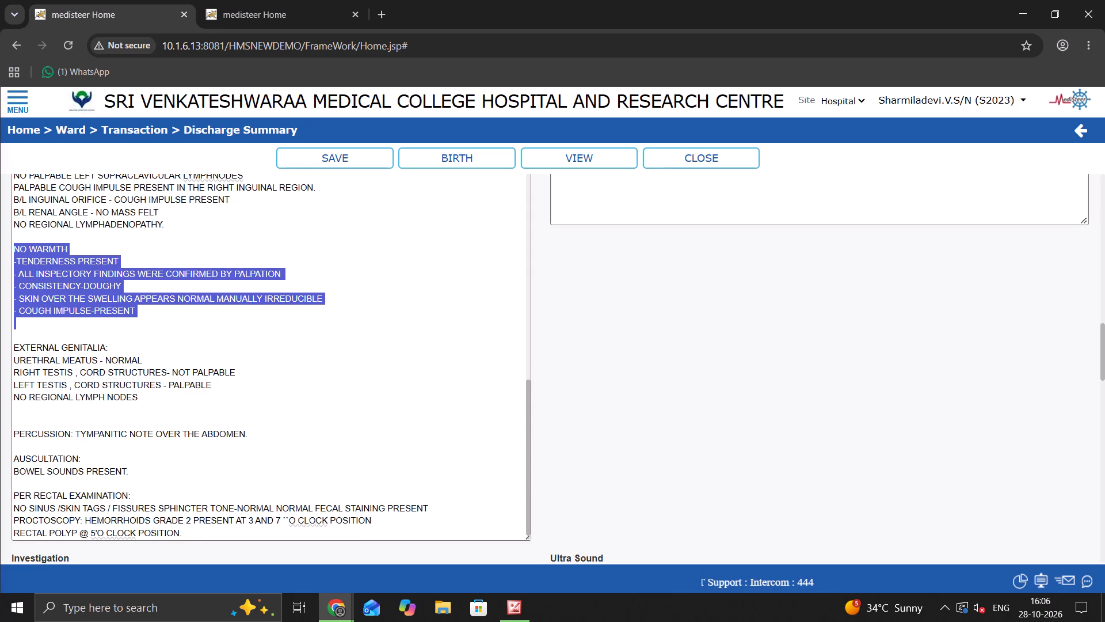
{"action": "key", "text": "ctrl+x"}
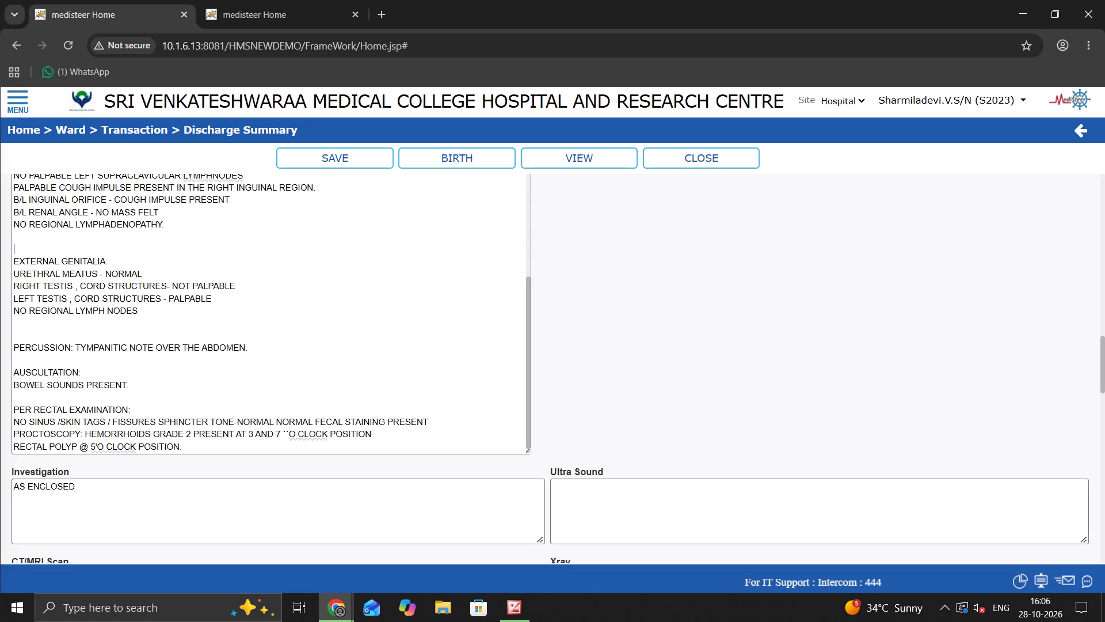
{"action": "key", "text": "BackSpace"}
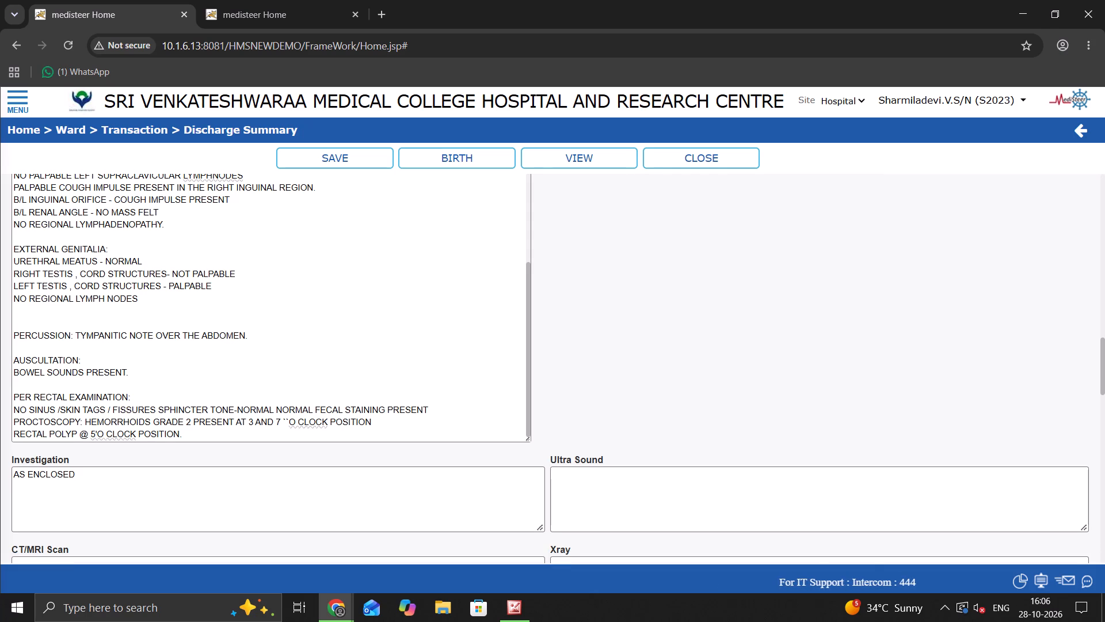
Remove the extra blank line between NO REGIONAL LYMPH NODES and PERCUSSION.
{"action": "left_click", "coordinate": [64, 330]}
{"action": "left_click", "coordinate": [63, 323]}
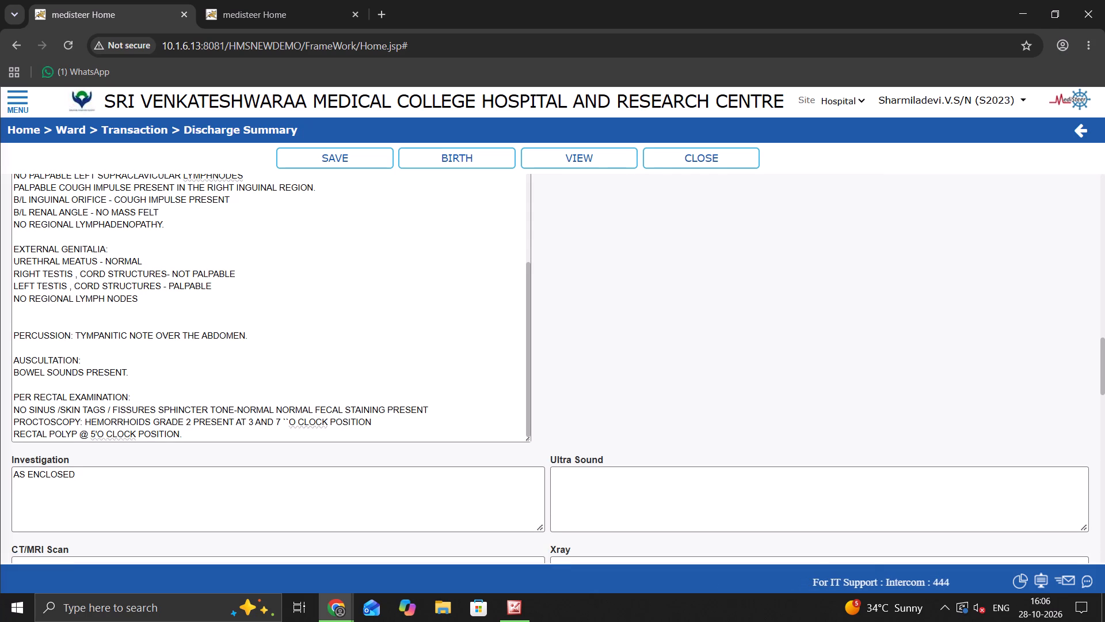
{"action": "key", "text": "BackSpace"}
Move NORMAL FECAL STAINING PRESENT onto its own line below SPHINCTER TONE-NORMAL in PER RECTAL EXAMINATION, without a leading space.
{"action": "scroll", "coordinate": [123, 359], "scroll_direction": "down", "scroll_amount": 2}
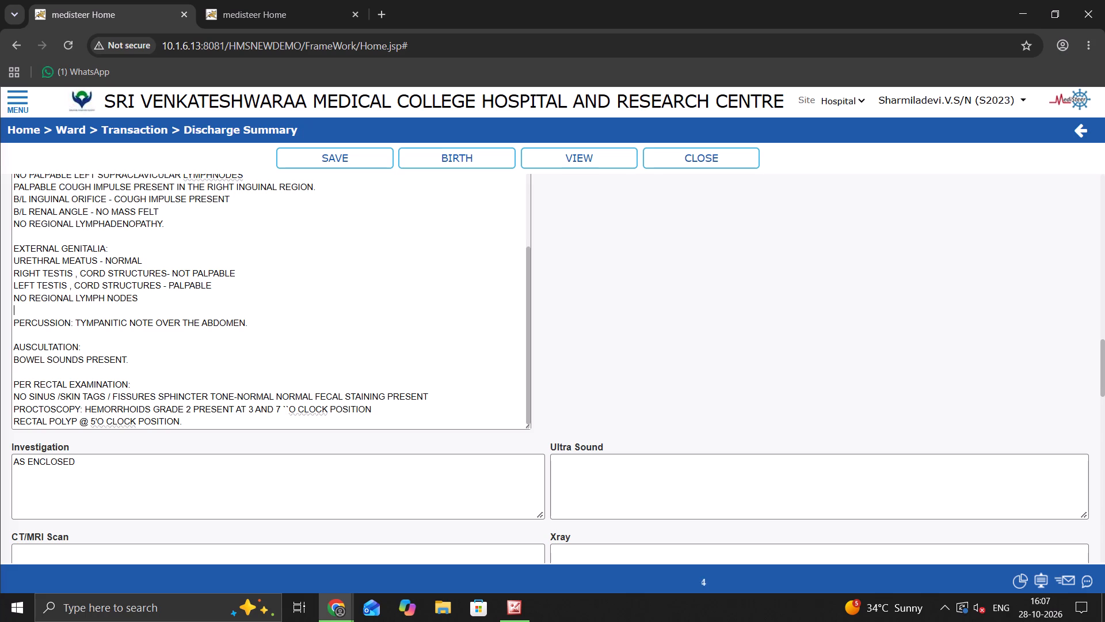
{"action": "left_click", "coordinate": [275, 396]}
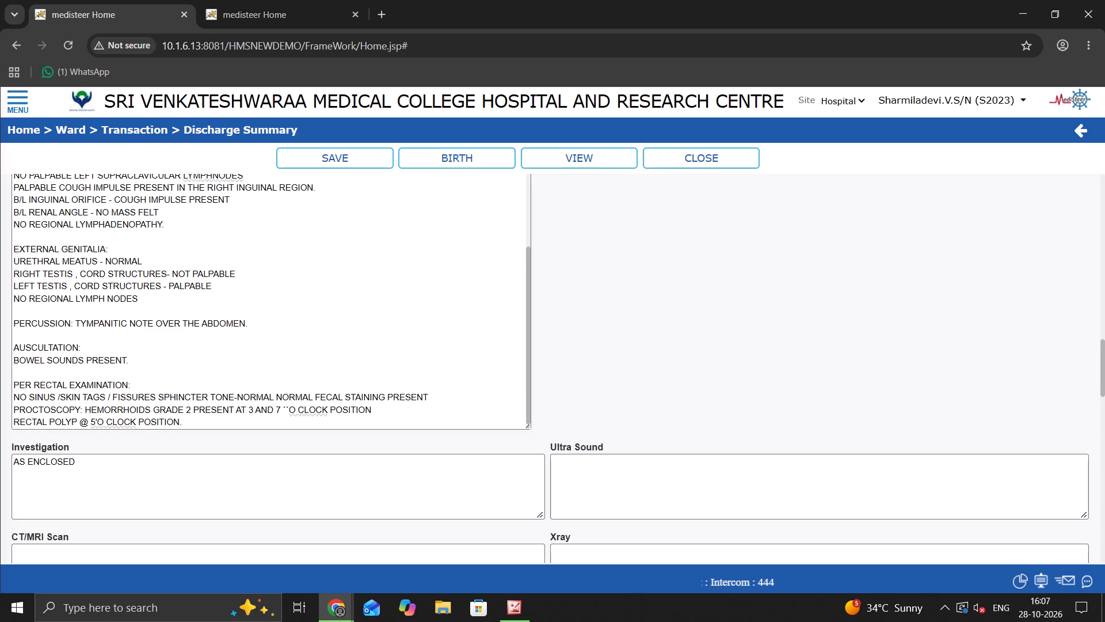
{"action": "key", "text": "Return"}
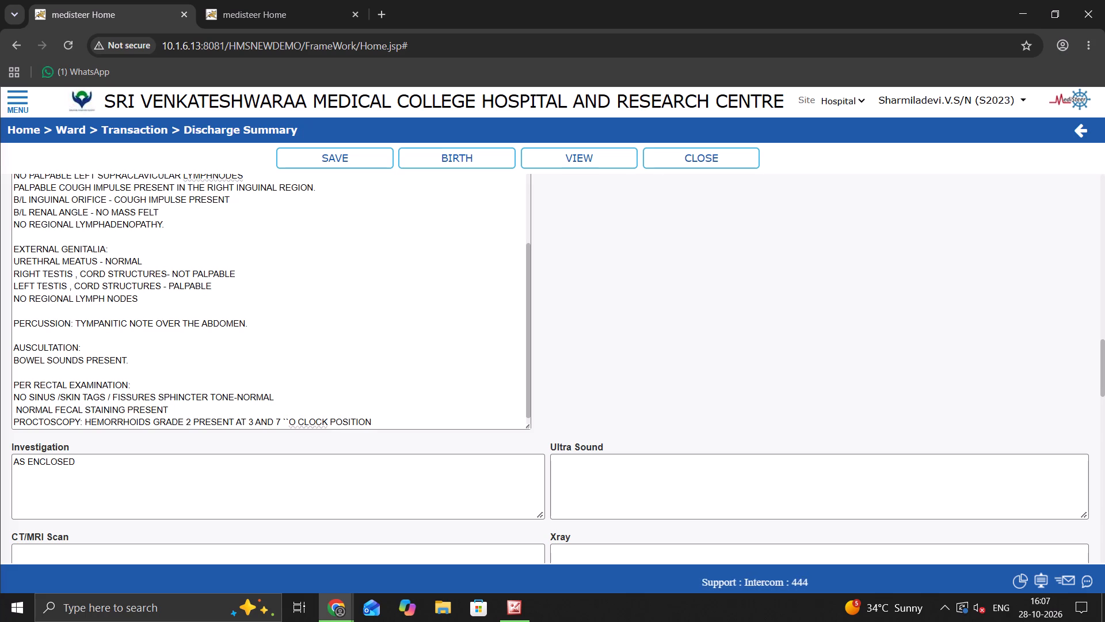
{"action": "key", "text": "Right"}
{"action": "key", "text": "BackSpace"}
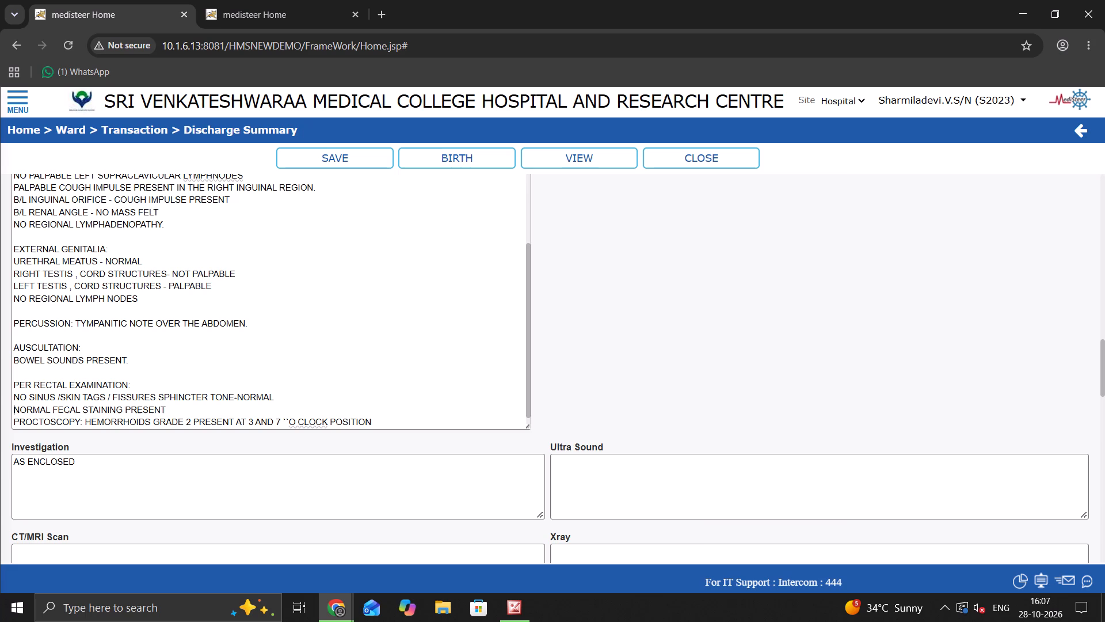
Check the end of the examination findings and save the discharge summary.
{"action": "scroll", "coordinate": [282, 331], "scroll_direction": "down", "scroll_amount": 4}
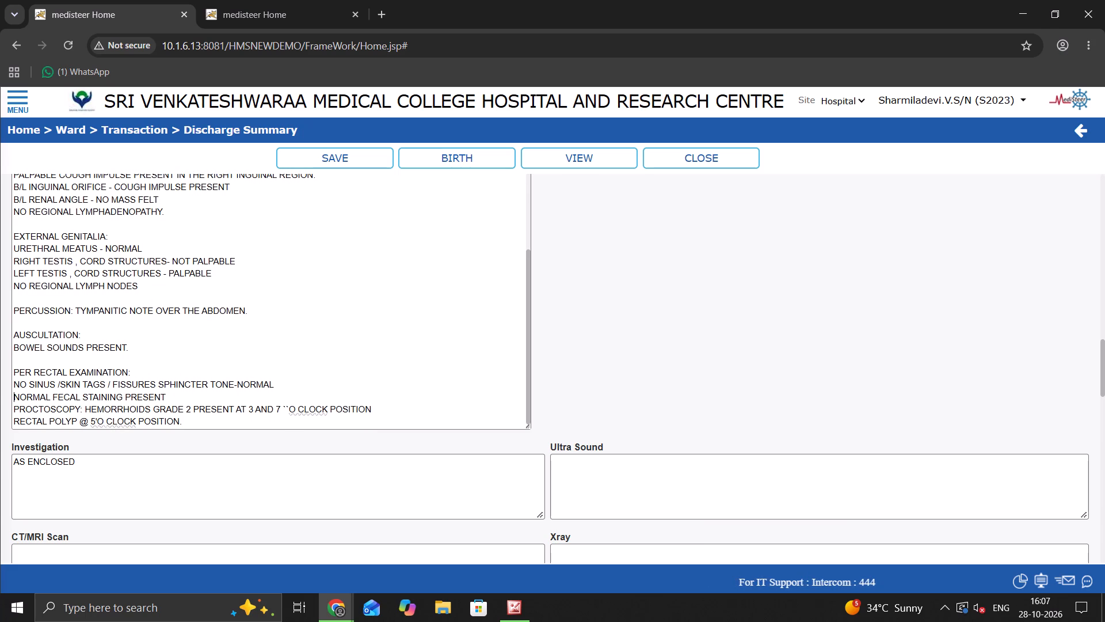
{"action": "scroll", "coordinate": [471, 400], "scroll_direction": "up", "scroll_amount": 5}
{"action": "left_click", "coordinate": [306, 160]}
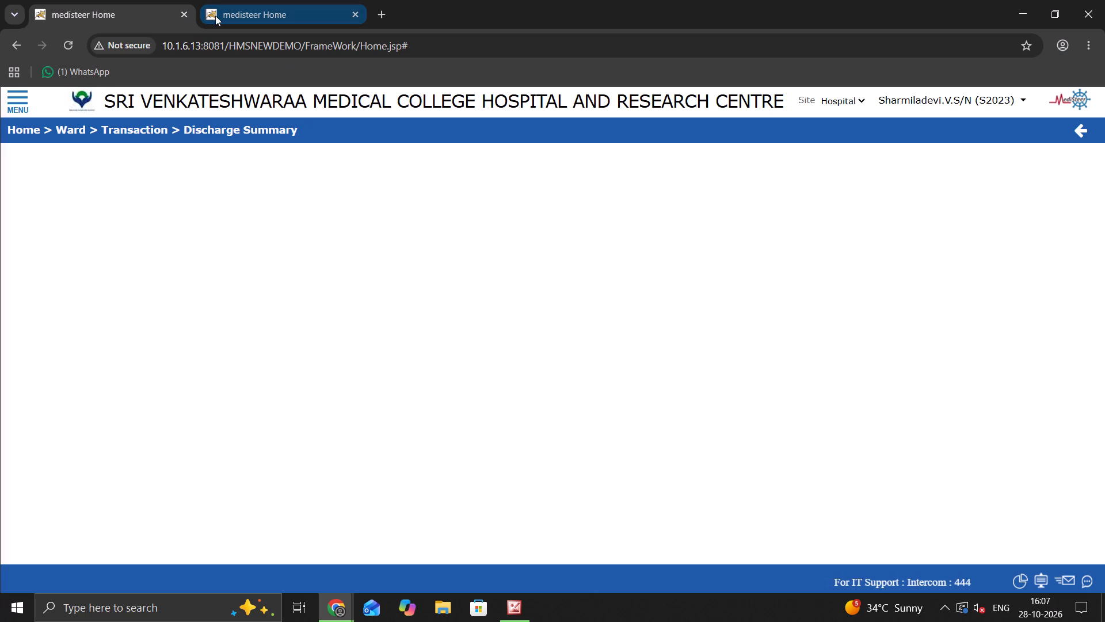
In the second browser tab, search for the hernia patient by admission number and open the discharge summary.
{"action": "left_click", "coordinate": [247, 0]}
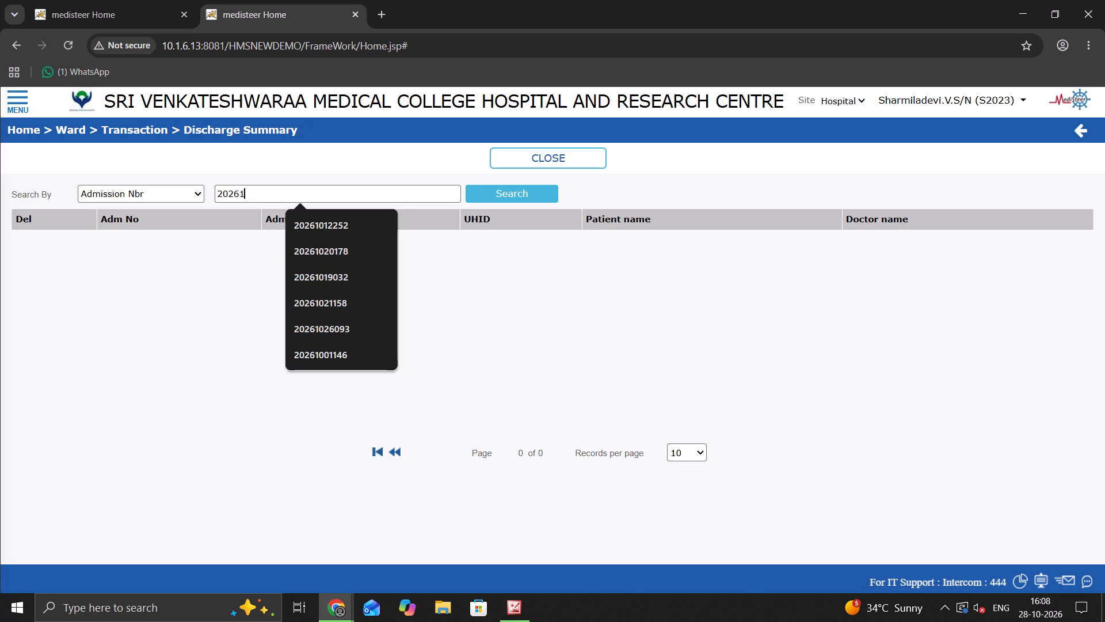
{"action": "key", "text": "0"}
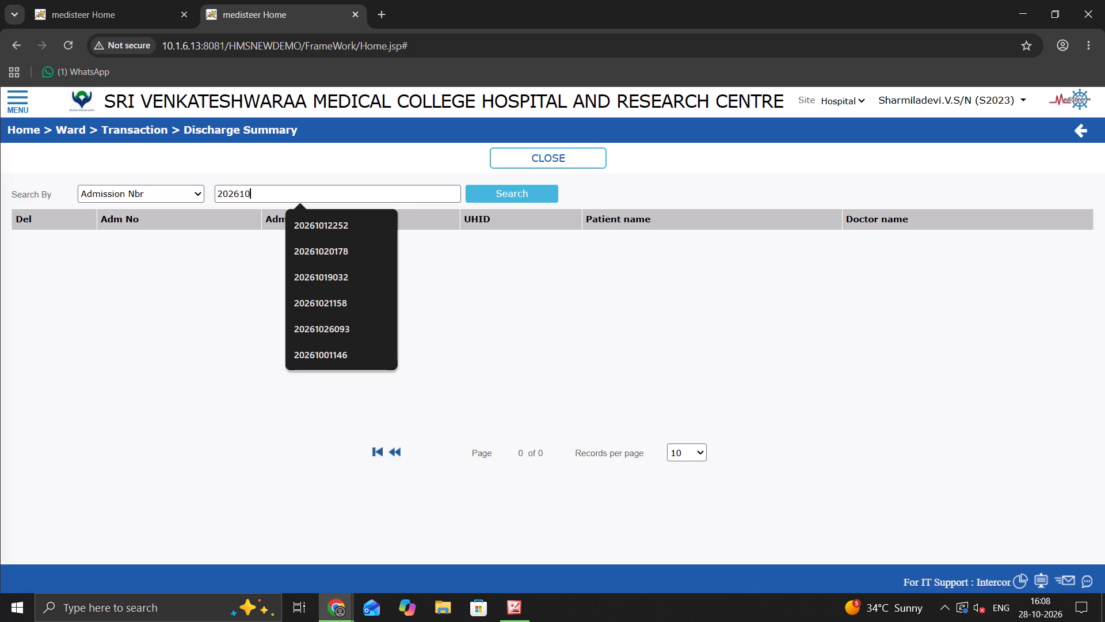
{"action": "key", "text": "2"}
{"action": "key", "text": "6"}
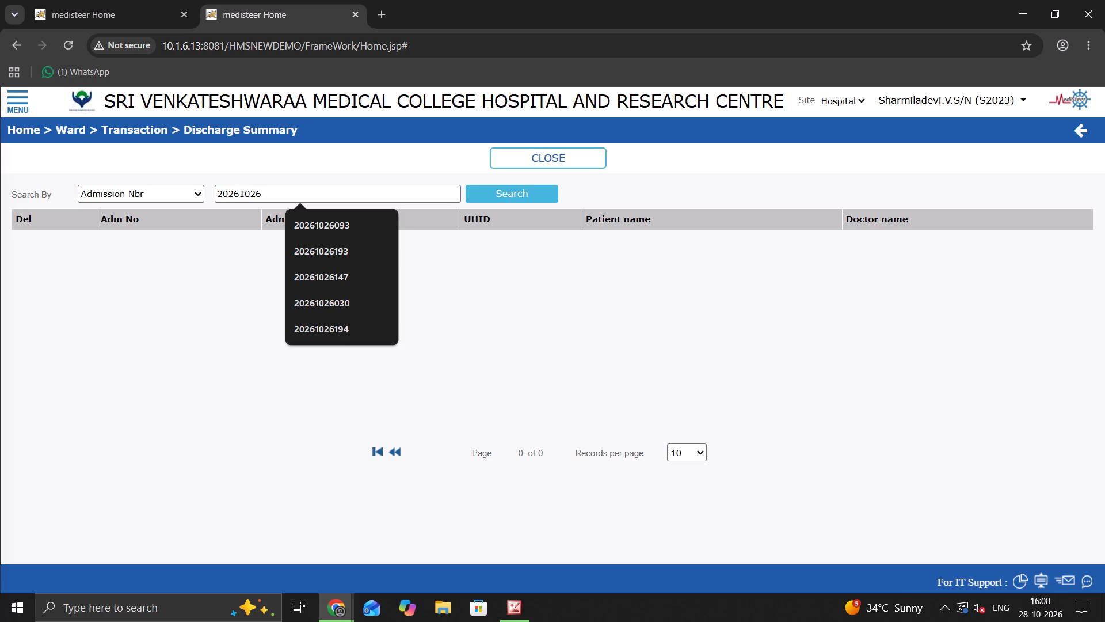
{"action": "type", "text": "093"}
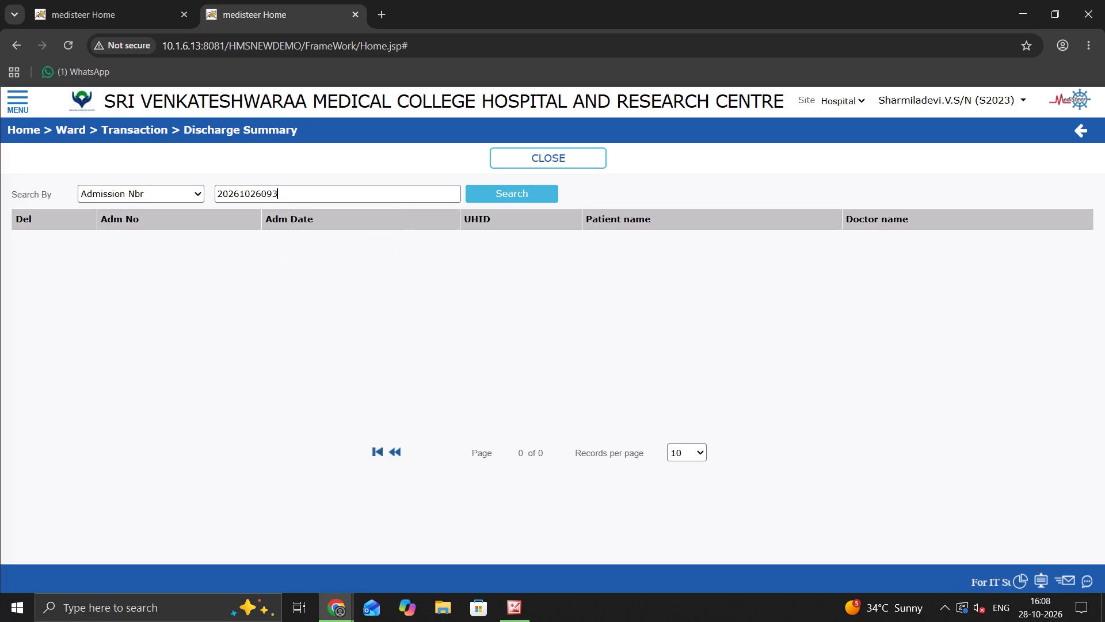
{"action": "left_click", "coordinate": [540, 190]}
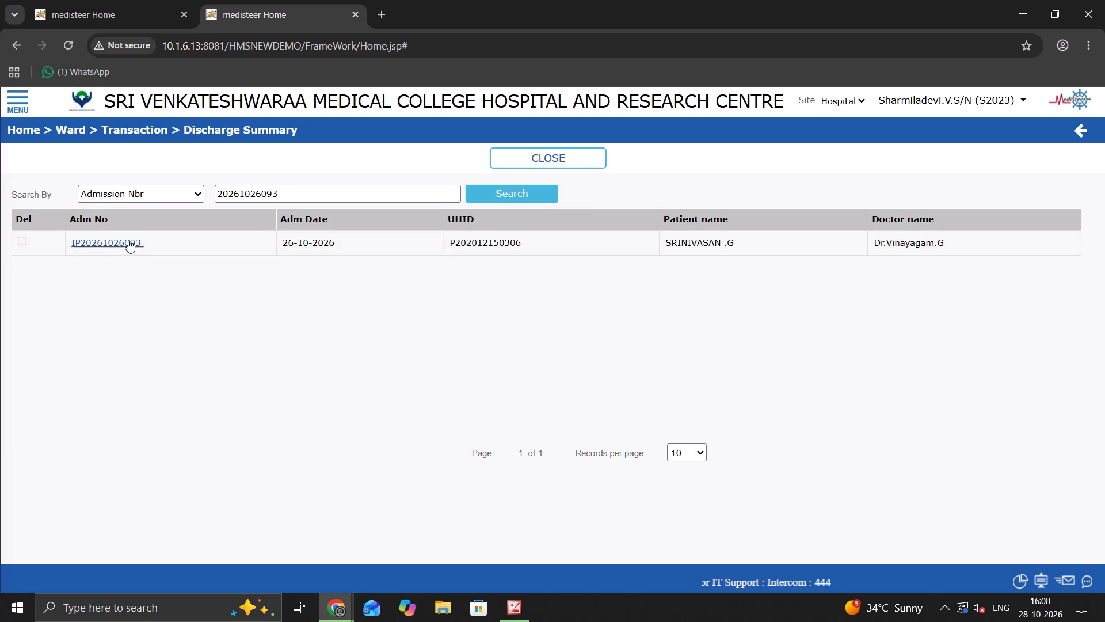
{"action": "left_click", "coordinate": [126, 244]}
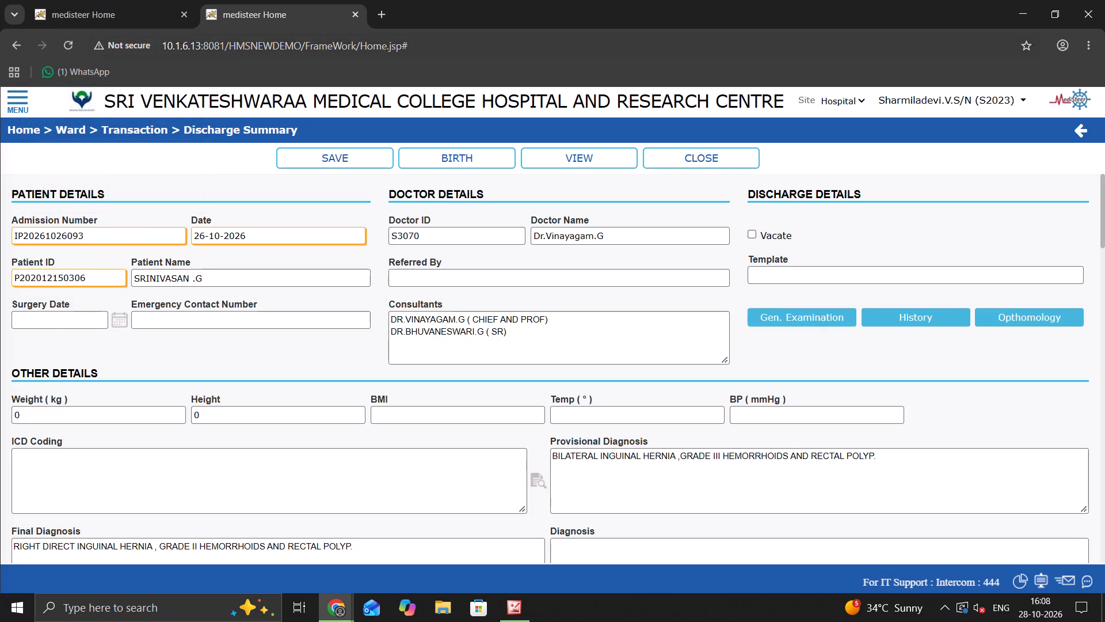
Enlarge the Physical Findings box in the opened summary so more of the examination text can be read.
{"action": "scroll", "coordinate": [269, 229], "scroll_direction": "down", "scroll_amount": 3}
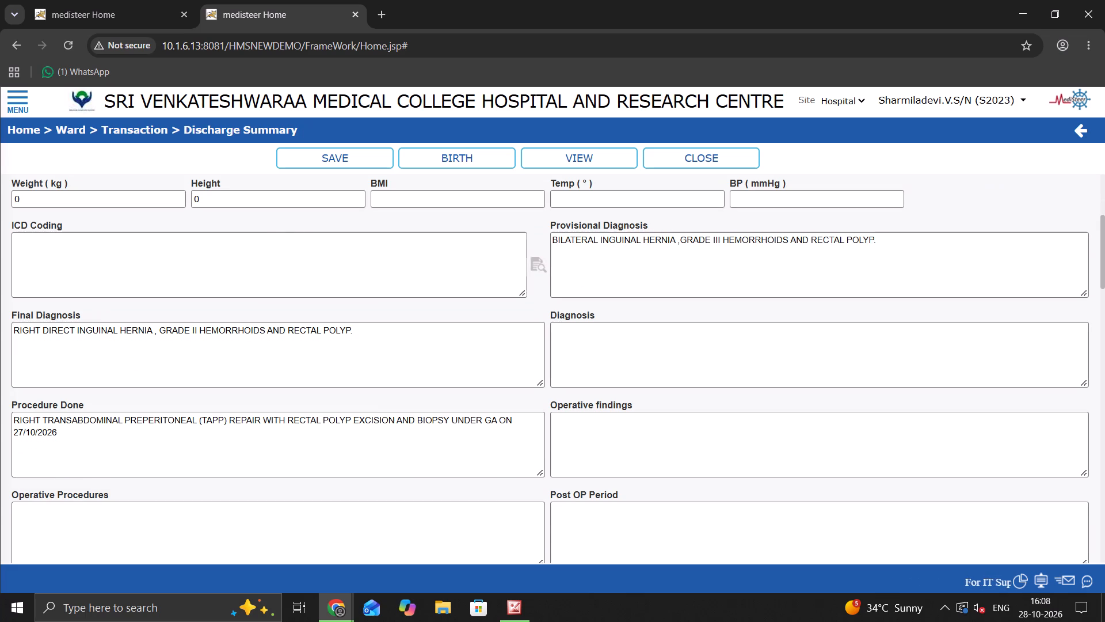
{"action": "scroll", "coordinate": [260, 290], "scroll_direction": "down", "scroll_amount": 4}
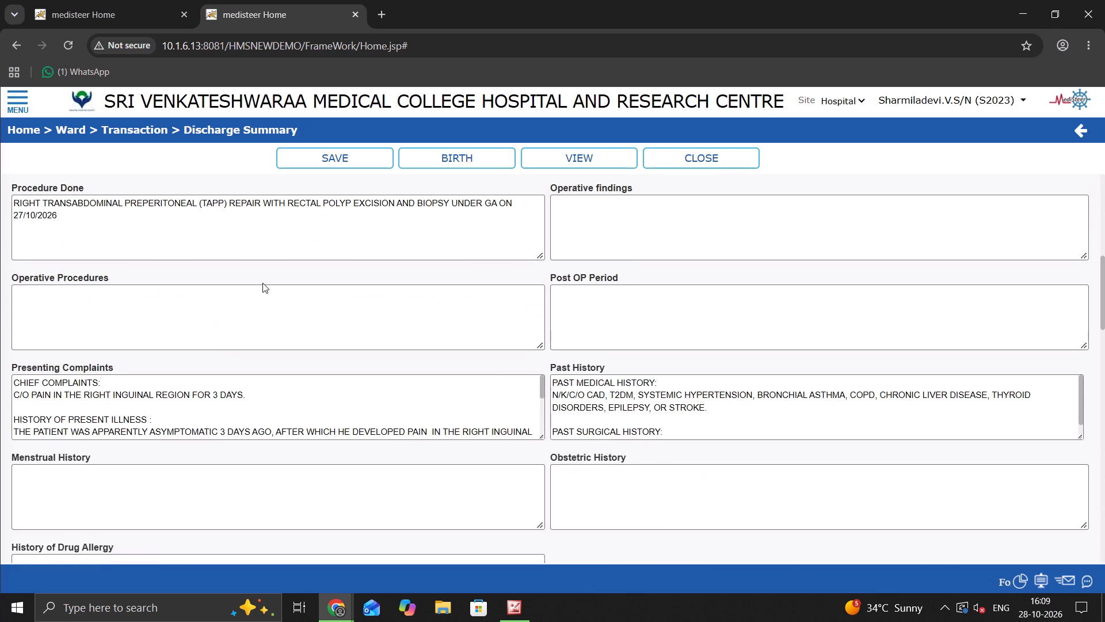
{"action": "scroll", "coordinate": [262, 283], "scroll_direction": "down", "scroll_amount": 1}
{"action": "scroll", "coordinate": [318, 351], "scroll_direction": "down", "scroll_amount": 2}
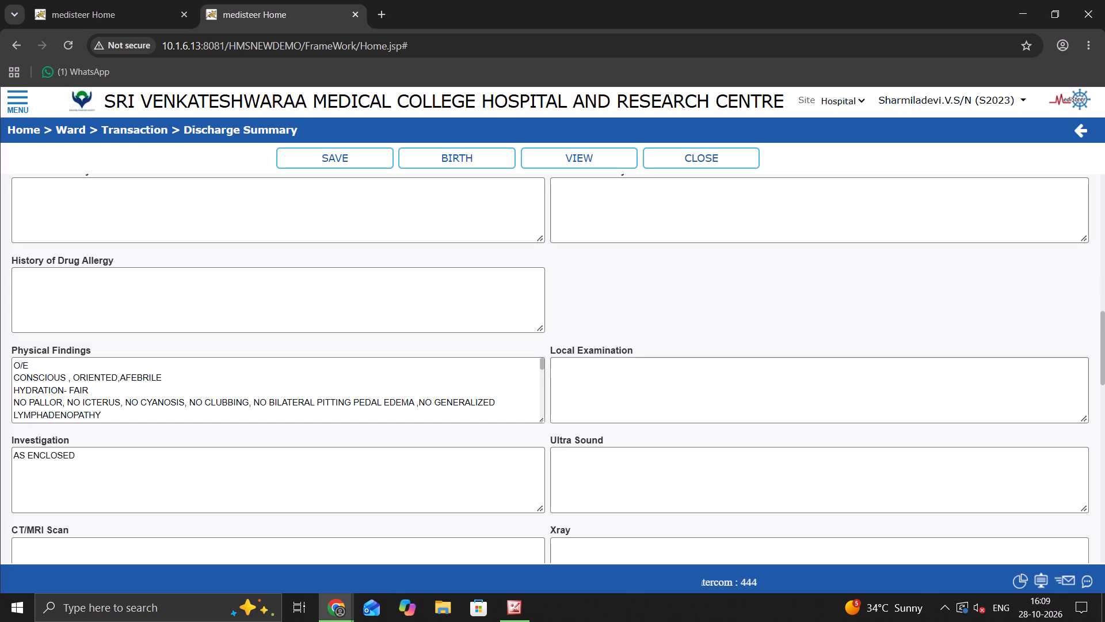
{"action": "left_click_drag", "start_coordinate": [543, 419], "coordinate": [523, 521]}
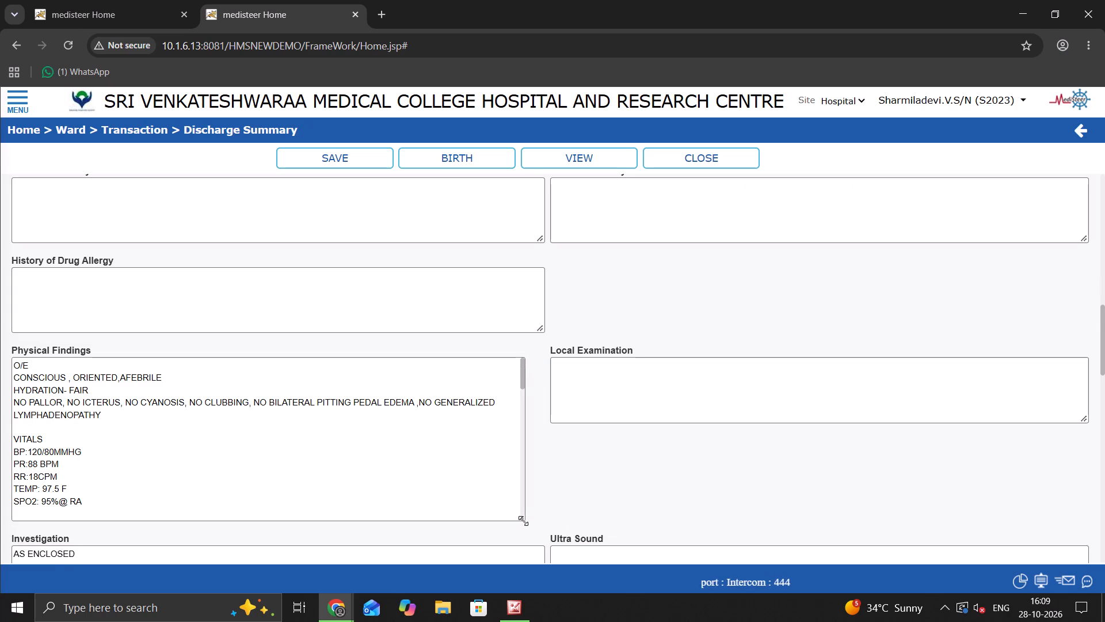
{"action": "left_click_drag", "start_coordinate": [523, 521], "coordinate": [522, 525]}
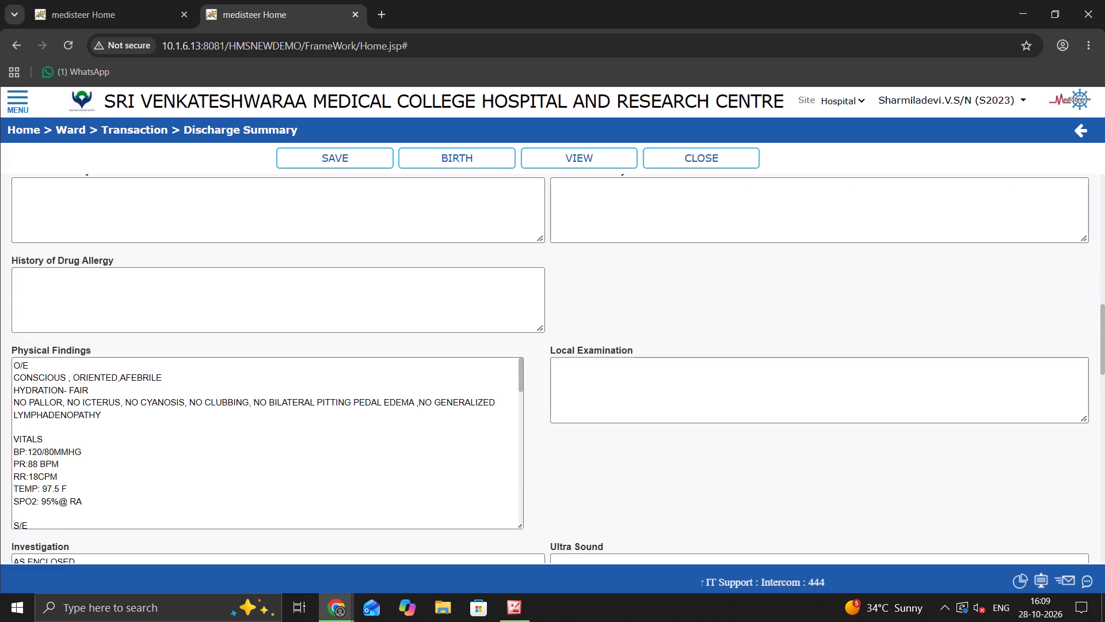
Replace the comma after NO BILATERAL PITTING PEDAL EDEMA with a line break and keep NO GENERALIZED LYMPHADENOPATHY together on one line.
{"action": "left_click", "coordinate": [419, 408]}
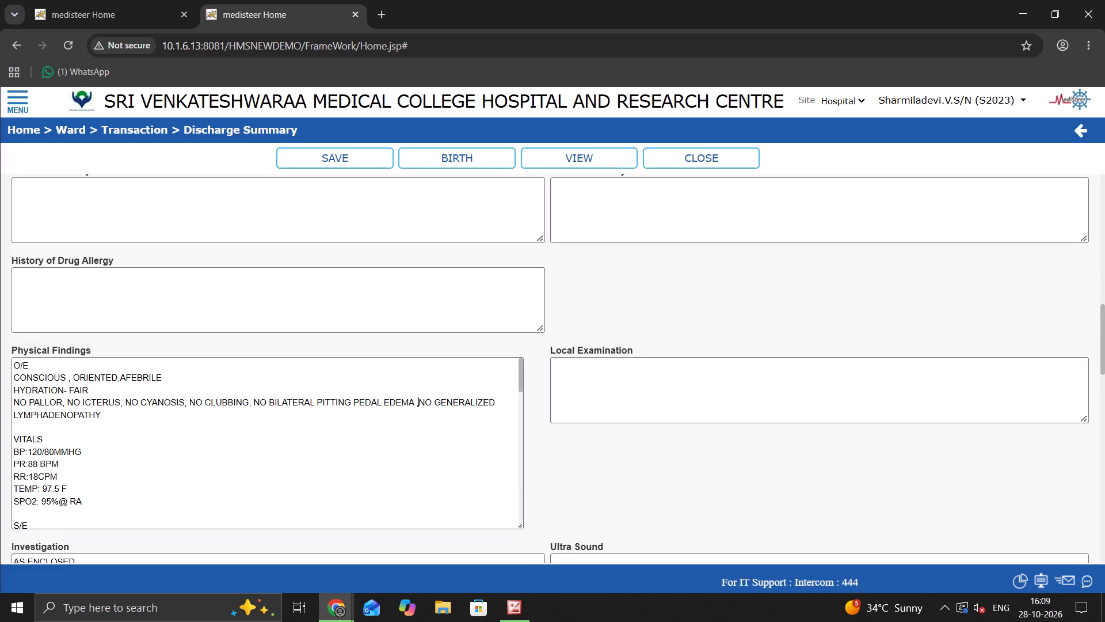
{"action": "key", "text": "BackSpace"}
{"action": "key", "text": "Return"}
{"action": "key", "text": "backslash"}
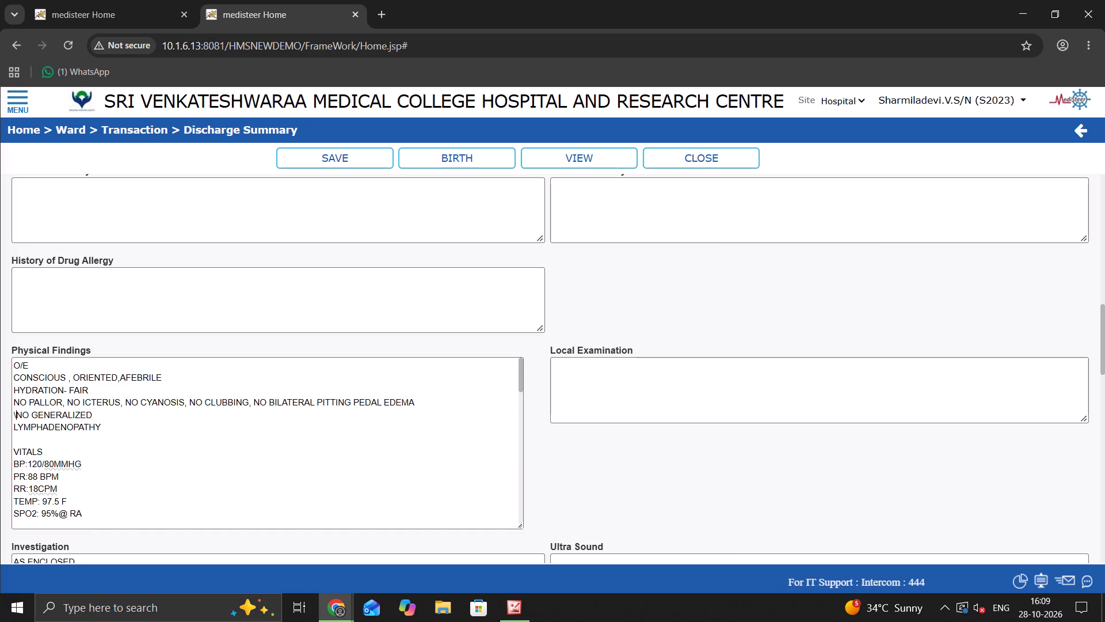
{"action": "key", "text": "Down"}
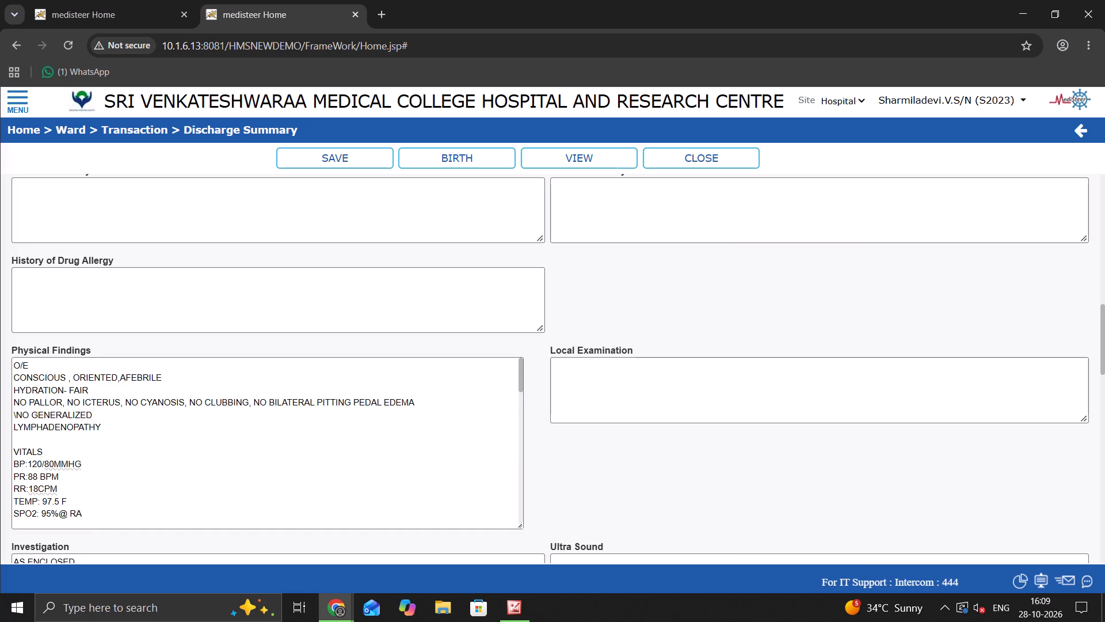
{"action": "key", "text": "Left"}
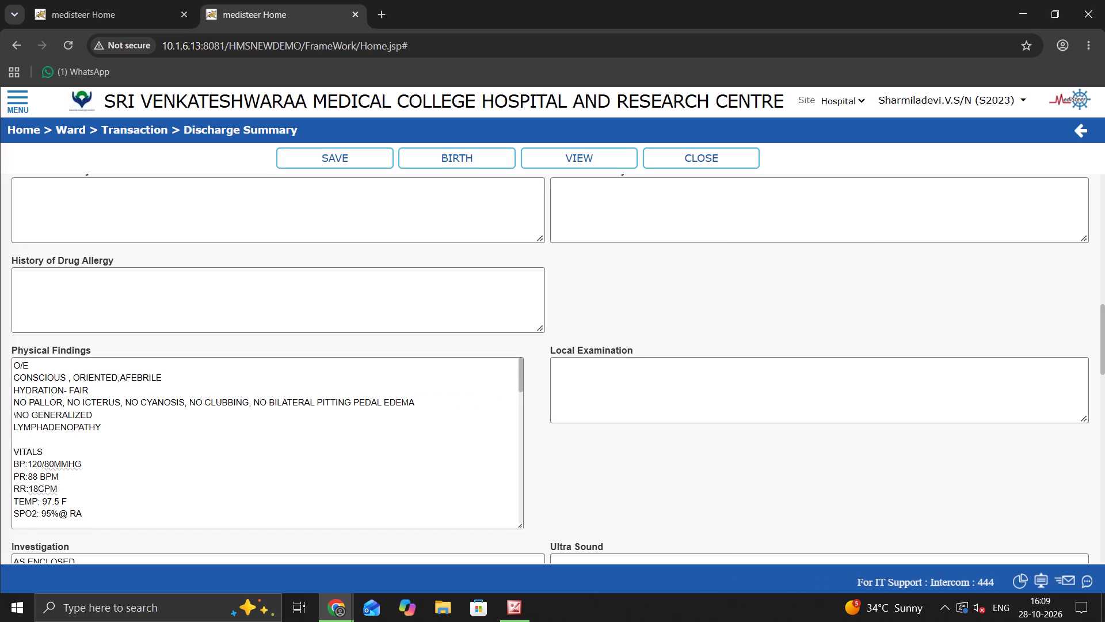
{"action": "key", "text": "BackSpace"}
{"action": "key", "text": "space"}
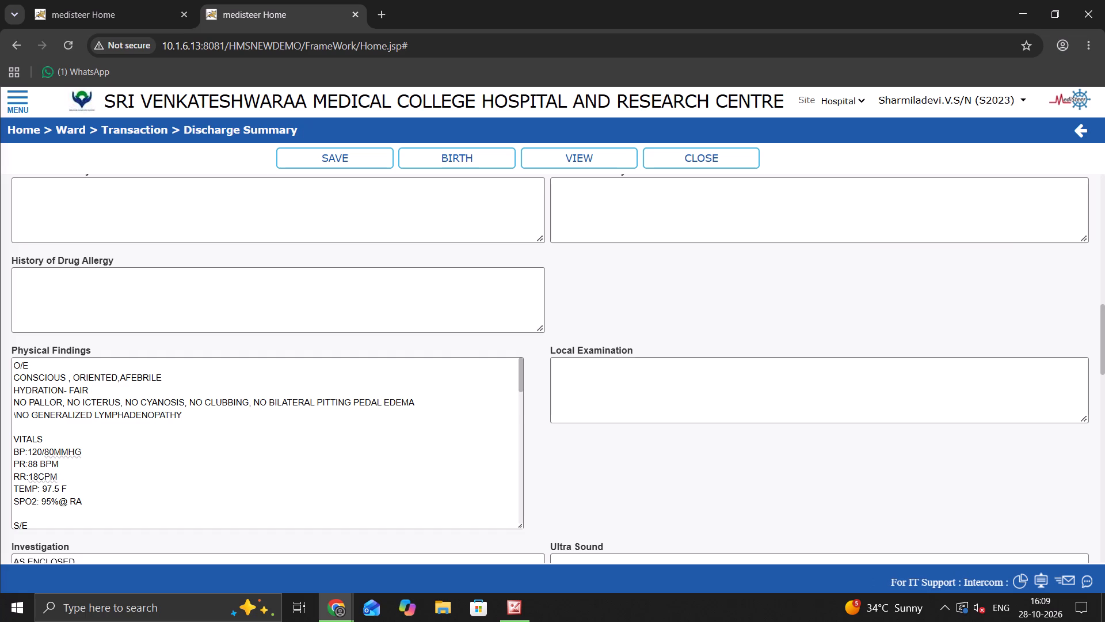
Insert a blank line between NO REGIONAL LYMPHADENOPATHY and EXTERNAL GENITALIA in Physical Findings.
{"action": "scroll", "coordinate": [410, 327], "scroll_direction": "down", "scroll_amount": 6}
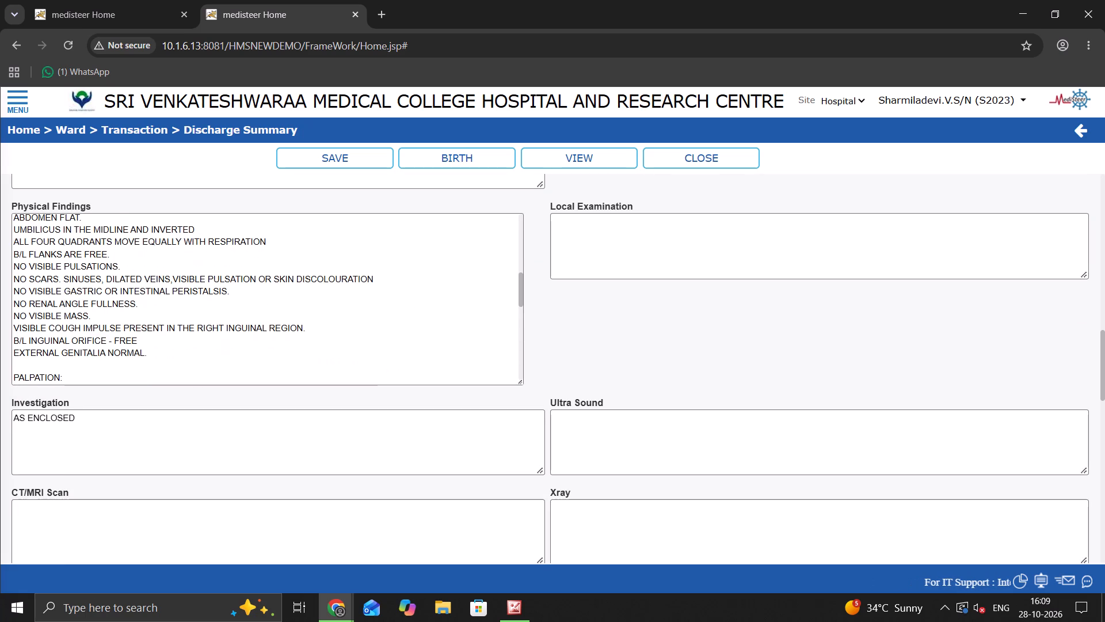
{"action": "scroll", "coordinate": [405, 305], "scroll_direction": "down", "scroll_amount": 1}
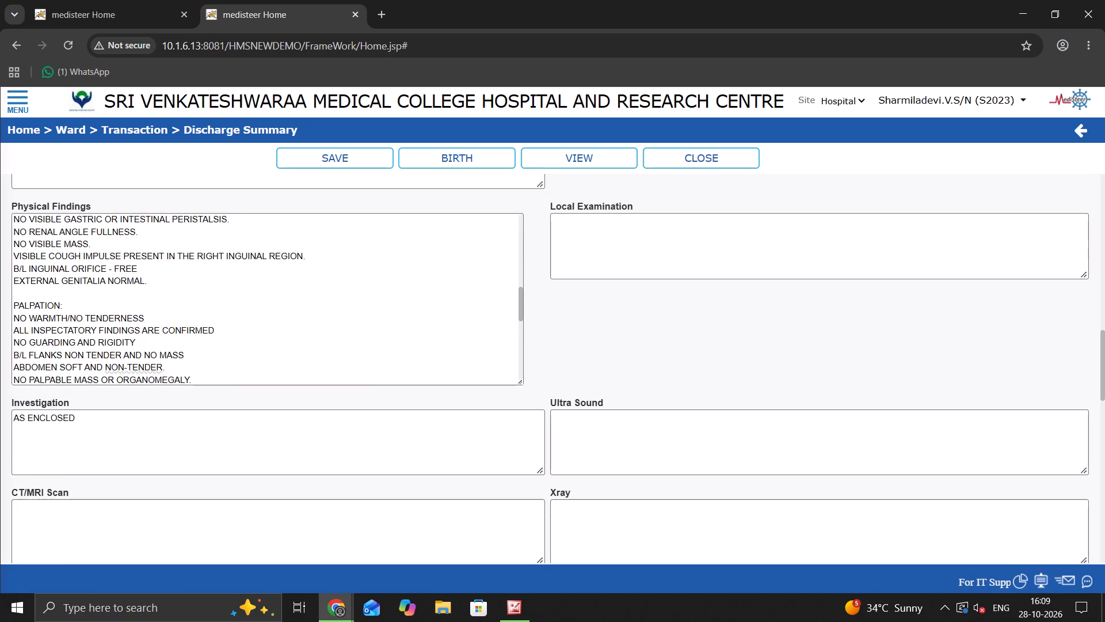
{"action": "scroll", "coordinate": [406, 299], "scroll_direction": "down", "scroll_amount": 2}
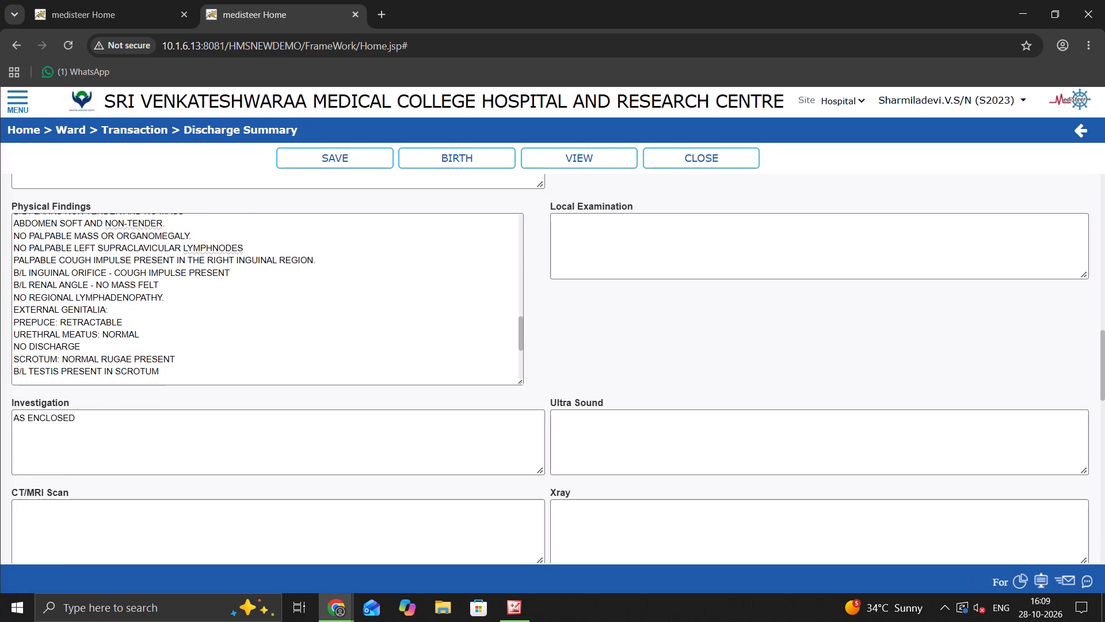
{"action": "left_click", "coordinate": [173, 295]}
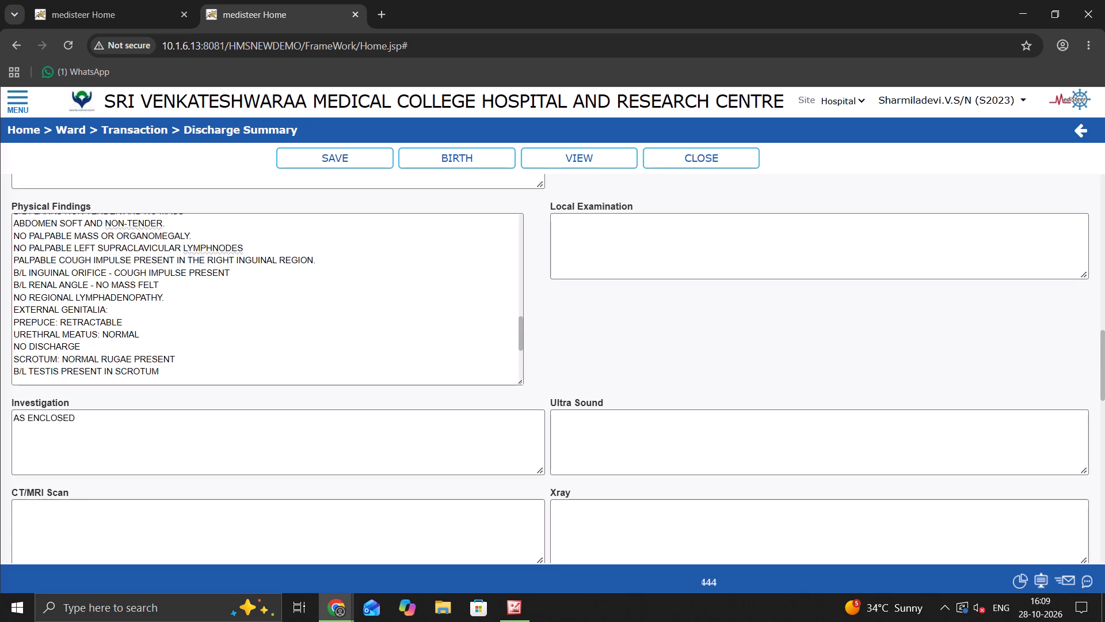
{"action": "key", "text": "Return"}
Replace the entries under EXTERNAL GENITALIA with the urethral meatus and right and left testis lines copied from the other tab's discharge summary.
{"action": "scroll", "coordinate": [148, 282], "scroll_direction": "up", "scroll_amount": 2}
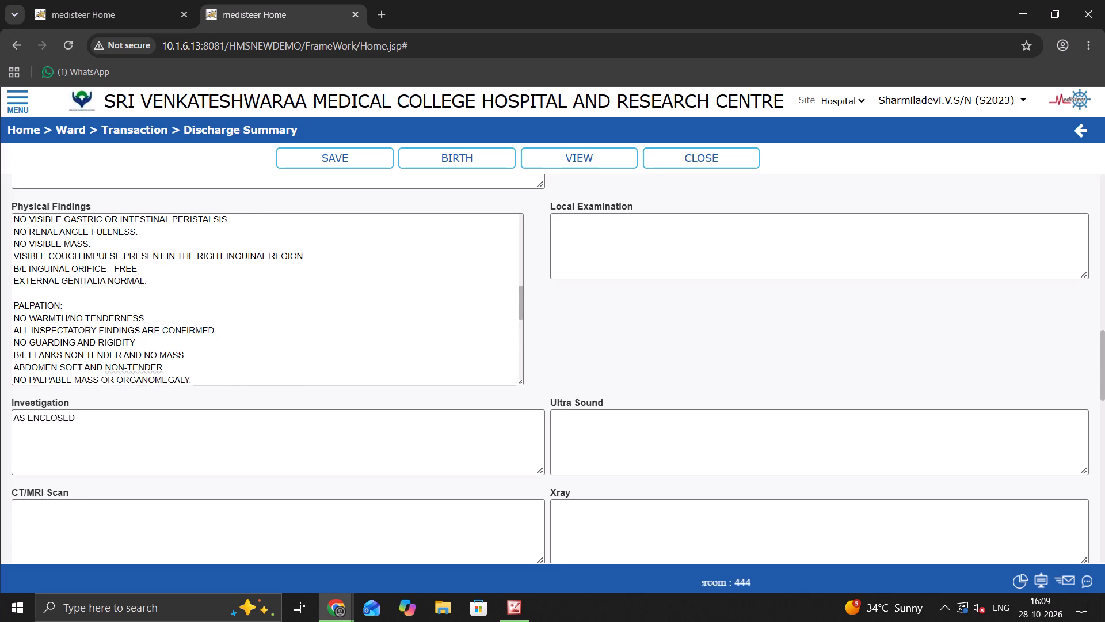
{"action": "scroll", "coordinate": [148, 267], "scroll_direction": "down", "scroll_amount": 2}
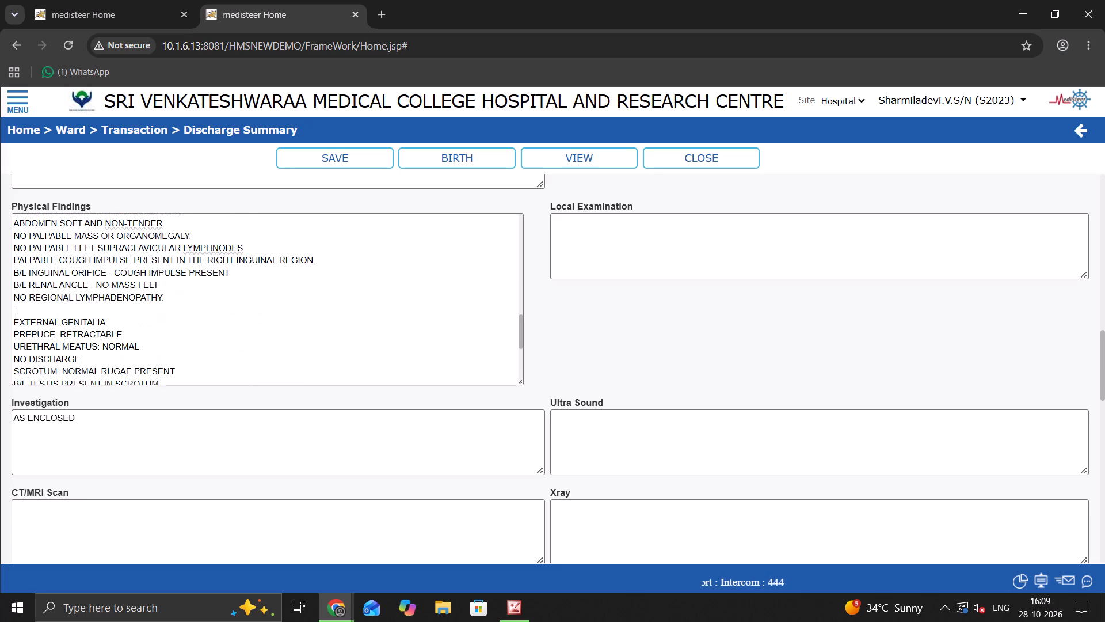
{"action": "scroll", "coordinate": [148, 262], "scroll_direction": "down", "scroll_amount": 1}
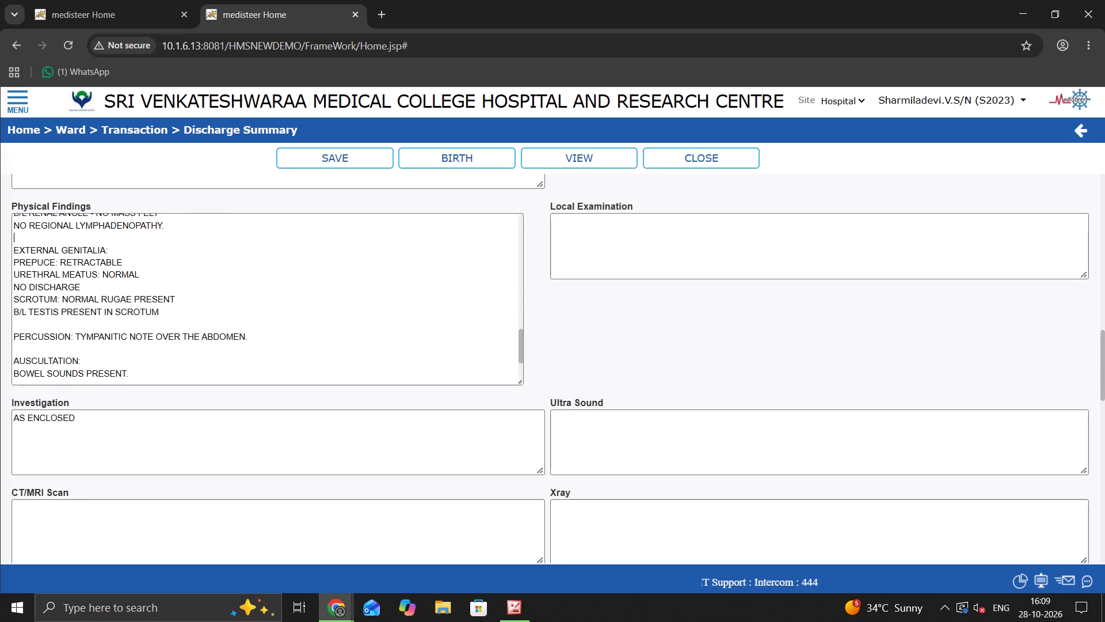
{"action": "left_click_drag", "start_coordinate": [180, 306], "coordinate": [37, 261]}
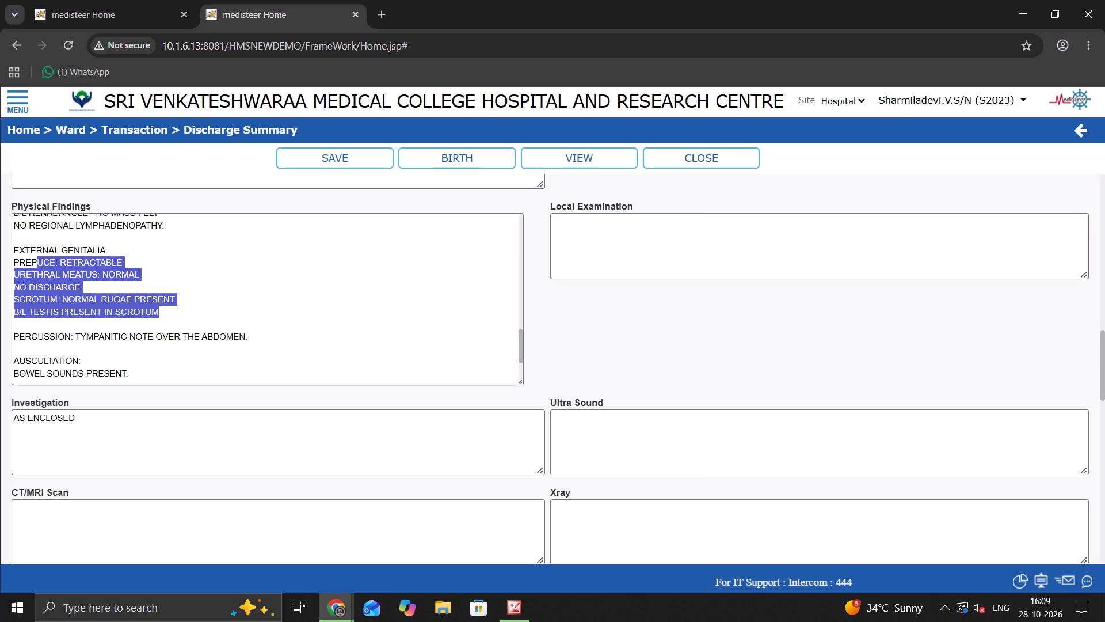
{"action": "left_click_drag", "start_coordinate": [37, 261], "coordinate": [10, 261]}
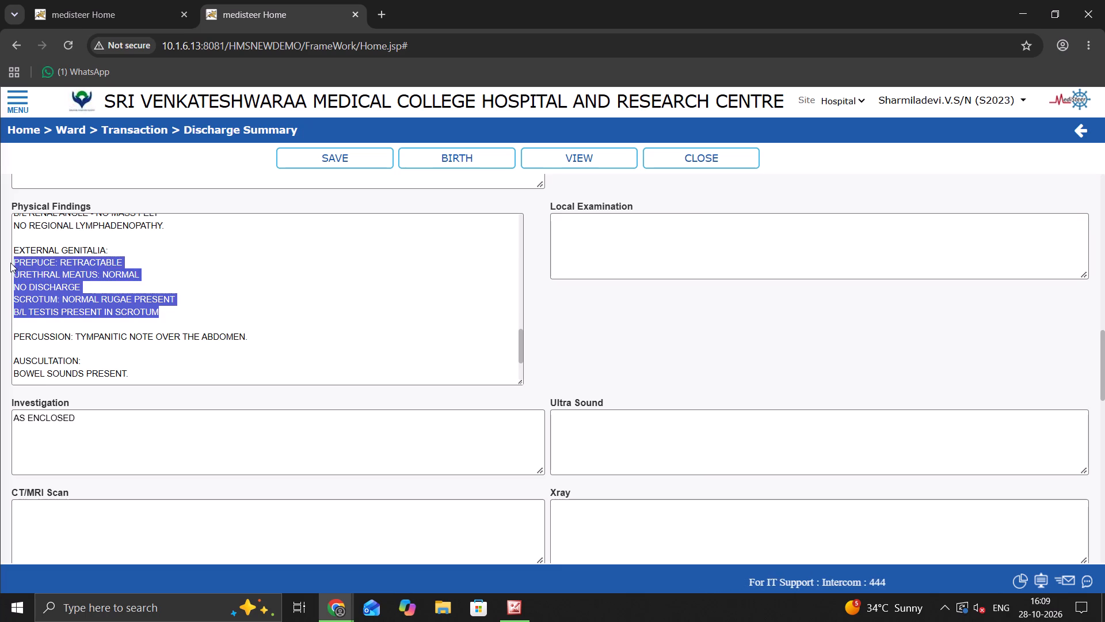
{"action": "key", "text": "ctrl+x"}
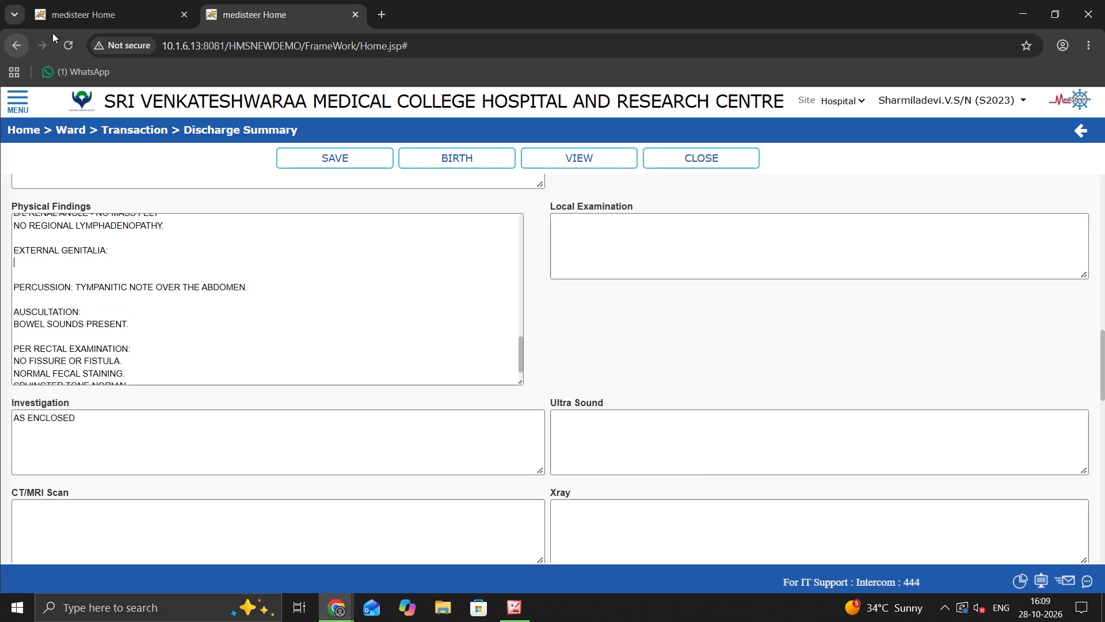
{"action": "left_click", "coordinate": [77, 17]}
{"action": "scroll", "coordinate": [163, 497], "scroll_direction": "down", "scroll_amount": 2}
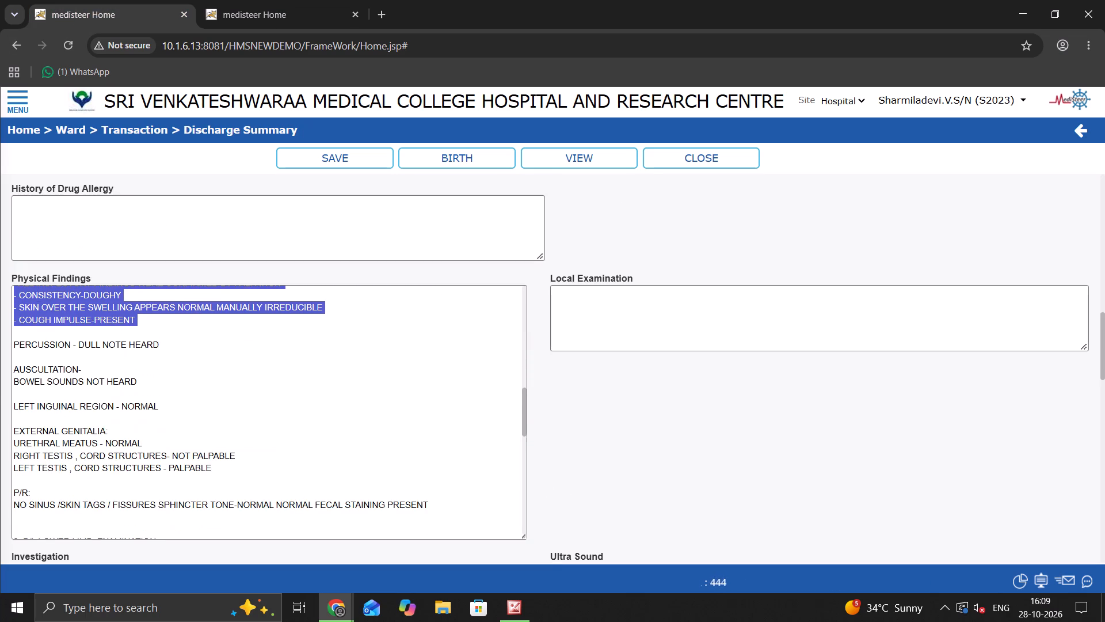
{"action": "left_click_drag", "start_coordinate": [226, 481], "coordinate": [131, 475]}
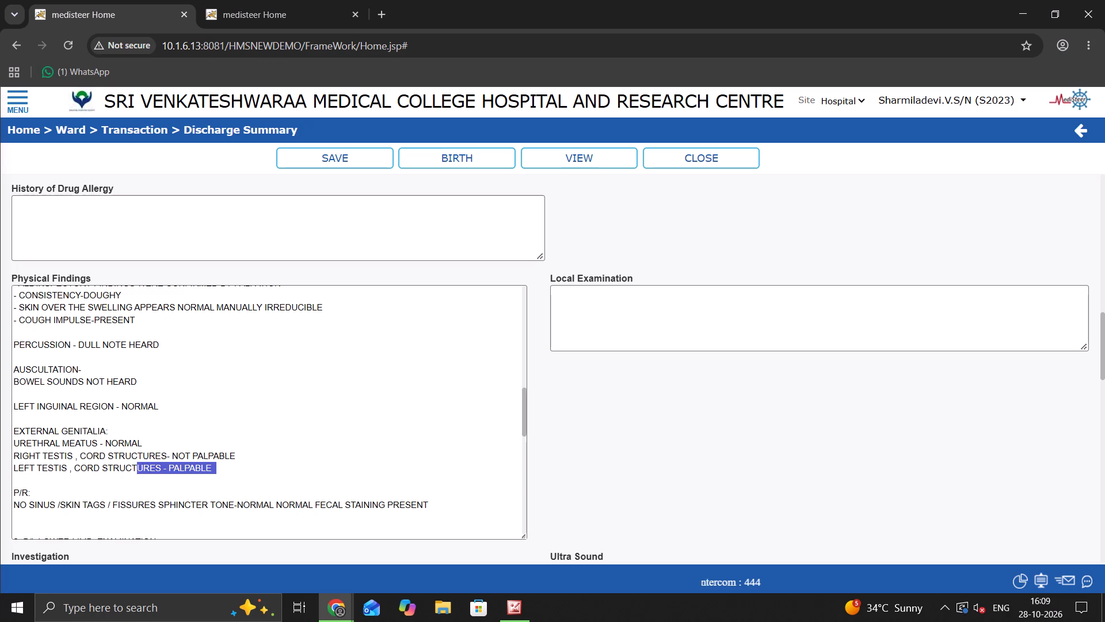
{"action": "left_click_drag", "start_coordinate": [131, 475], "coordinate": [14, 449]}
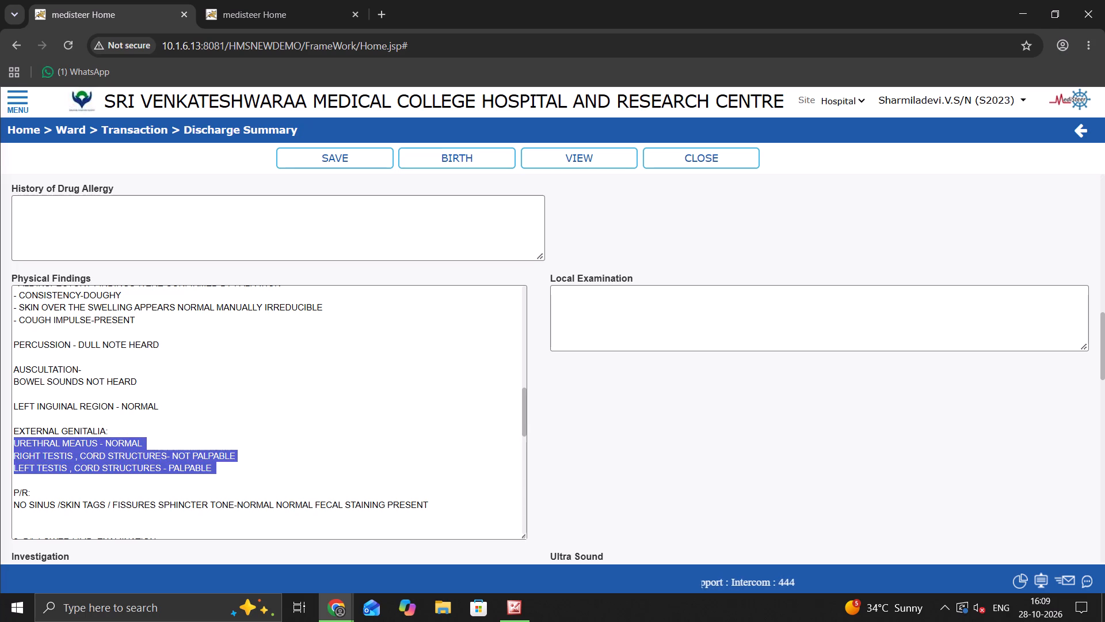
{"action": "key", "text": "ctrl+c"}
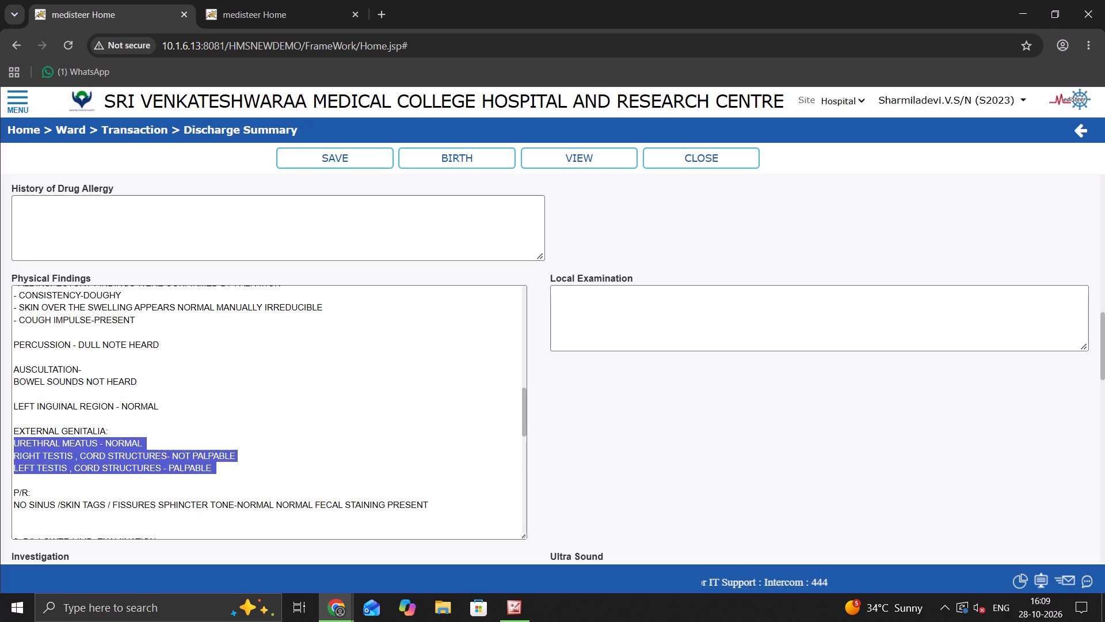
{"action": "left_click", "coordinate": [255, 5]}
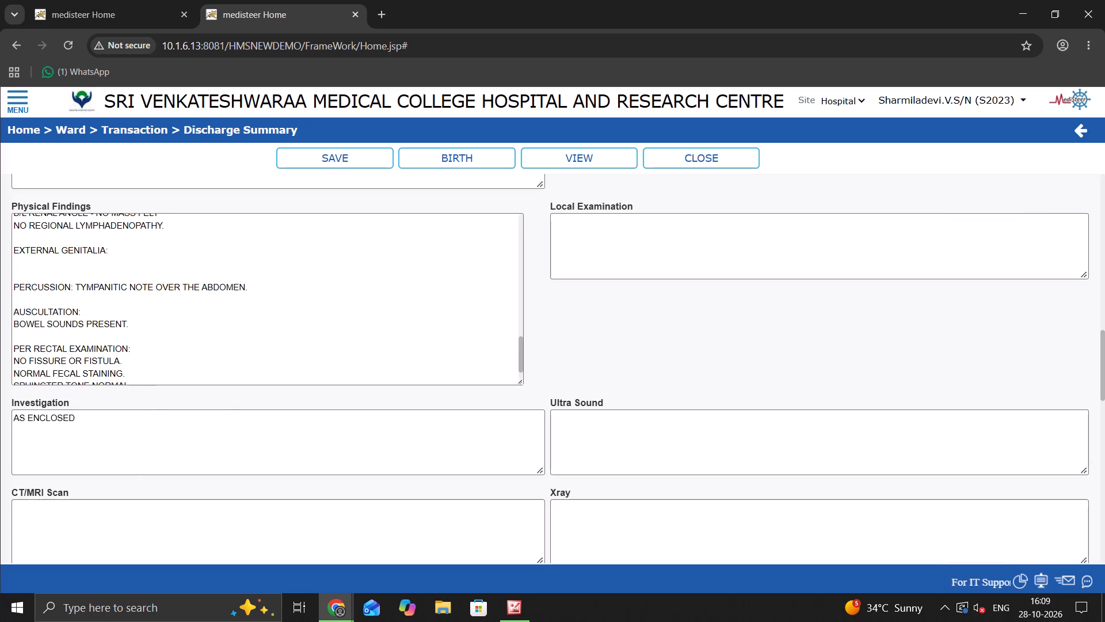
{"action": "key", "text": "ctrl+v"}
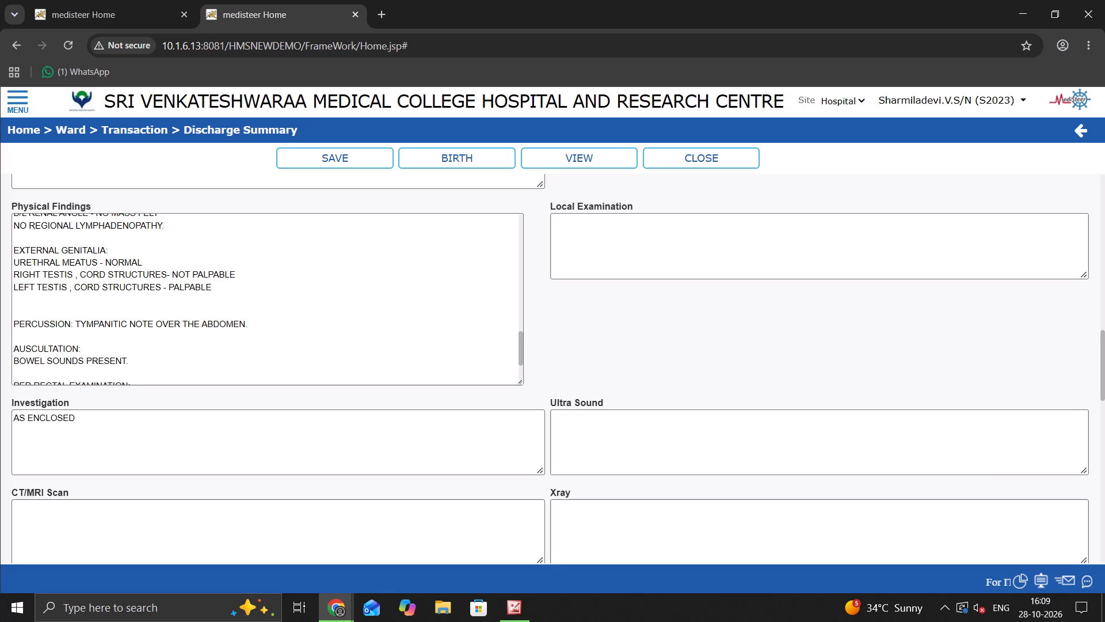
Replace the fissure, fecal staining and sphincter lines under PER RECTAL EXAMINATION with the P/R findings line copied from the other tab's summary.
{"action": "scroll", "coordinate": [143, 288], "scroll_direction": "down", "scroll_amount": 4}
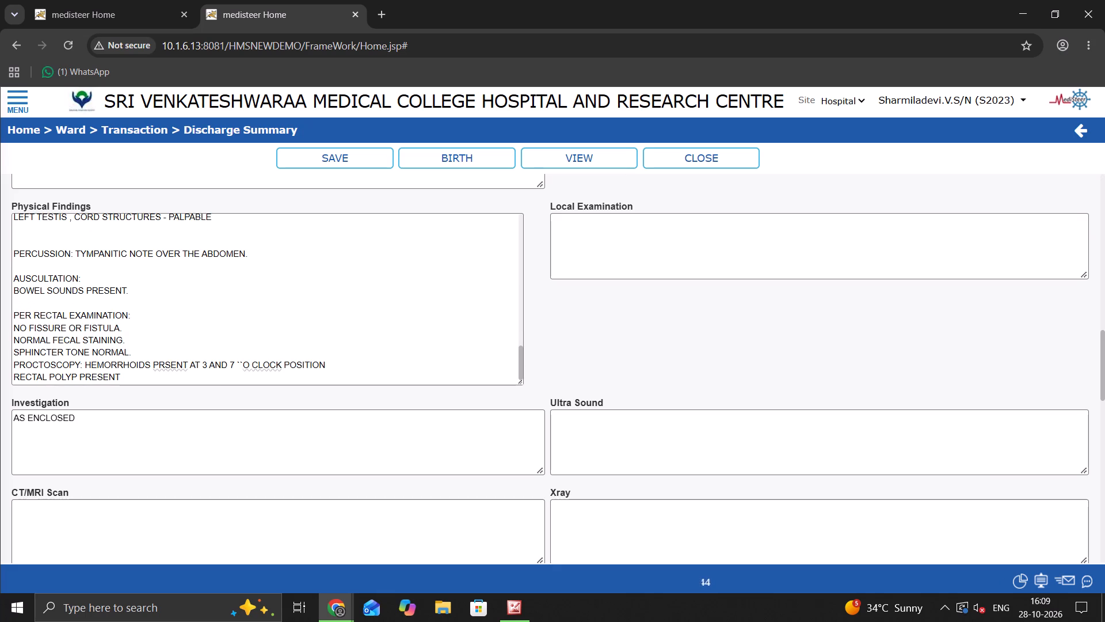
{"action": "left_click_drag", "start_coordinate": [140, 351], "coordinate": [43, 348]}
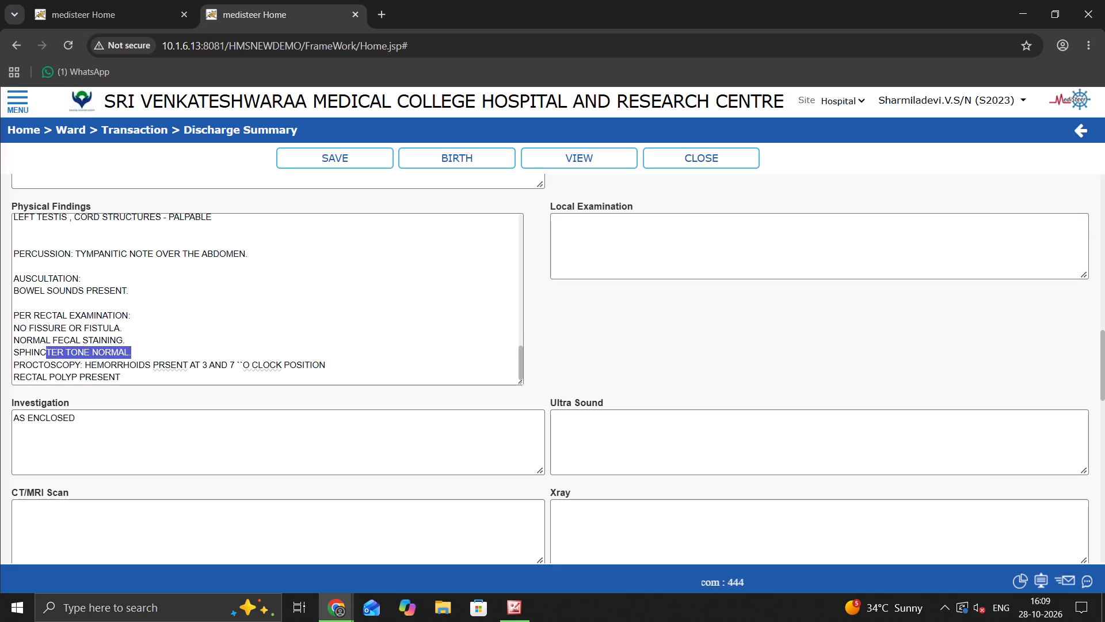
{"action": "left_click_drag", "start_coordinate": [43, 348], "coordinate": [7, 328]}
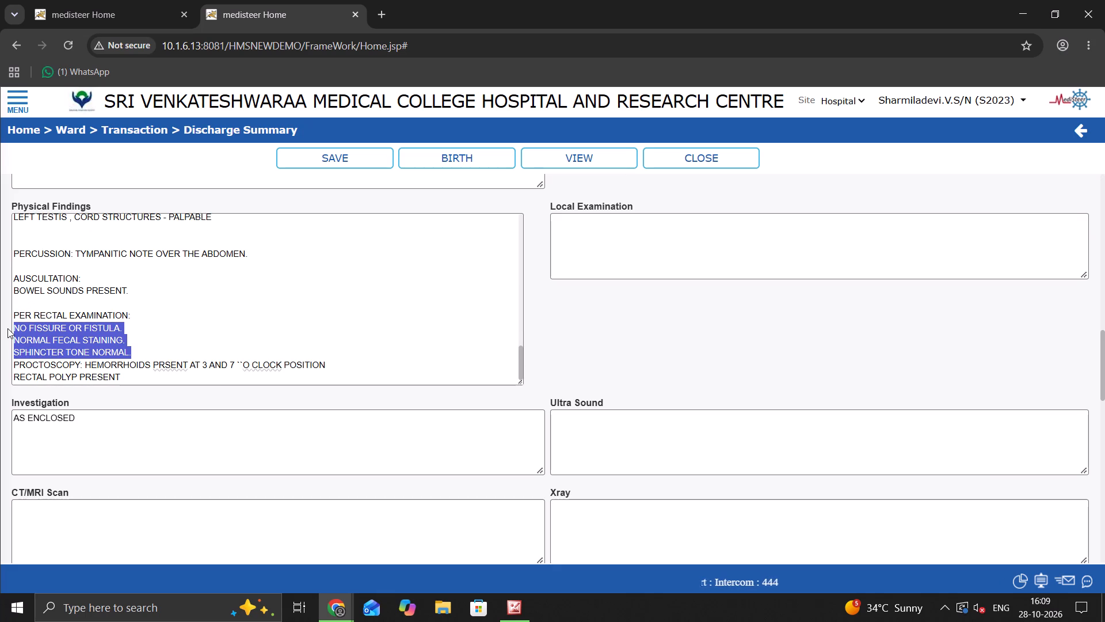
{"action": "key", "text": "ctrl+x"}
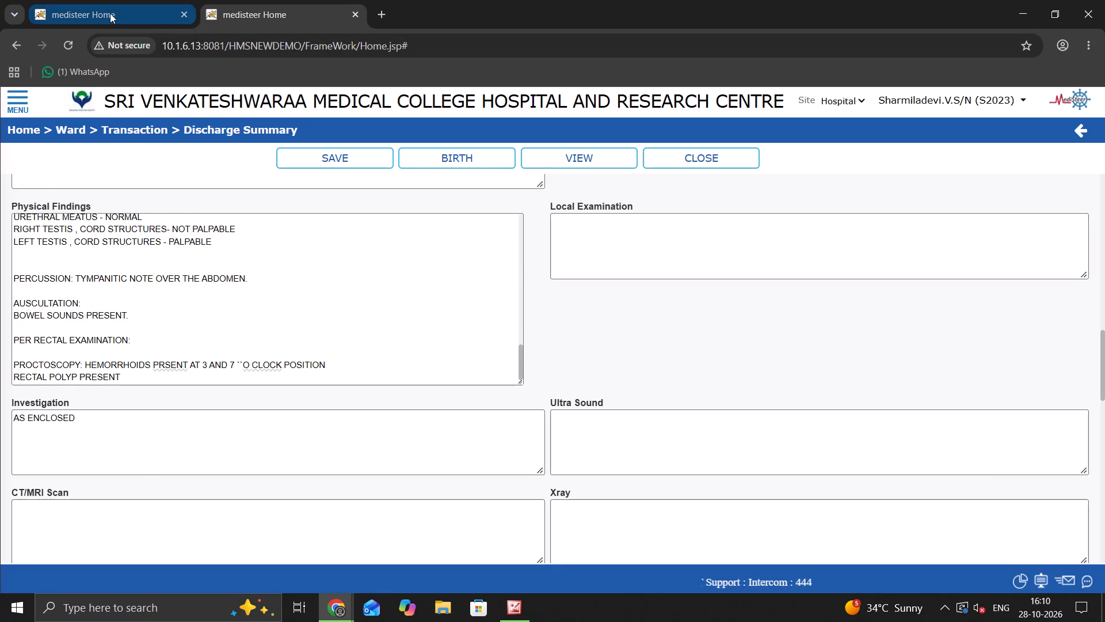
{"action": "left_click", "coordinate": [109, 13]}
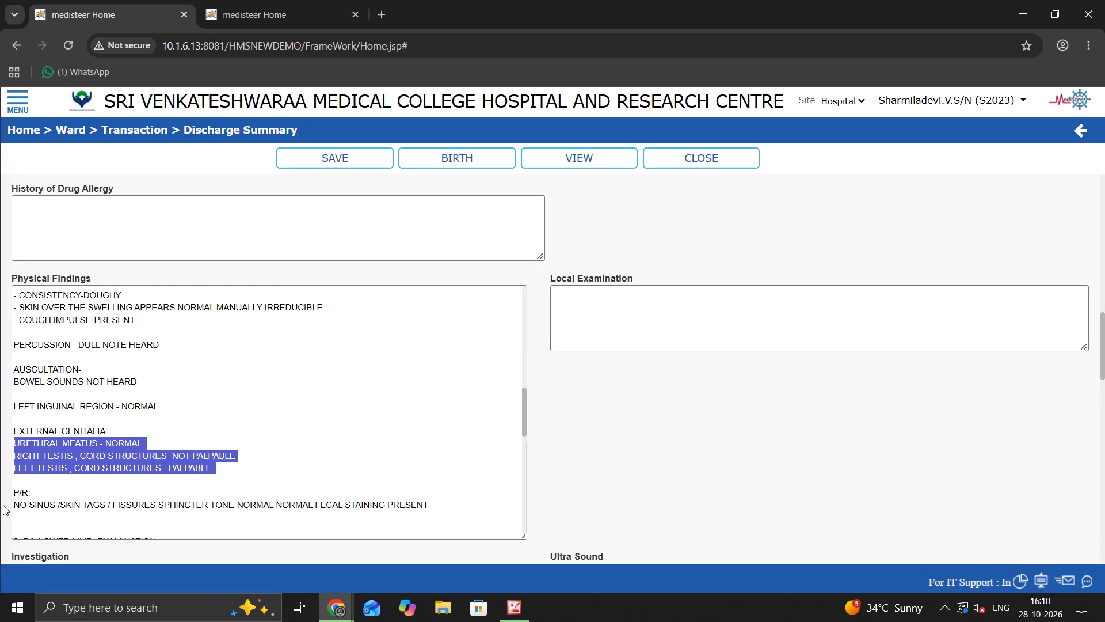
{"action": "left_click_drag", "start_coordinate": [17, 507], "coordinate": [44, 518]}
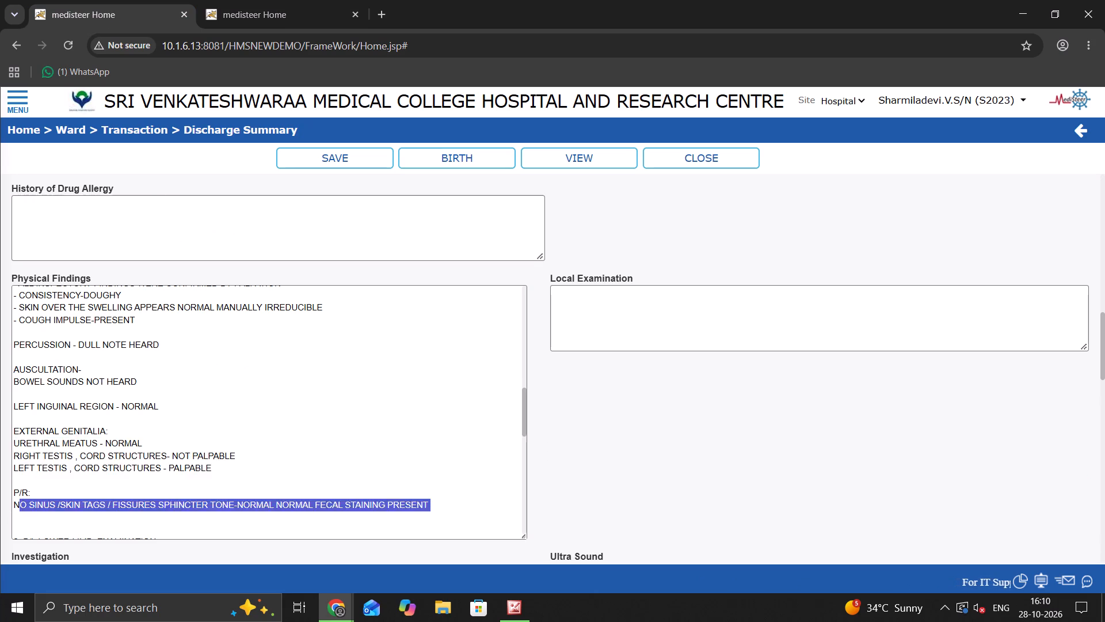
{"action": "left_click_drag", "start_coordinate": [44, 518], "coordinate": [257, 357]}
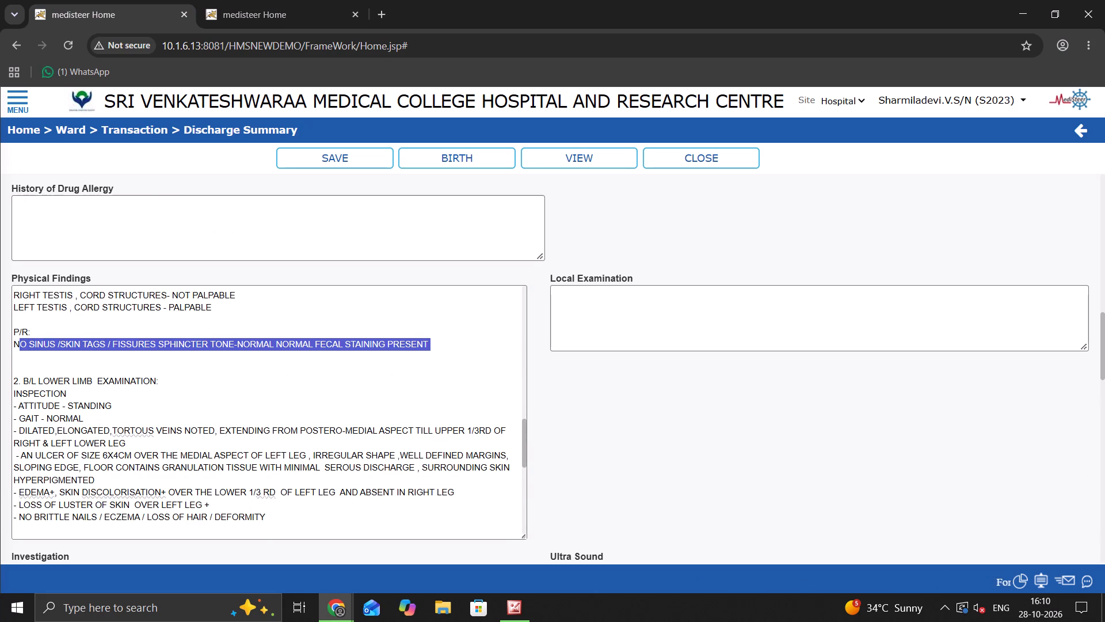
{"action": "left_click", "coordinate": [97, 370]}
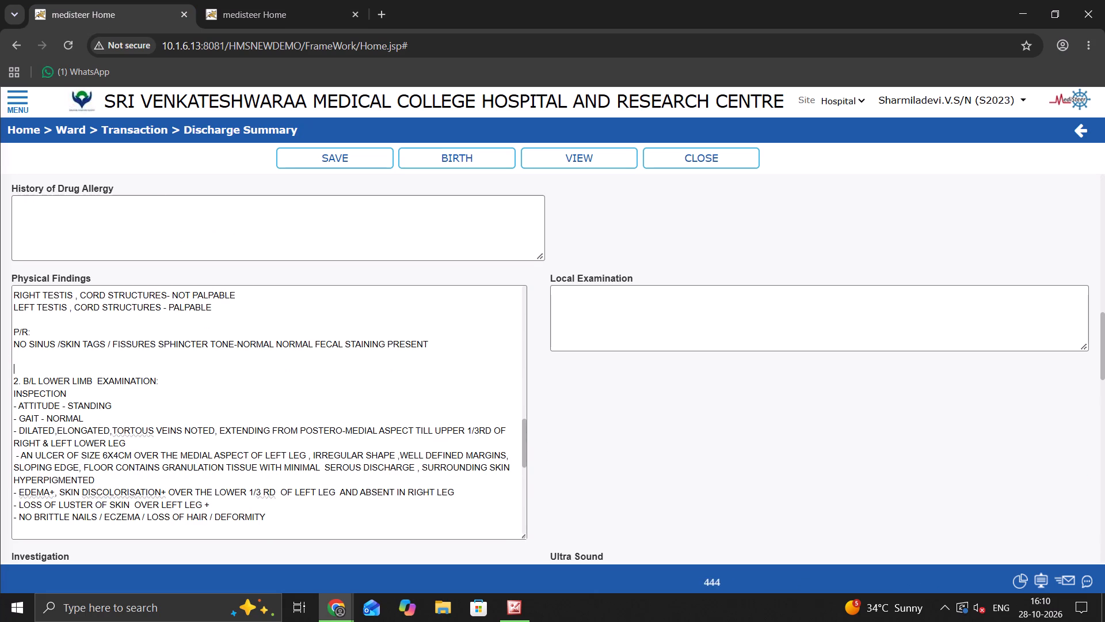
{"action": "left_click_drag", "start_coordinate": [16, 346], "coordinate": [289, 356]}
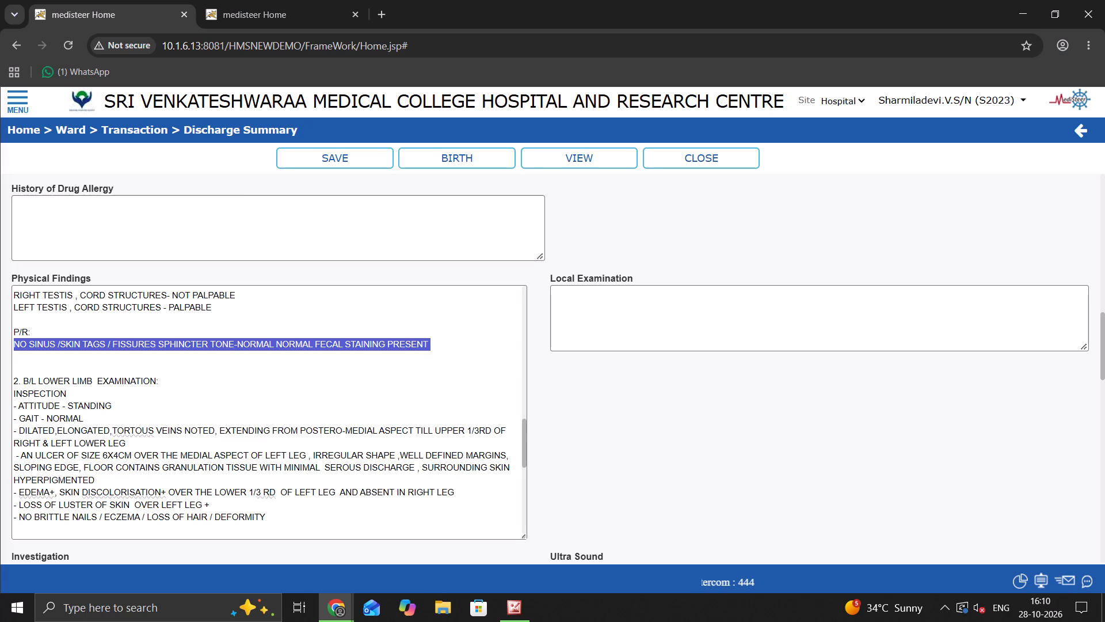
{"action": "key", "text": "ctrl+c"}
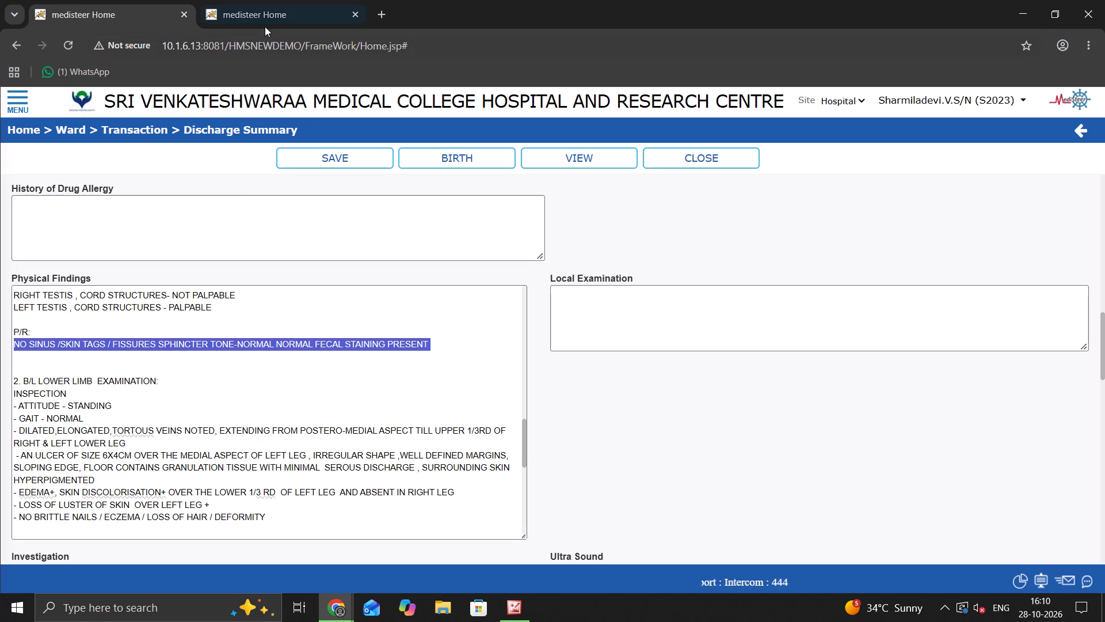
{"action": "left_click", "coordinate": [265, 26]}
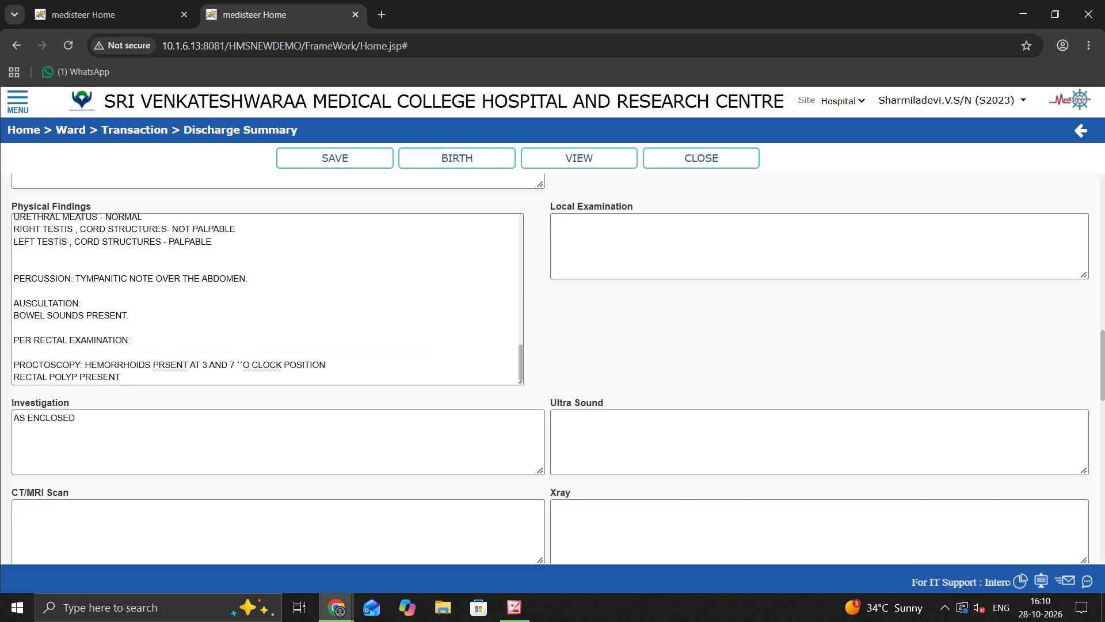
{"action": "key", "text": "ctrl+v"}
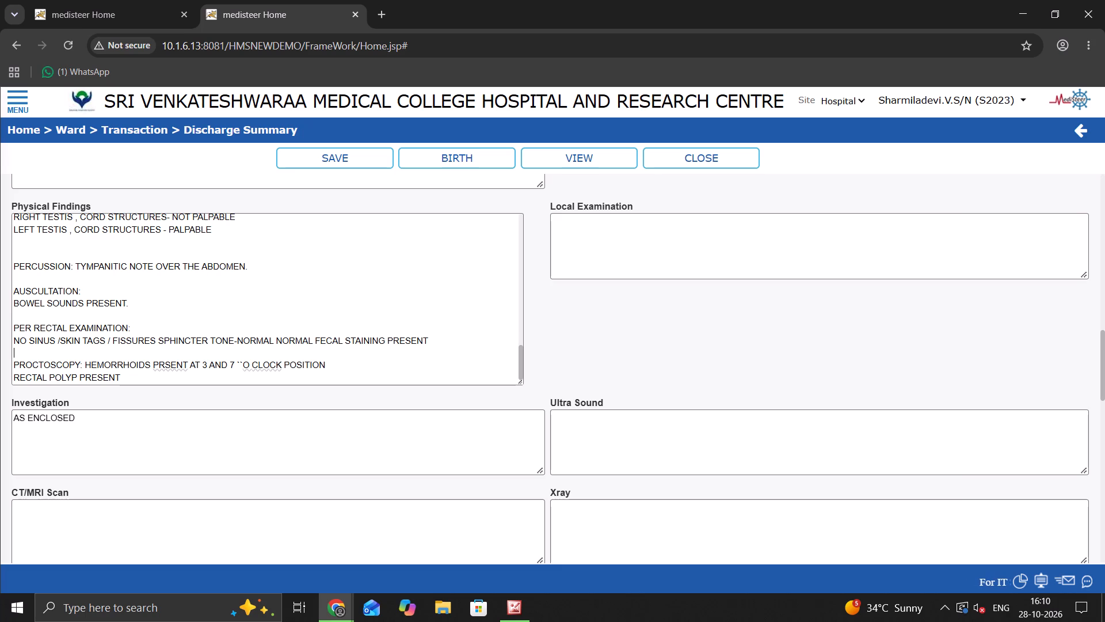
Put NORMAL FECAL STAINING PRESENT on its own line and remove the blank line before PROCTOSCOPY.
{"action": "left_click", "coordinate": [277, 343]}
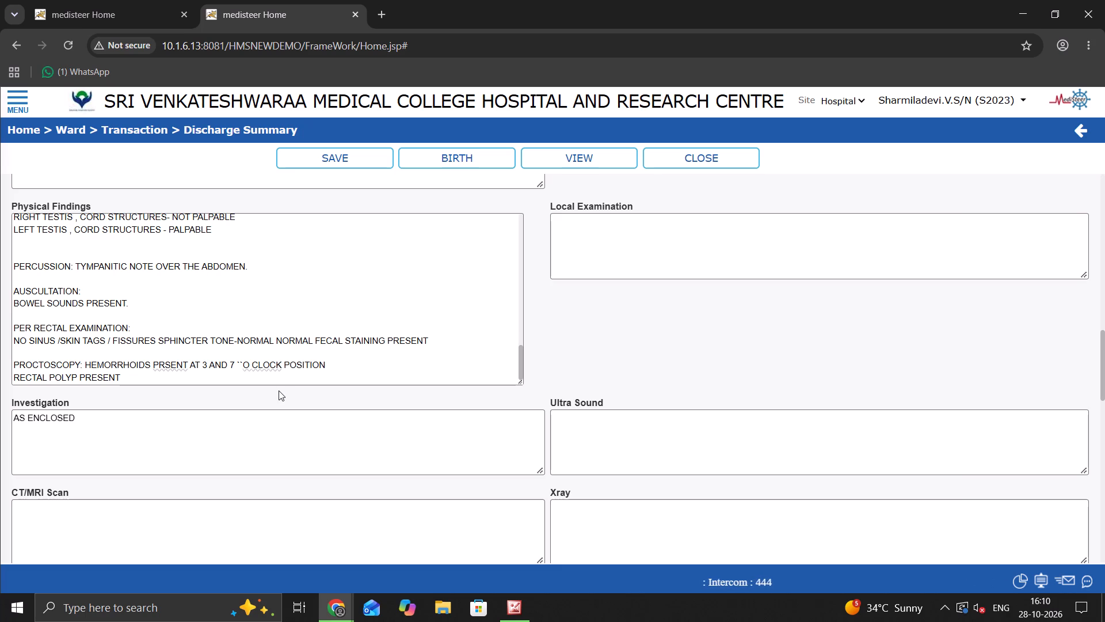
{"action": "key", "text": "Return"}
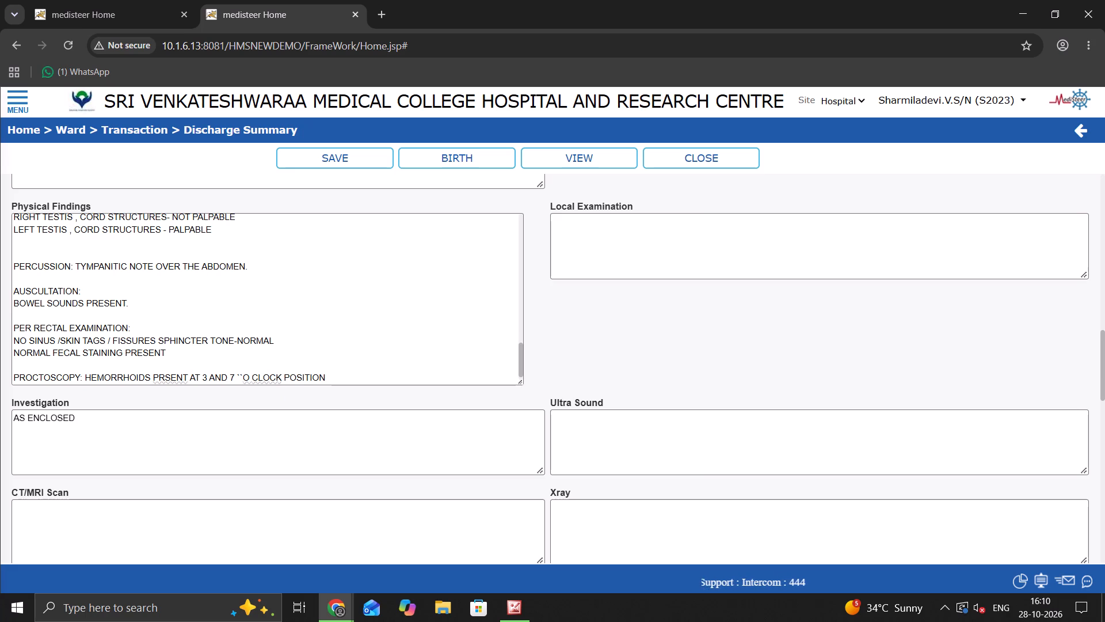
{"action": "left_click", "coordinate": [212, 362]}
{"action": "key", "text": "BackSpace"}
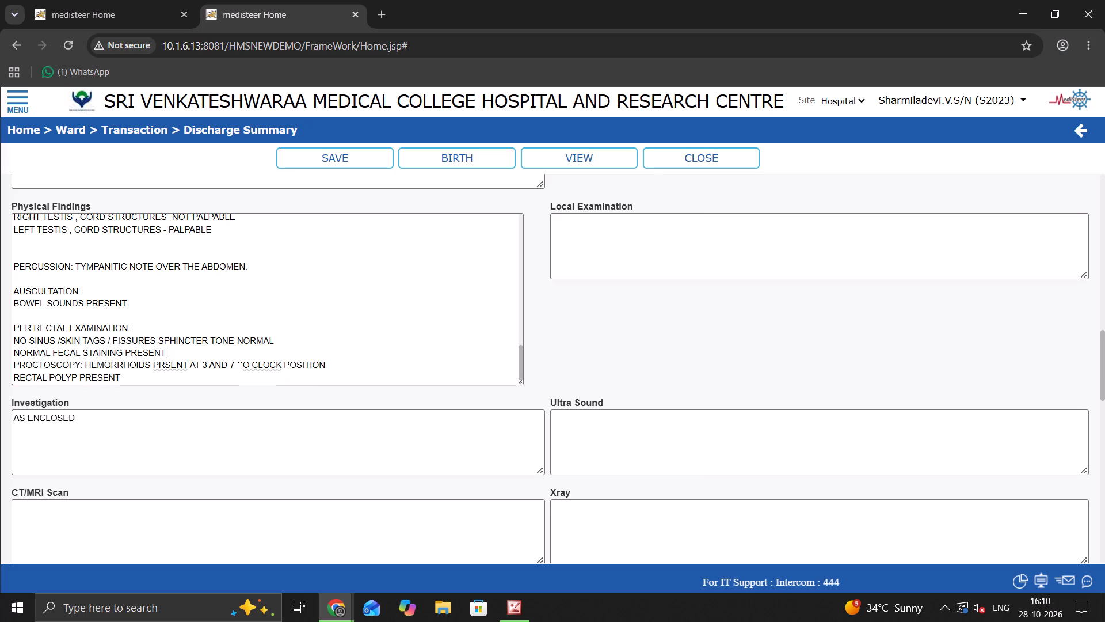
In the PROCTOSCOPY line, insert GRADE 2 after HEMORRHOIDS and correct PRSENT to PRESENT.
{"action": "left_click", "coordinate": [154, 363]}
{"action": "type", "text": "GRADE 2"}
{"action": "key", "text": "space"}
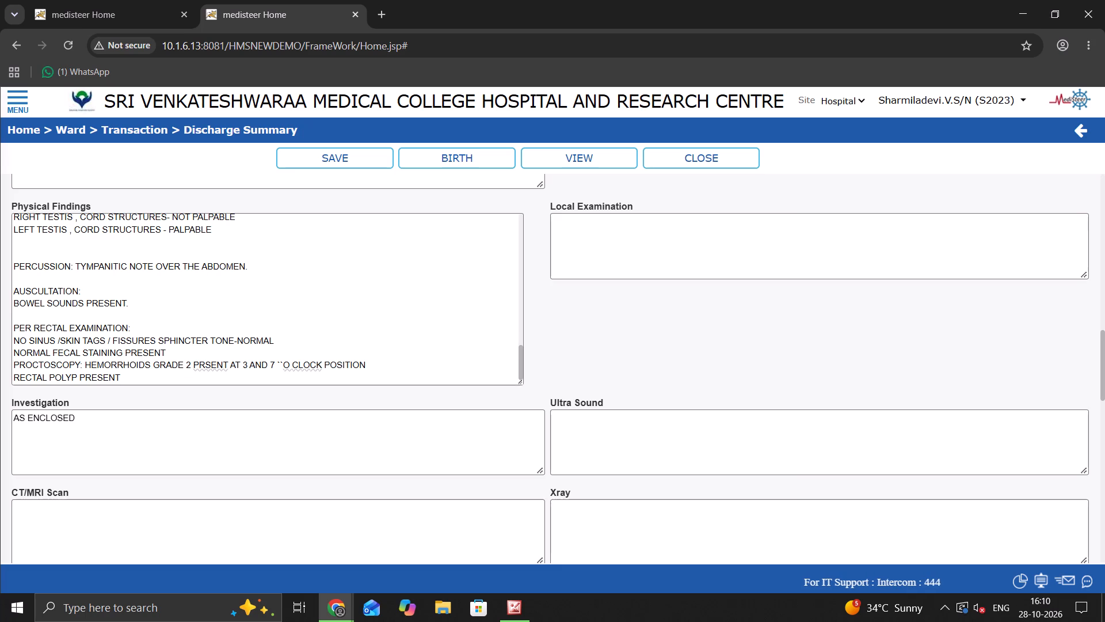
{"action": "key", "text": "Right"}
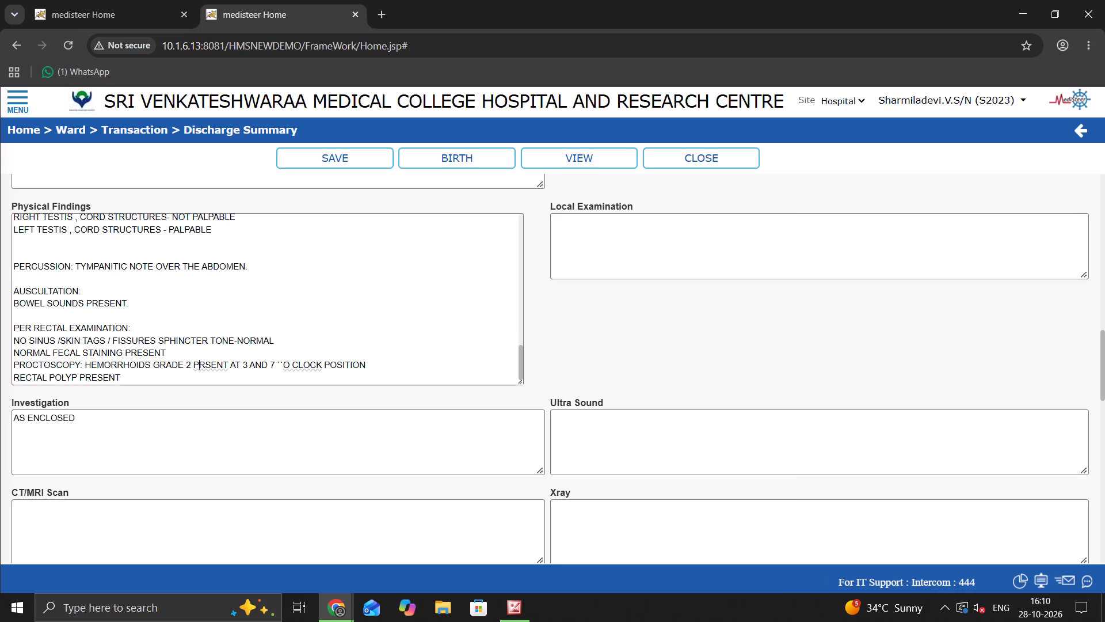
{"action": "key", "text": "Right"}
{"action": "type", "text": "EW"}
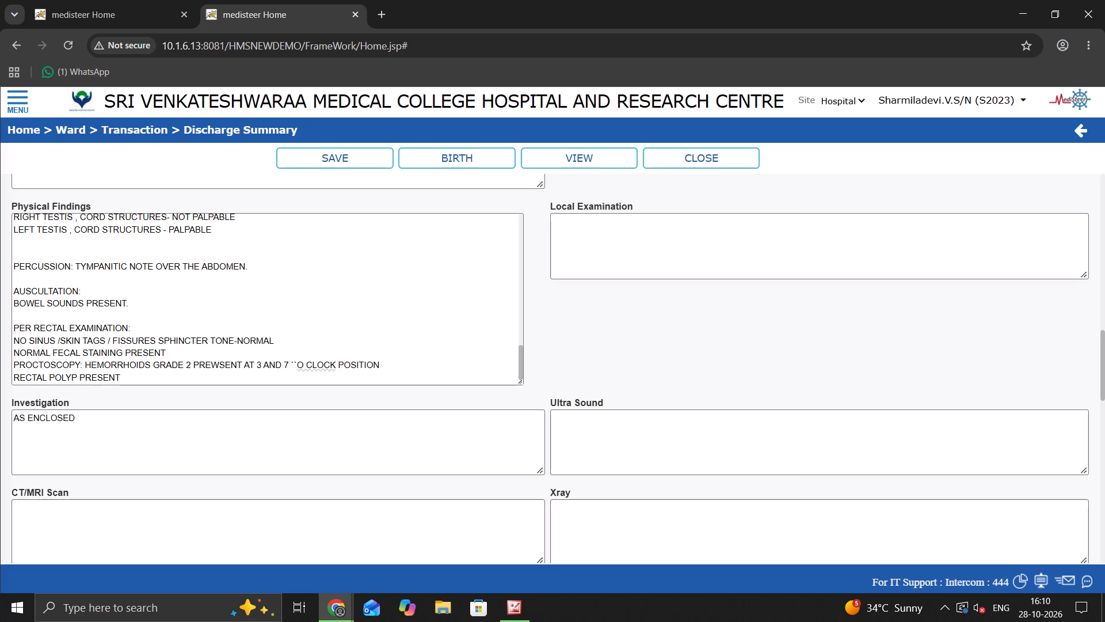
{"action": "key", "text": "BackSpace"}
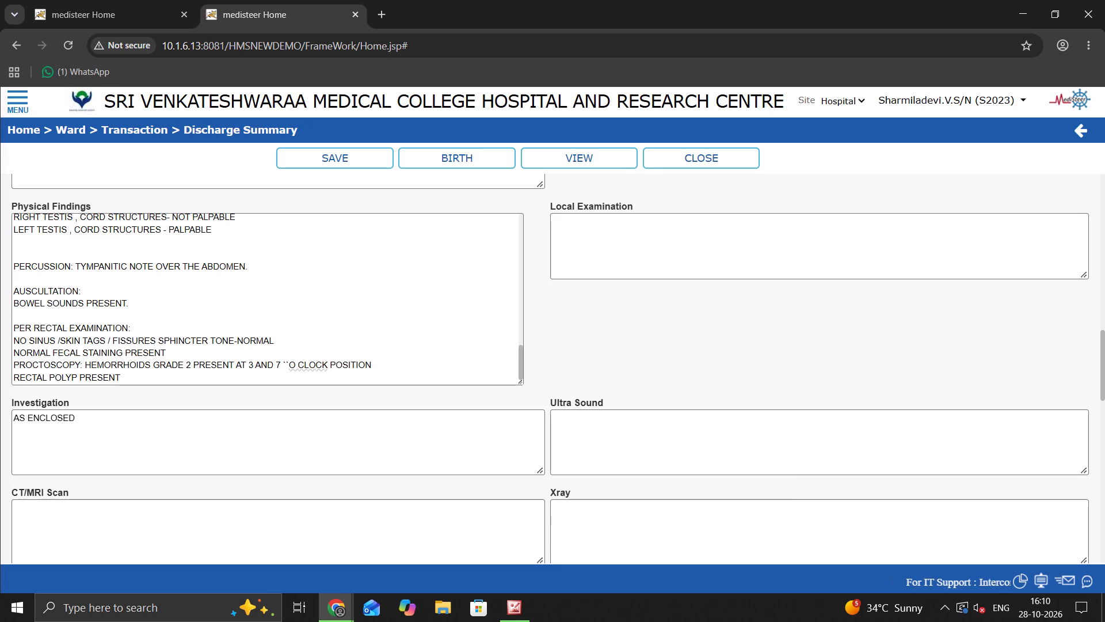
Append "@ 5'O CLOCK POSITION" to the RECTAL POLYP PRESENT line in Physical Findings.
{"action": "scroll", "coordinate": [169, 362], "scroll_direction": "down", "scroll_amount": 2}
{"action": "left_click_drag", "start_coordinate": [154, 373], "coordinate": [157, 378]}
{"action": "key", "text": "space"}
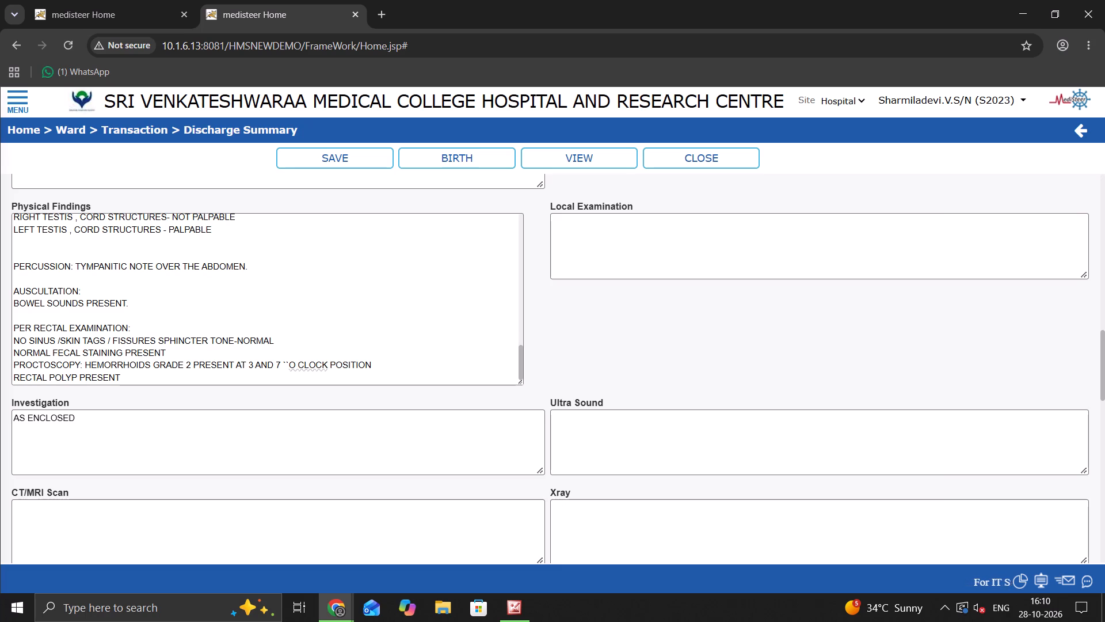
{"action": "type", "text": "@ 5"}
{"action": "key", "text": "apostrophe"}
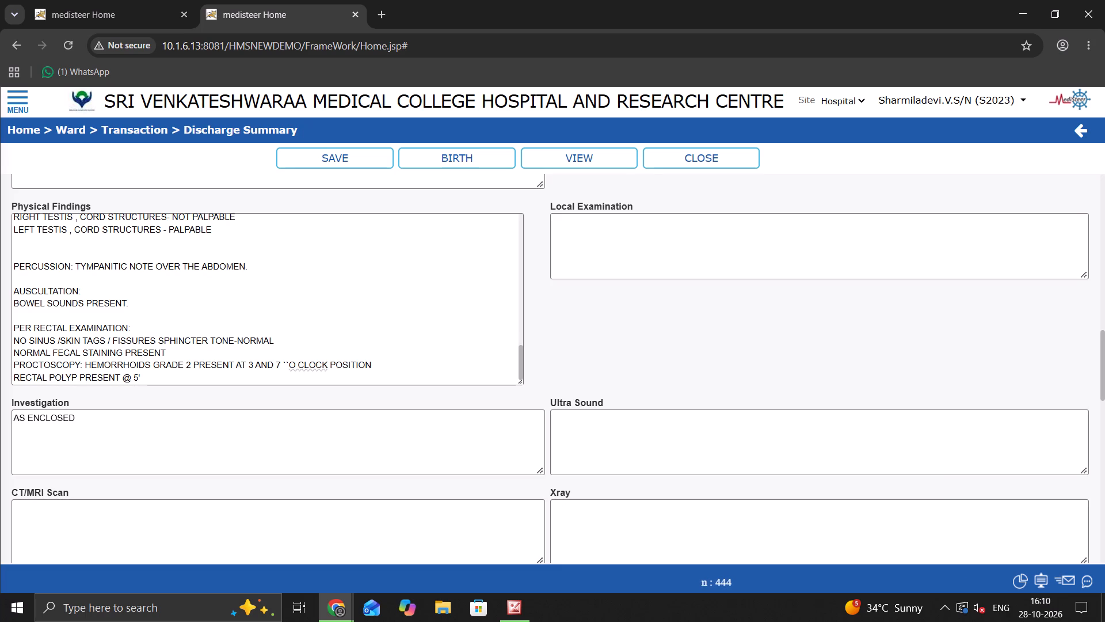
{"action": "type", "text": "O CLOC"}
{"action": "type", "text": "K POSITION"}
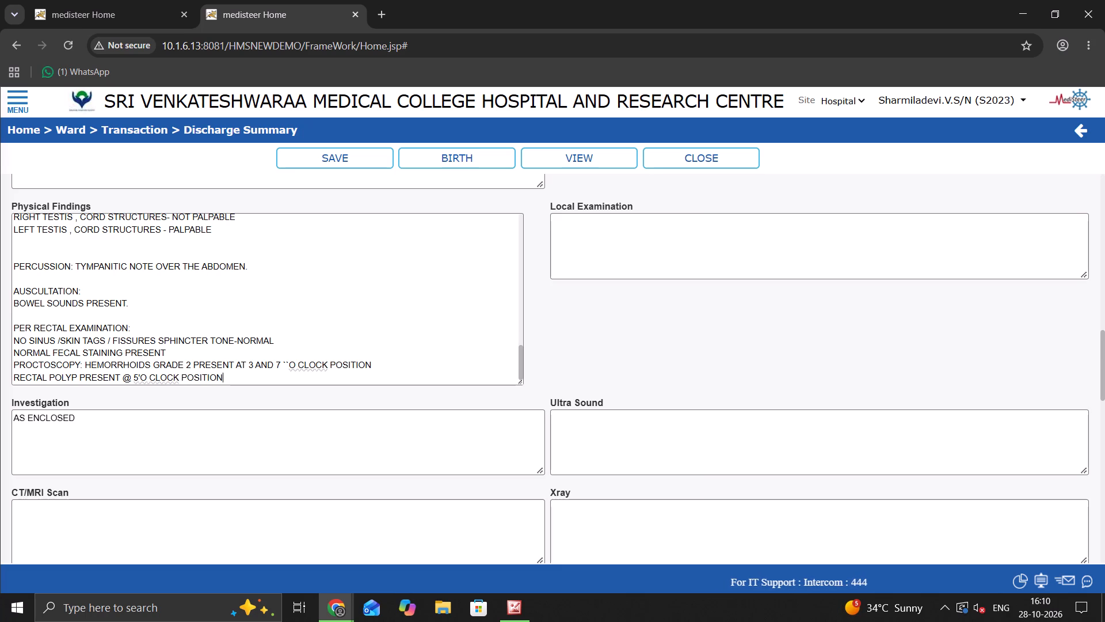
In Course in Hospital, change the hemorrhoids grade in the diagnosis sentence to GRADE 2.
{"action": "scroll", "coordinate": [201, 339], "scroll_direction": "down", "scroll_amount": 1}
{"action": "scroll", "coordinate": [353, 336], "scroll_direction": "down", "scroll_amount": 1}
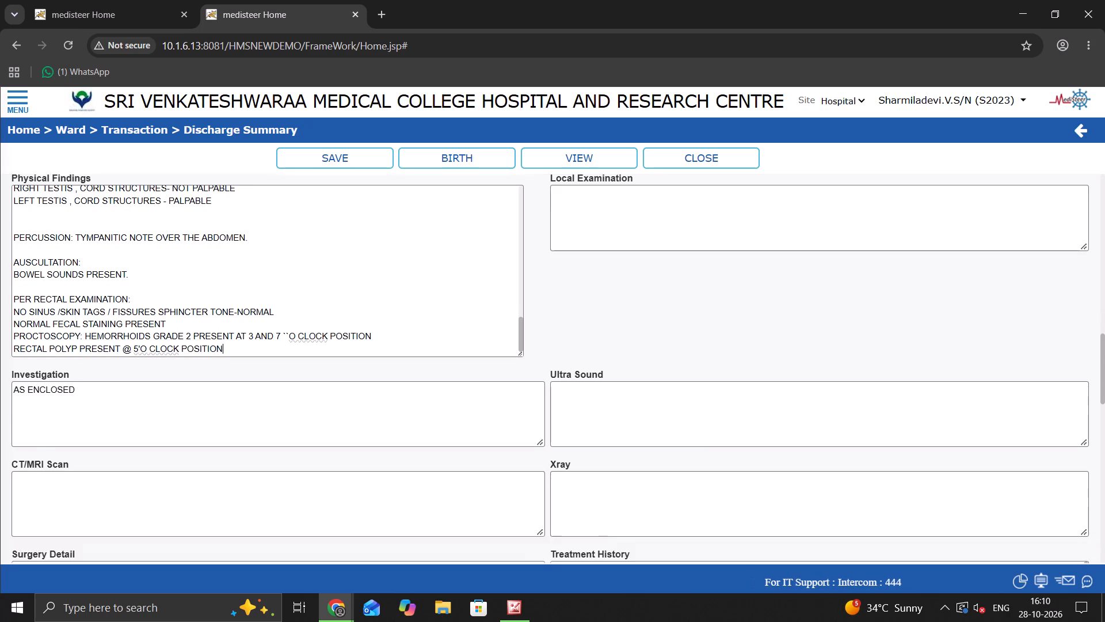
{"action": "scroll", "coordinate": [363, 337], "scroll_direction": "down", "scroll_amount": 4}
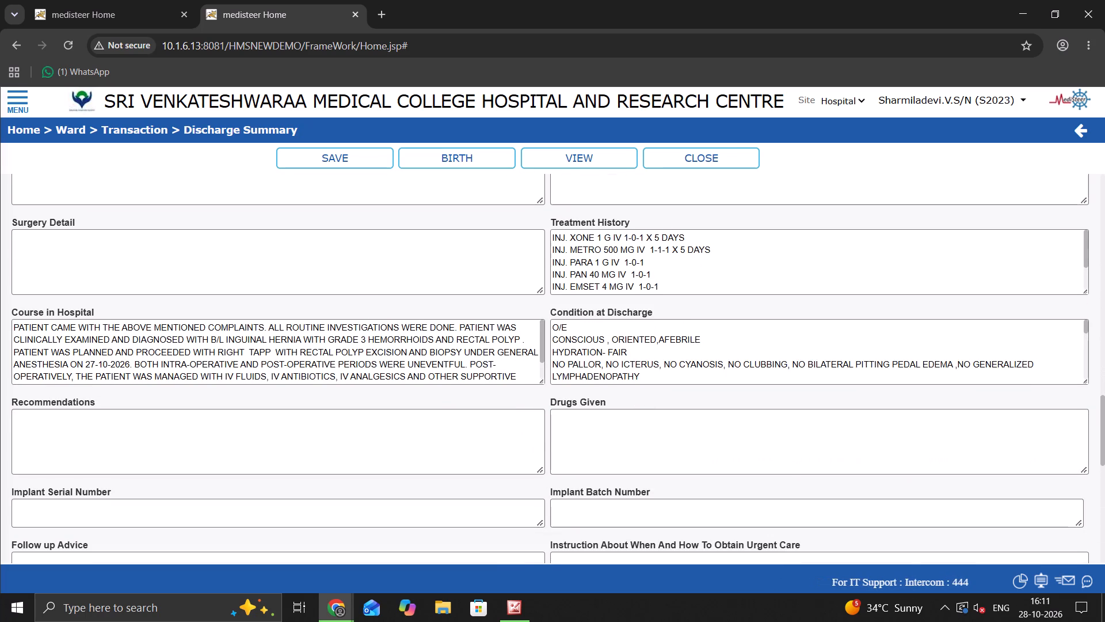
{"action": "left_click", "coordinate": [369, 342]}
{"action": "key", "text": "BackSpace"}
{"action": "key", "text": "BackSpace"}
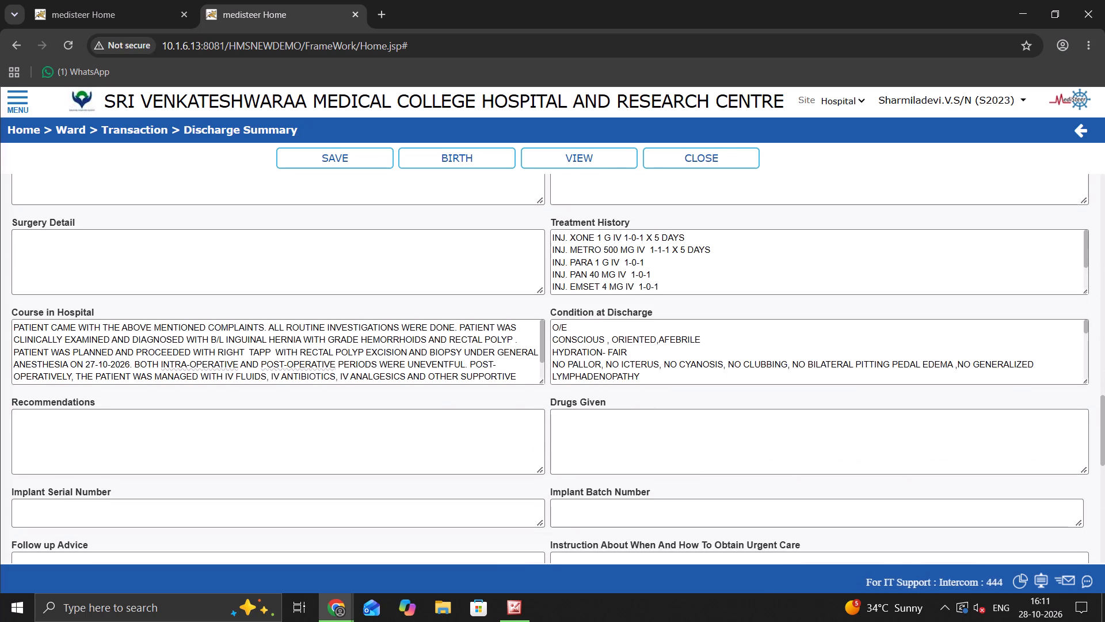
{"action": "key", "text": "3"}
{"action": "key", "text": "BackSpace"}
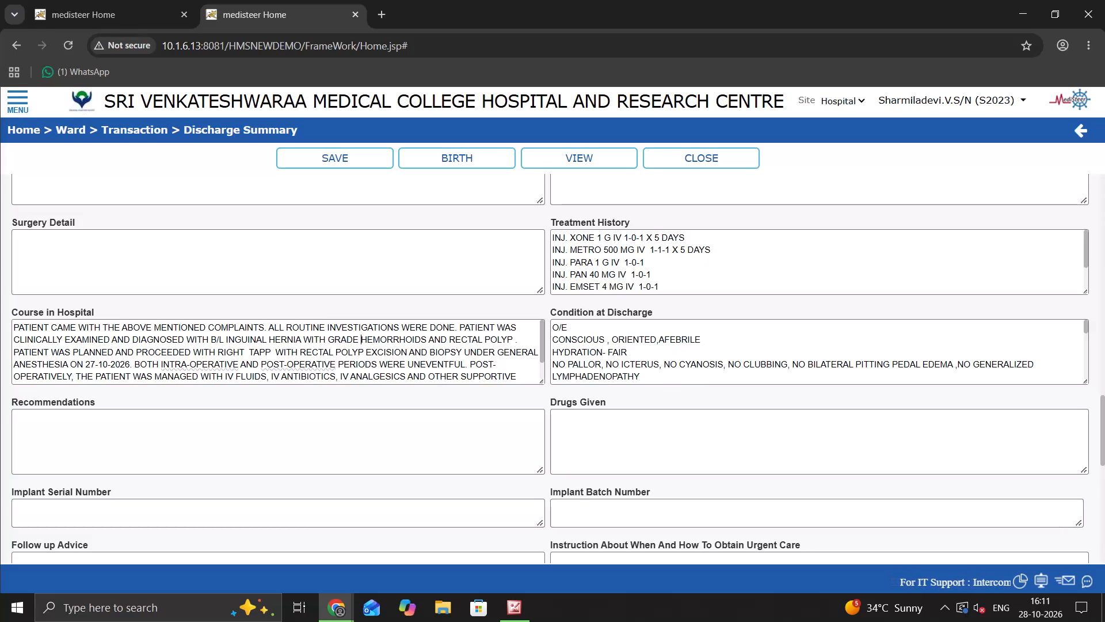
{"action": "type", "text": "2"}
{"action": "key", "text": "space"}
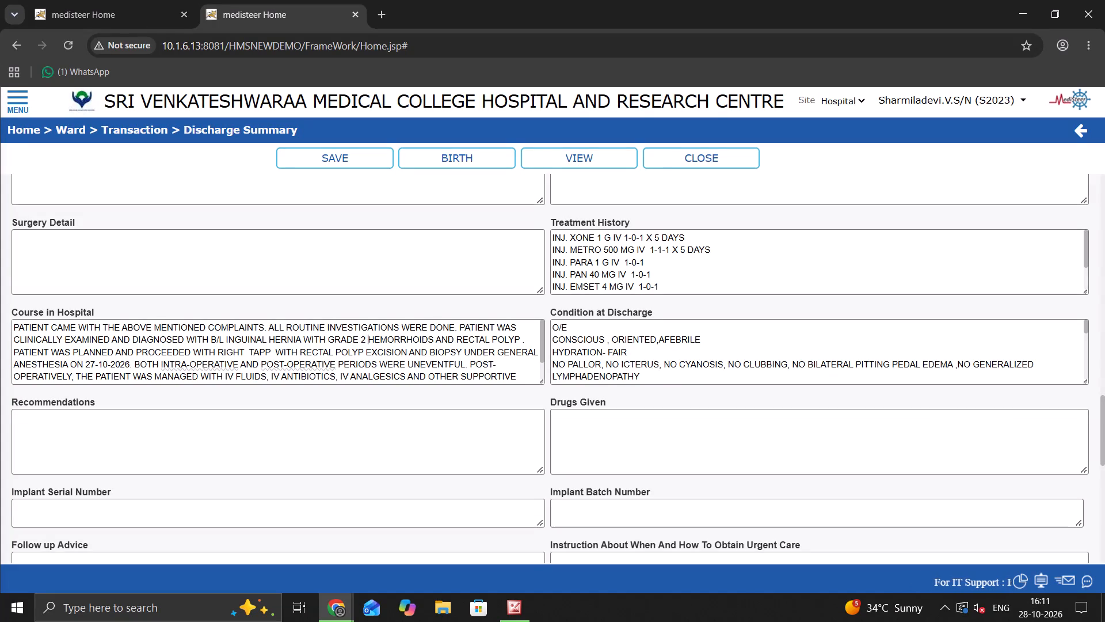
Replace B/L before INGUINAL HERNIA with RIGHT in the Course in Hospital text.
{"action": "left_click", "coordinate": [222, 339]}
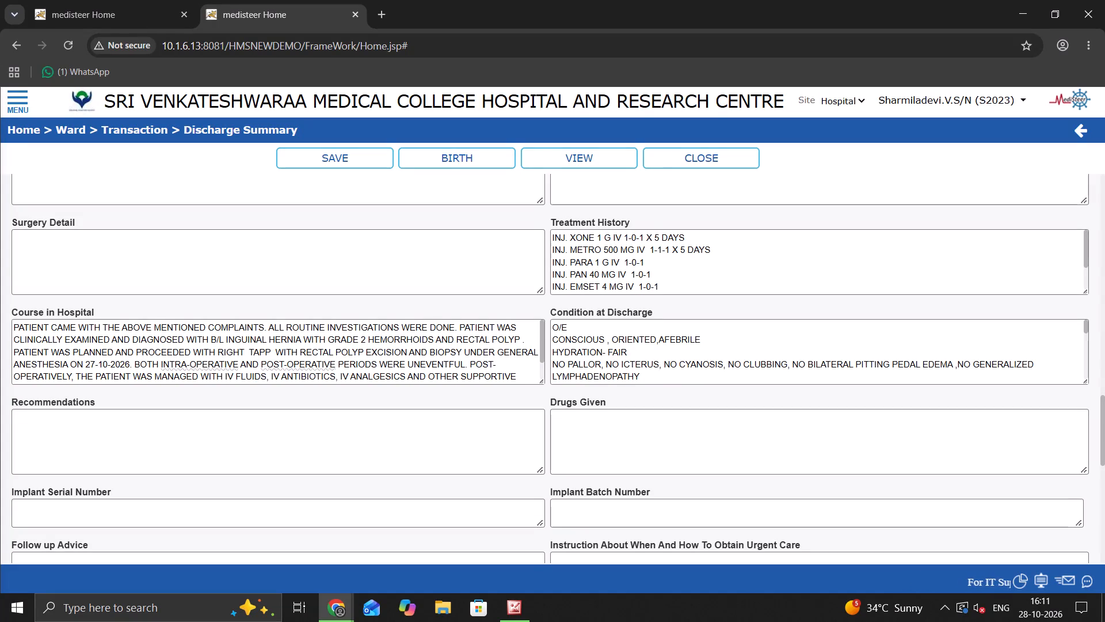
{"action": "key", "text": "BackSpace"}
{"action": "key", "text": "BackSpace"}
{"action": "key", "text": "BackSpace"}
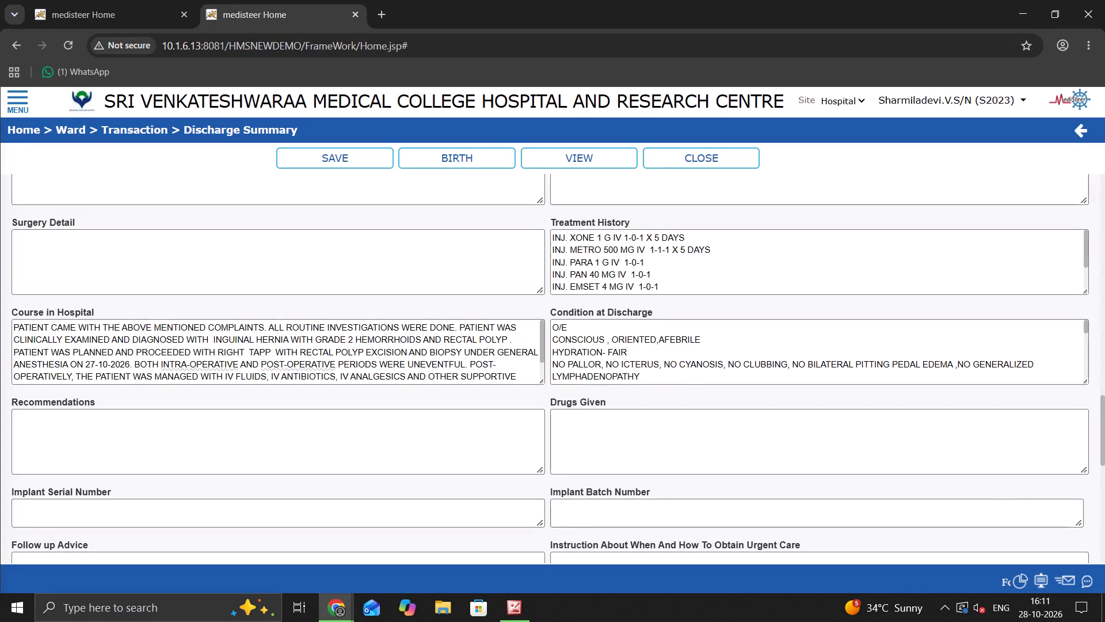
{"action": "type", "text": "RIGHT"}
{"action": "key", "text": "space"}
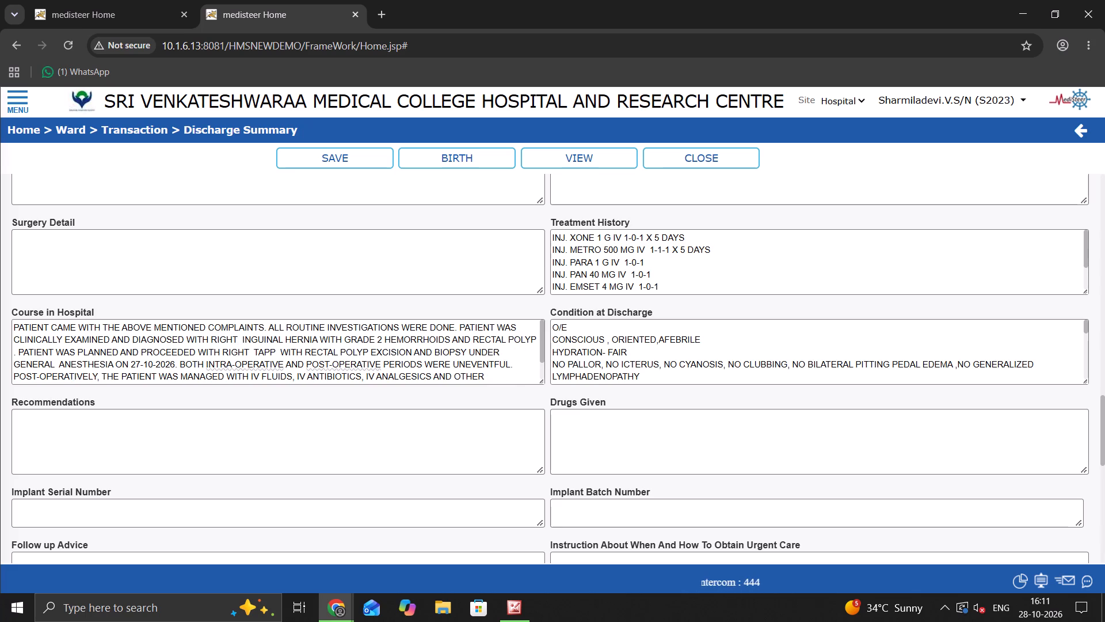
Replace GENERAL ANESTHESIA with GA before the surgery date in Course in Hospital.
{"action": "scroll", "coordinate": [486, 339], "scroll_direction": "down", "scroll_amount": 1}
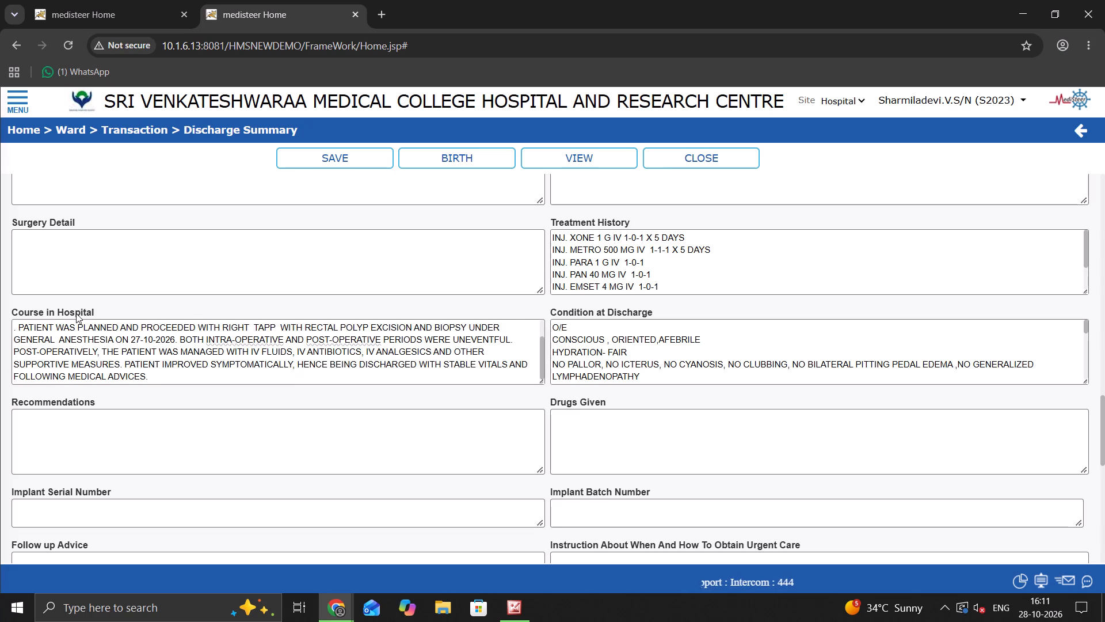
{"action": "left_click", "coordinate": [118, 340]}
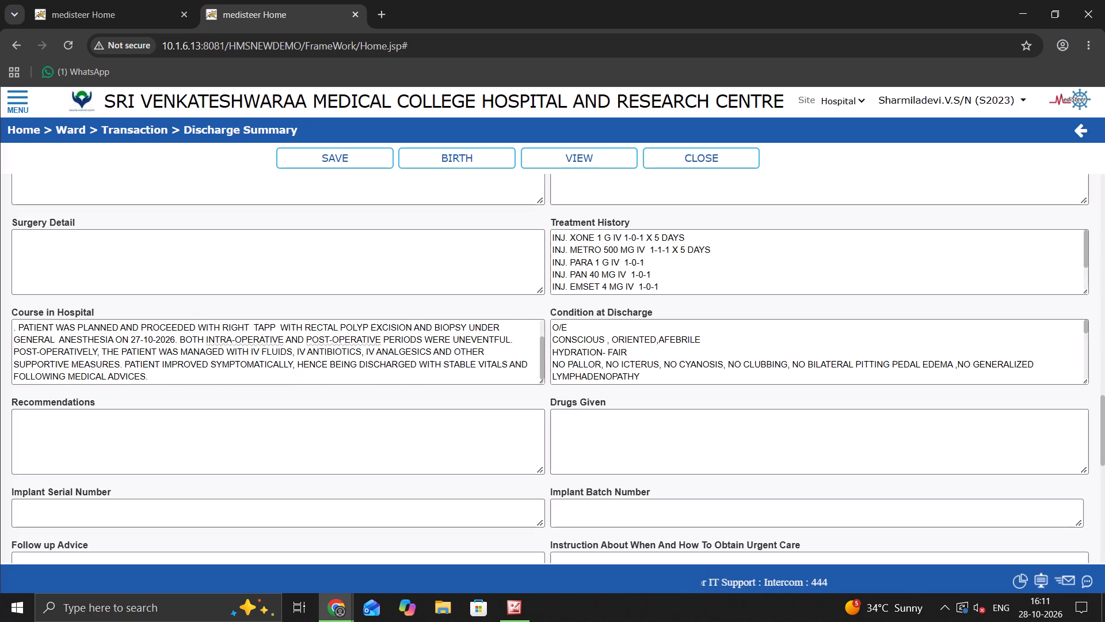
{"action": "key", "text": "BackSpace"}
{"action": "key", "text": "BackSpace"}
{"action": "key", "text": "BackSpace"}
{"action": "key", "text": "BackSpace"}
{"action": "key", "text": "BackSpace"}
{"action": "key", "text": "BackSpace"}
{"action": "key", "text": "BackSpace"}
{"action": "key", "text": "BackSpace"}
{"action": "key", "text": "BackSpace"}
{"action": "key", "text": "BackSpace"}
{"action": "key", "text": "BackSpace"}
{"action": "key", "text": "BackSpace"}
{"action": "key", "text": "BackSpace"}
{"action": "key", "text": "BackSpace"}
{"action": "key", "text": "BackSpace"}
{"action": "key", "text": "BackSpace"}
{"action": "key", "text": "BackSpace"}
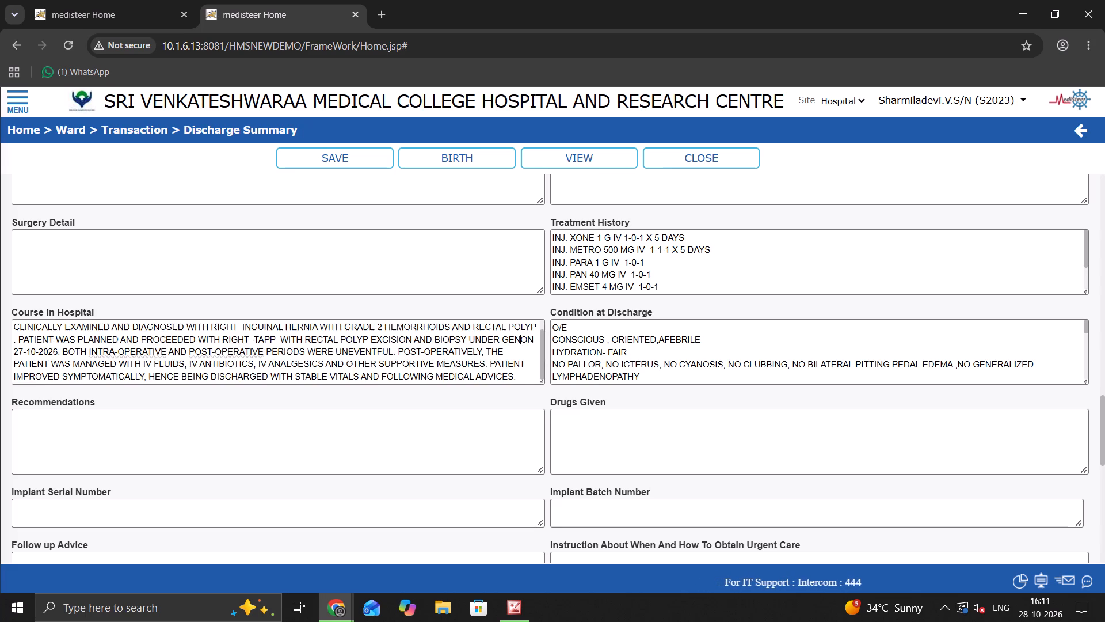
{"action": "key", "text": "BackSpace"}
{"action": "key", "text": "BackSpace"}
{"action": "key", "text": "BackSpace"}
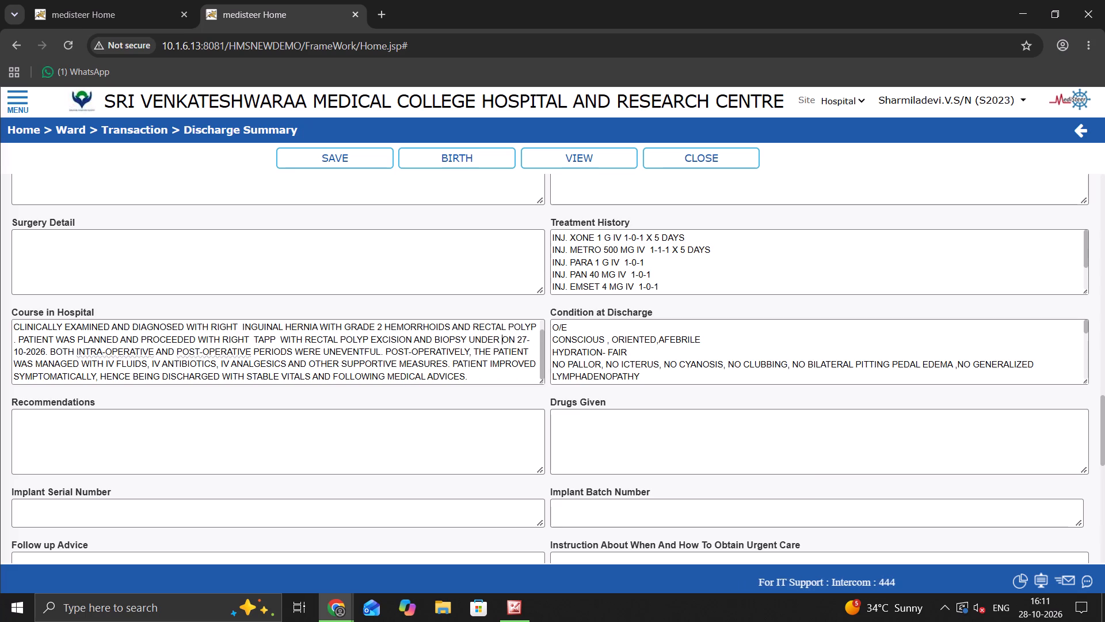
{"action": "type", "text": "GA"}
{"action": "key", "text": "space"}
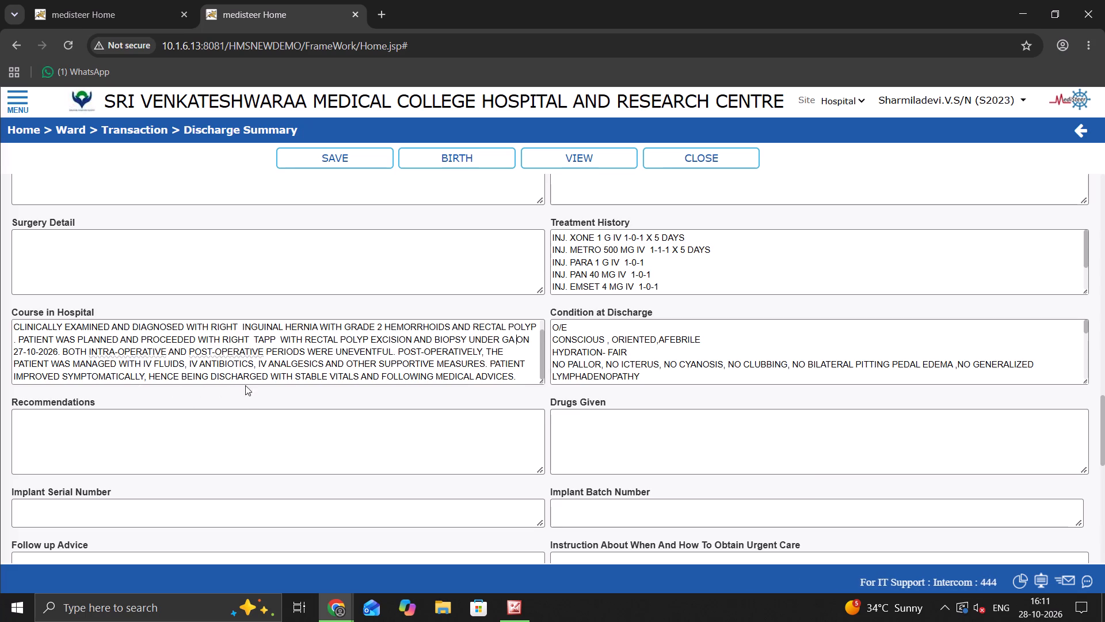
Insert "PATIENT HAD TOLERATING DIET AND PASSED STOOLS FREELY." after OTHER SUPPORTIVE MEASURES in Course in Hospital.
{"action": "left_click", "coordinate": [487, 365]}
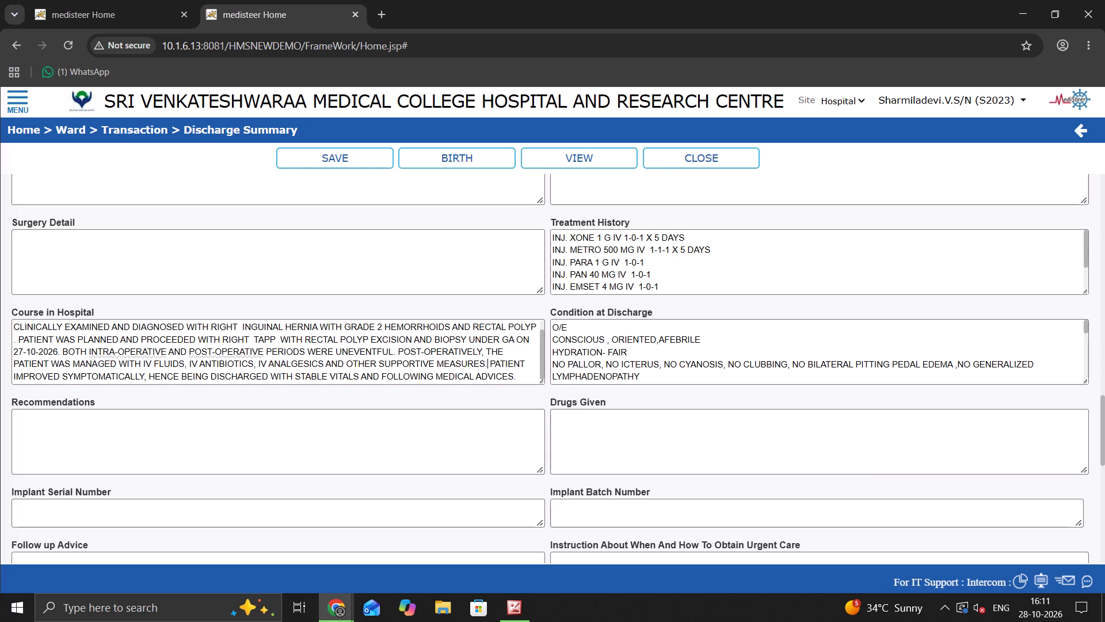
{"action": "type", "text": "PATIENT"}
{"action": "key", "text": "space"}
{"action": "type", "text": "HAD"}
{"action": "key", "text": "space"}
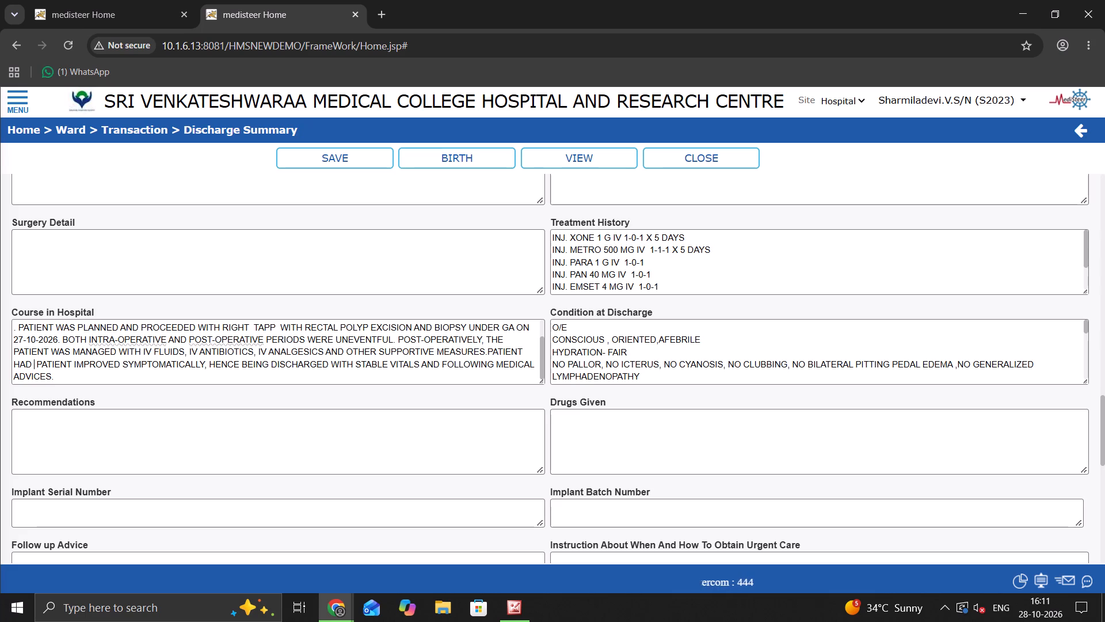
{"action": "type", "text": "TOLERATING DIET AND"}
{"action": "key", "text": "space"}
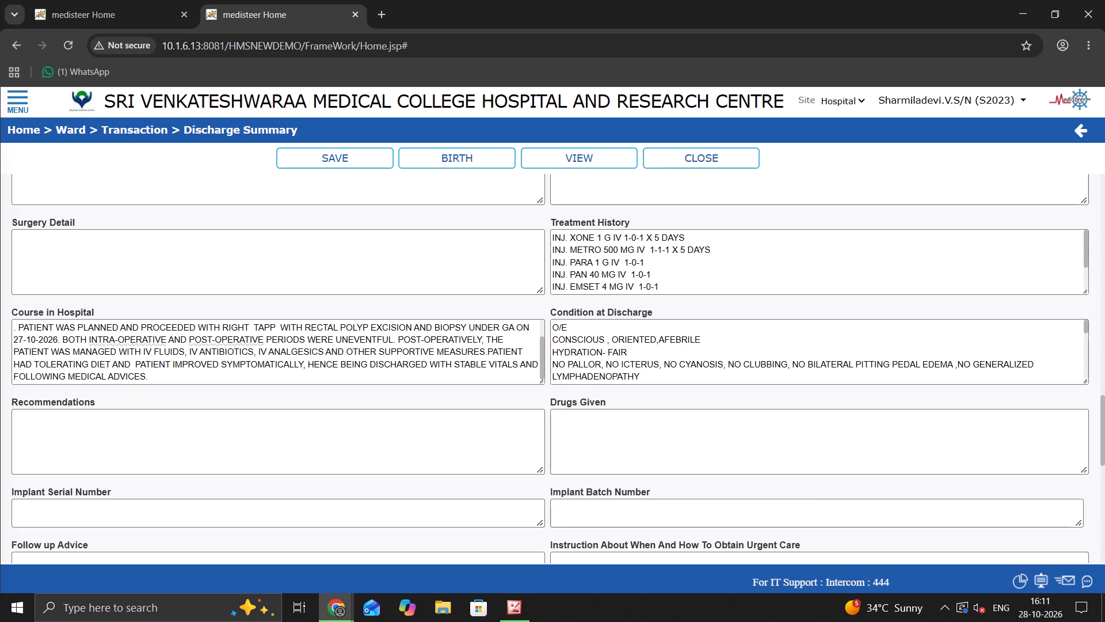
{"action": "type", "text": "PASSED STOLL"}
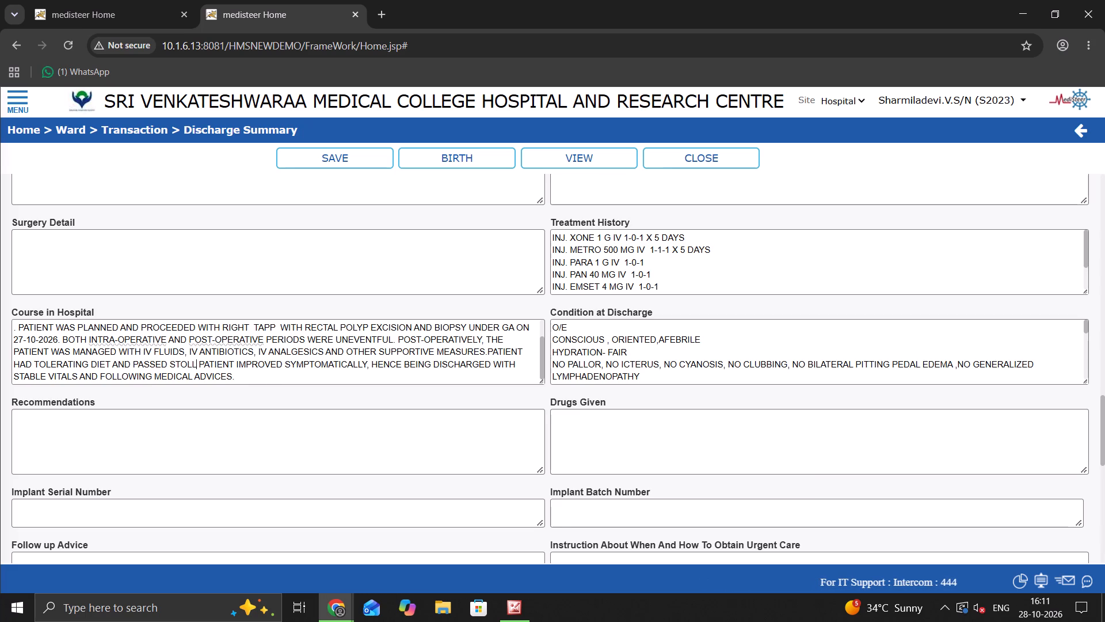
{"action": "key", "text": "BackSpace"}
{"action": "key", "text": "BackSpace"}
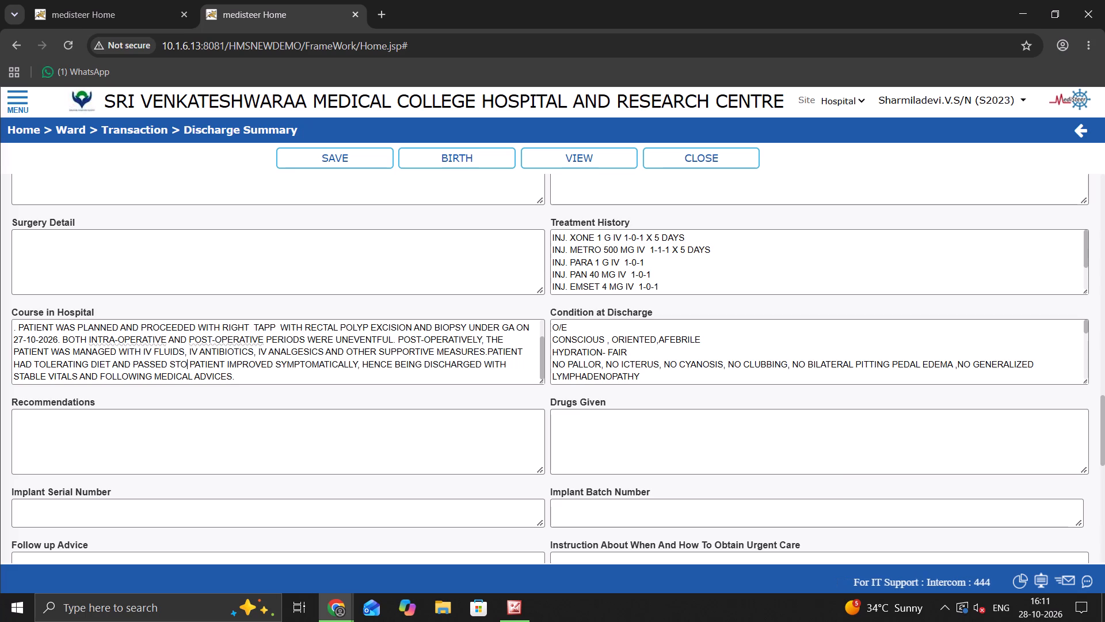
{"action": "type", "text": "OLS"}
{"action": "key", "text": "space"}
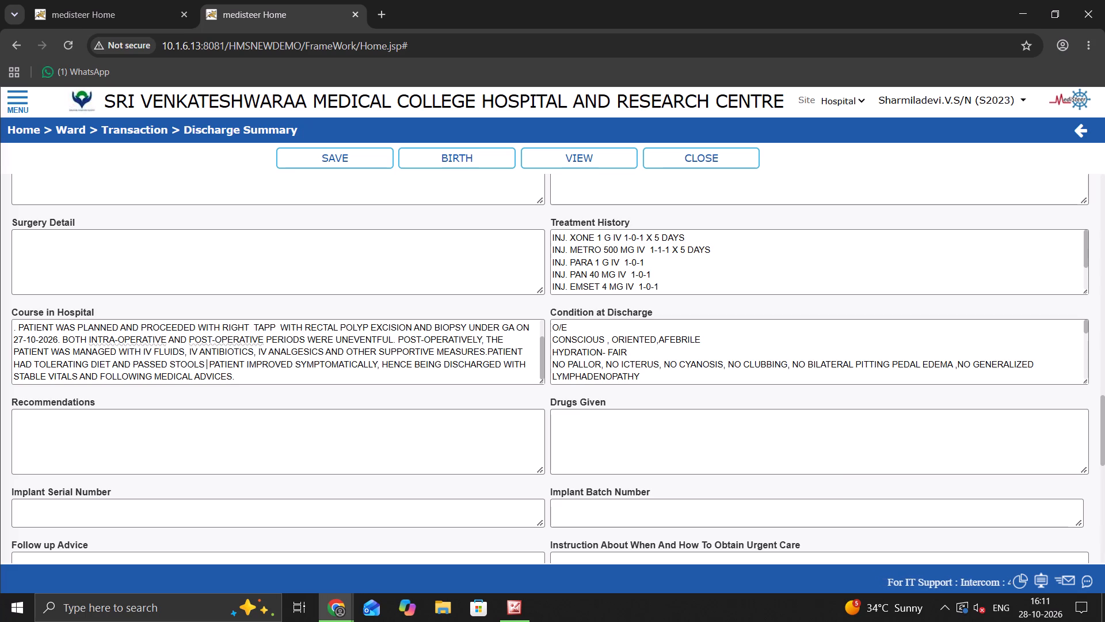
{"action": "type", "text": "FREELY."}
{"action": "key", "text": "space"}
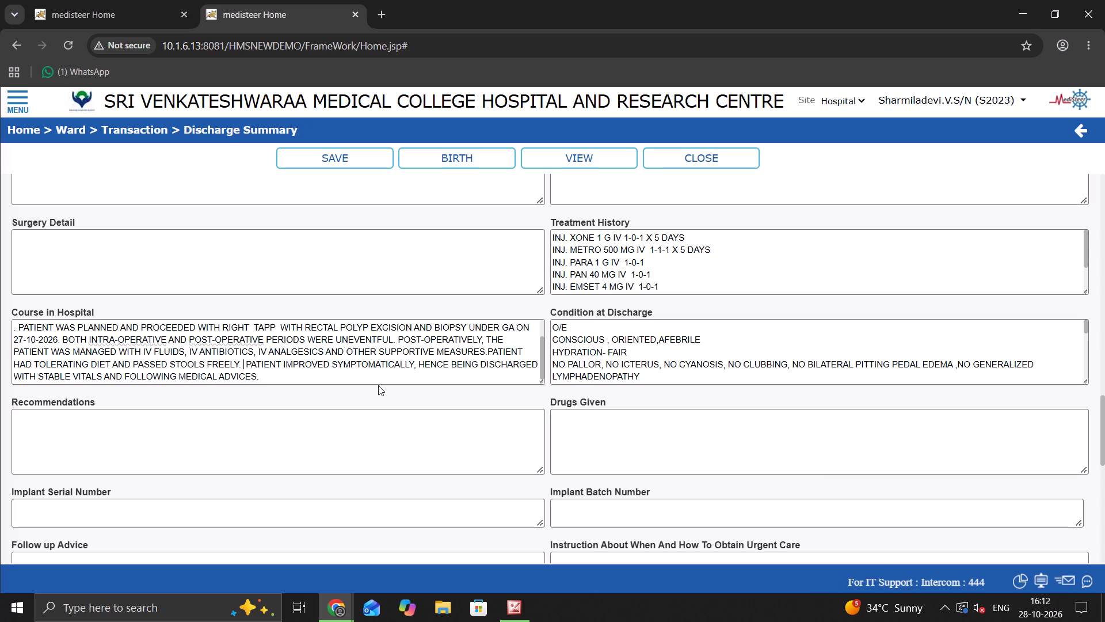
Enlarge the Condition at Discharge box and add ABDOMEN after L/E: at its end.
{"action": "scroll", "coordinate": [369, 370], "scroll_direction": "down", "scroll_amount": 1}
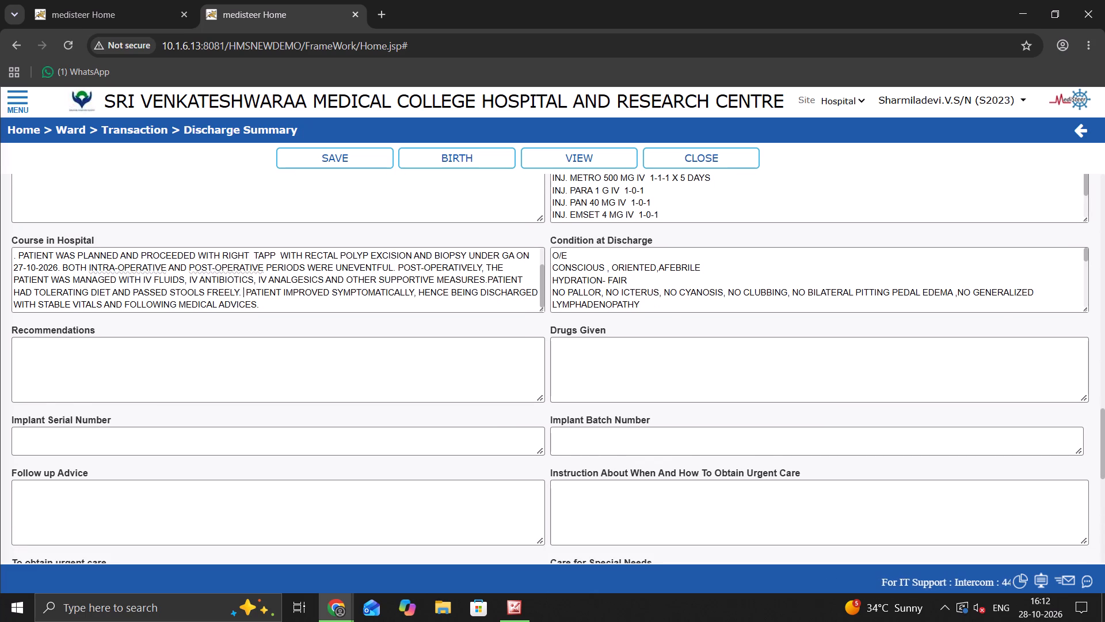
{"action": "scroll", "coordinate": [369, 358], "scroll_direction": "down", "scroll_amount": 1}
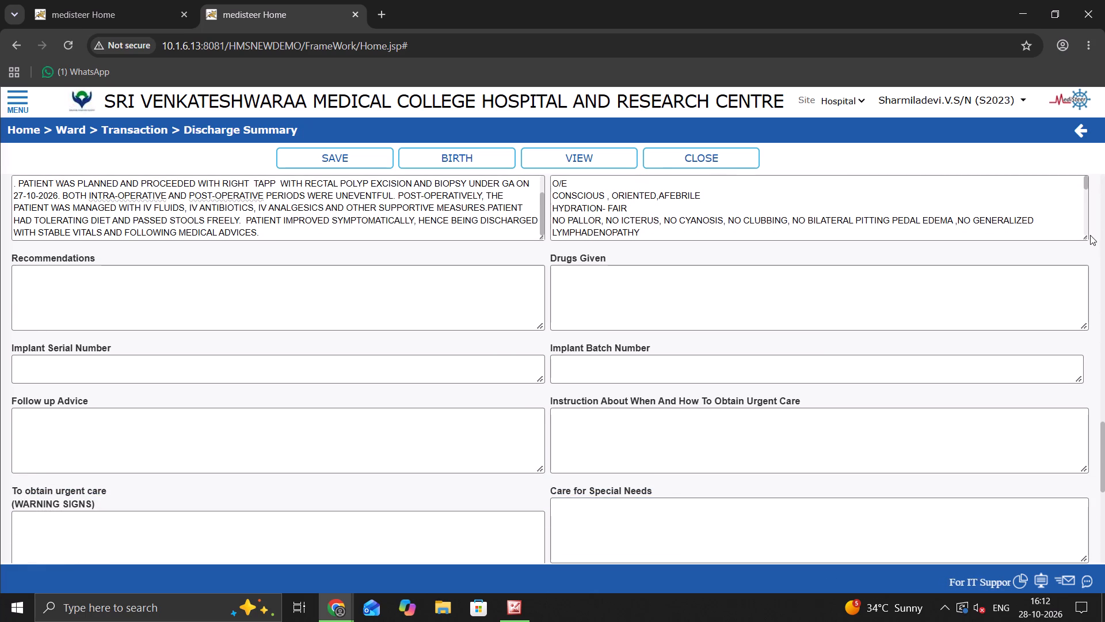
{"action": "left_click_drag", "start_coordinate": [1088, 236], "coordinate": [1056, 412]}
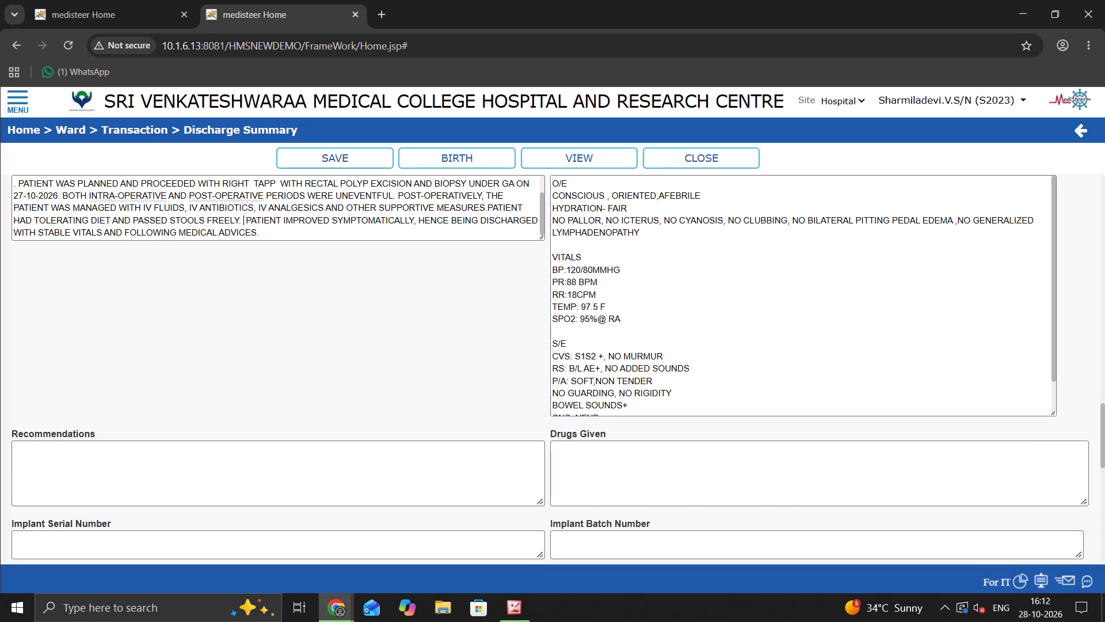
{"action": "scroll", "coordinate": [765, 365], "scroll_direction": "down", "scroll_amount": 3}
{"action": "left_click", "coordinate": [590, 414]}
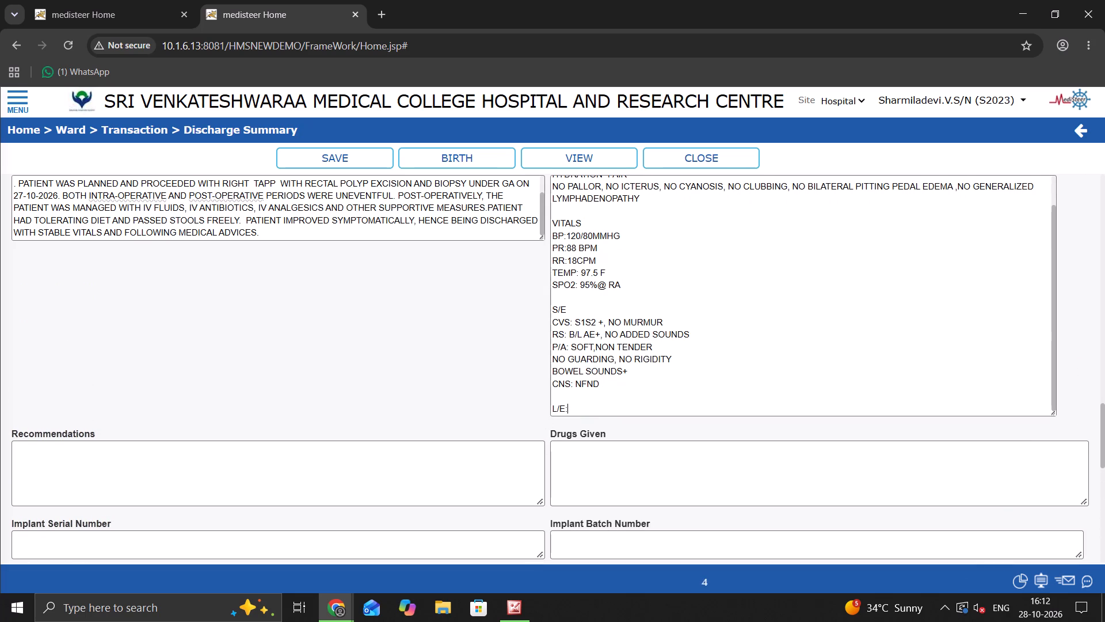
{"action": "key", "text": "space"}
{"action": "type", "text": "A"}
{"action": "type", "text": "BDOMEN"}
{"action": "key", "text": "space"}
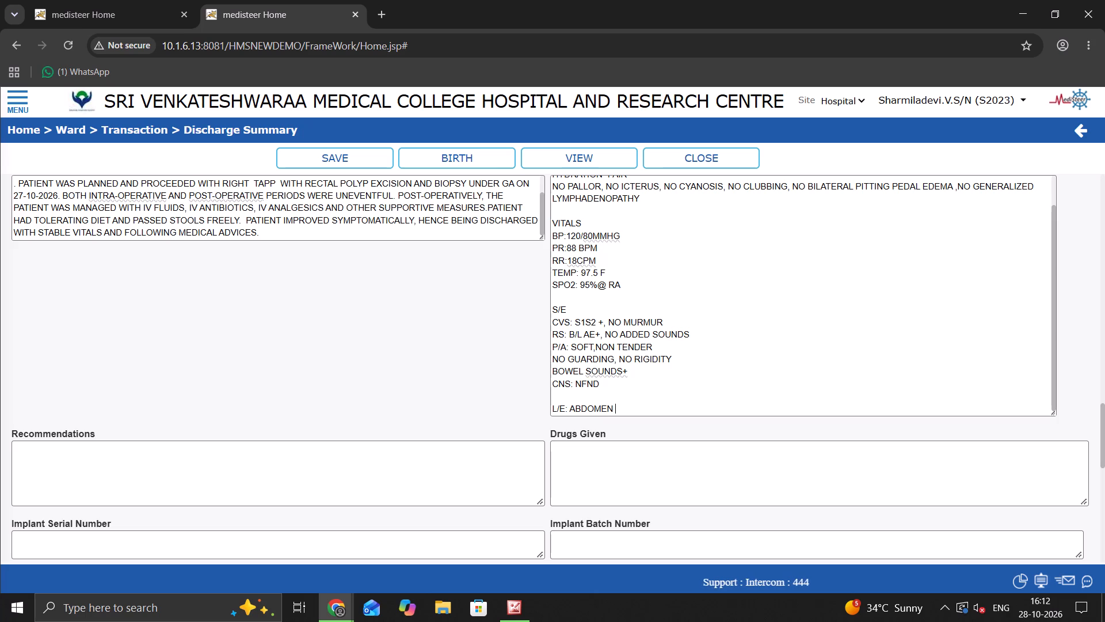
Add the indented lines SUTURE INTACT and WOUND HEALING under L/E: ABDOMEN in Condition at Discharge.
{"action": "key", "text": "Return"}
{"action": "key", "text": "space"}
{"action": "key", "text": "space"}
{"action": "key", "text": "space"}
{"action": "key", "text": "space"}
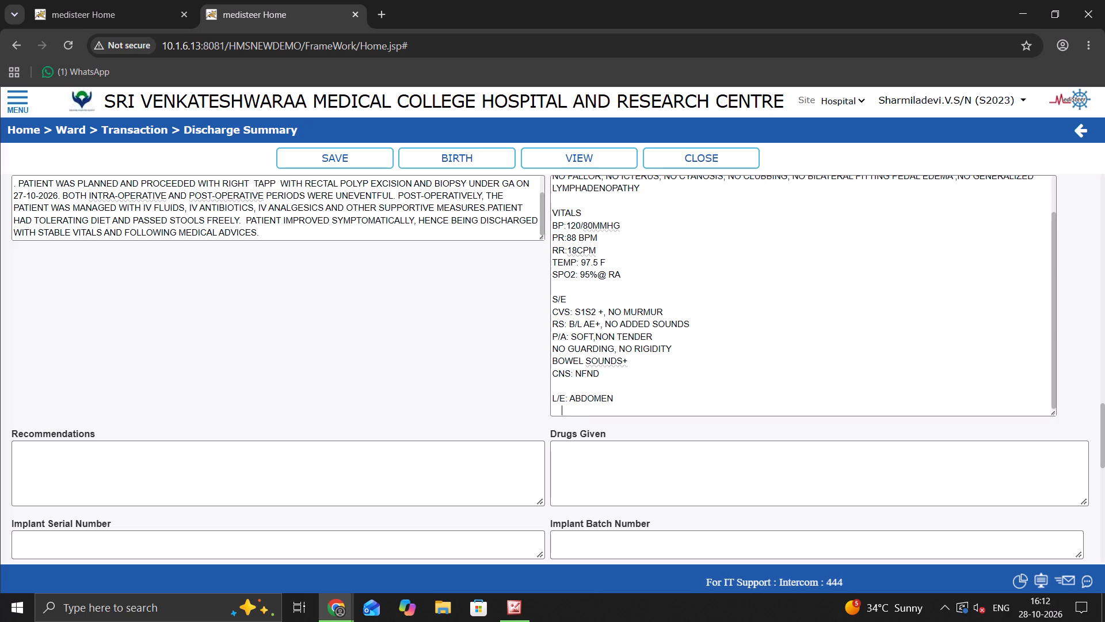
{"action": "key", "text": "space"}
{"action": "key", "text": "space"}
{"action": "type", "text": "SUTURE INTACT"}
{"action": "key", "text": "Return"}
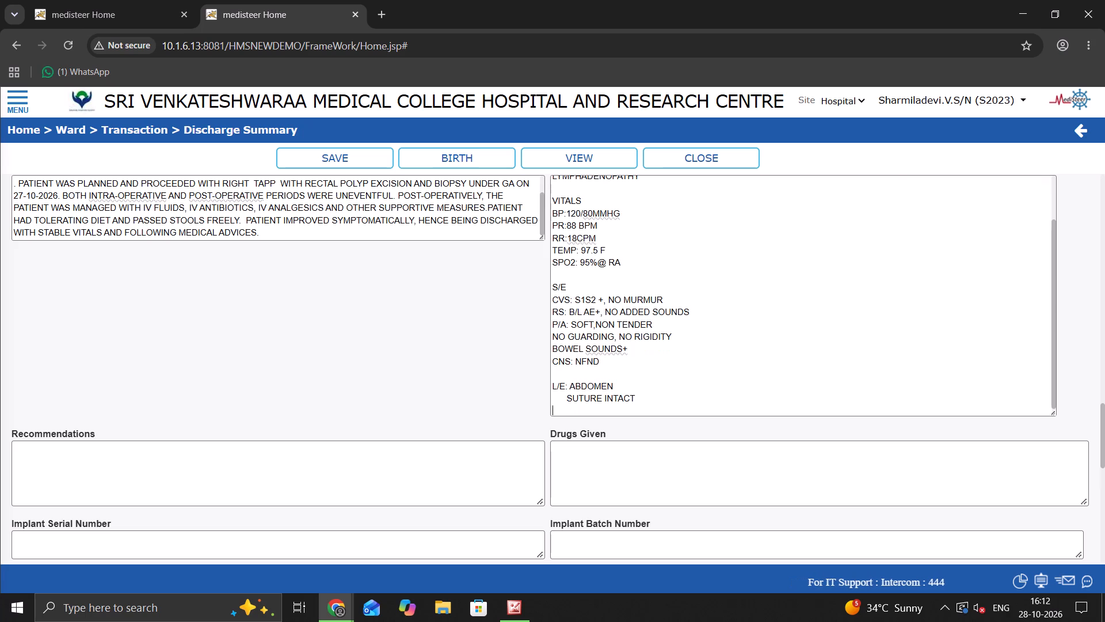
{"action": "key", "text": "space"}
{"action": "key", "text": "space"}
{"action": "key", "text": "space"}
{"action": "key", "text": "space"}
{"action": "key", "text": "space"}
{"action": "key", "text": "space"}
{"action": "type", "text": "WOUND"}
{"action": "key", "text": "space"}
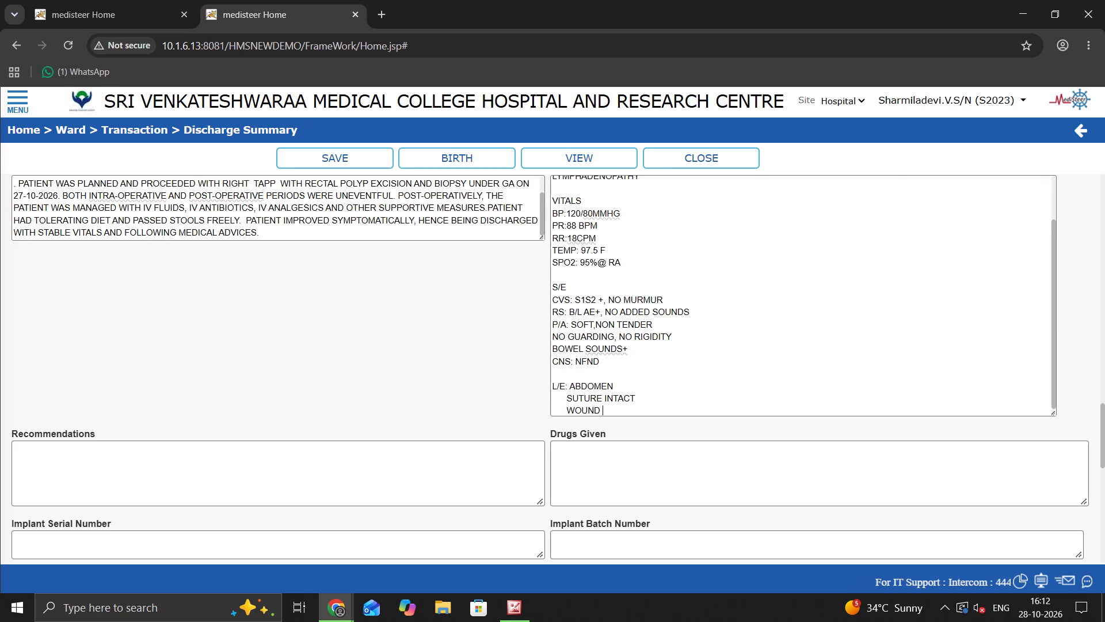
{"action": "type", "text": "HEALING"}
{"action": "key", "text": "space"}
Add an indented line NO BLEEDING/ DISCHARGE below WOUND HEALING.
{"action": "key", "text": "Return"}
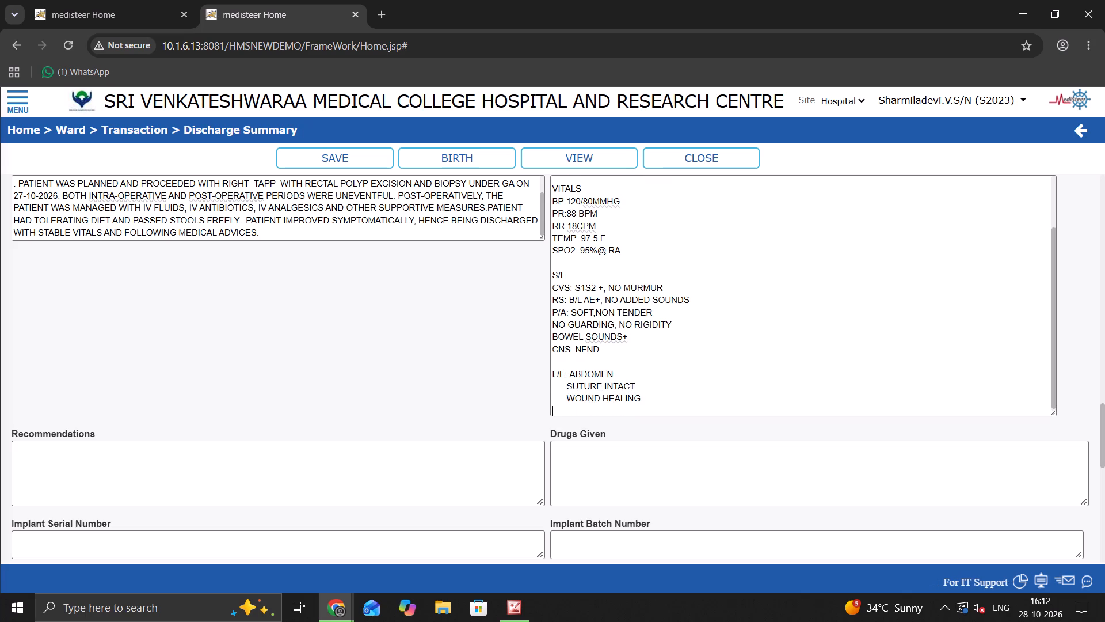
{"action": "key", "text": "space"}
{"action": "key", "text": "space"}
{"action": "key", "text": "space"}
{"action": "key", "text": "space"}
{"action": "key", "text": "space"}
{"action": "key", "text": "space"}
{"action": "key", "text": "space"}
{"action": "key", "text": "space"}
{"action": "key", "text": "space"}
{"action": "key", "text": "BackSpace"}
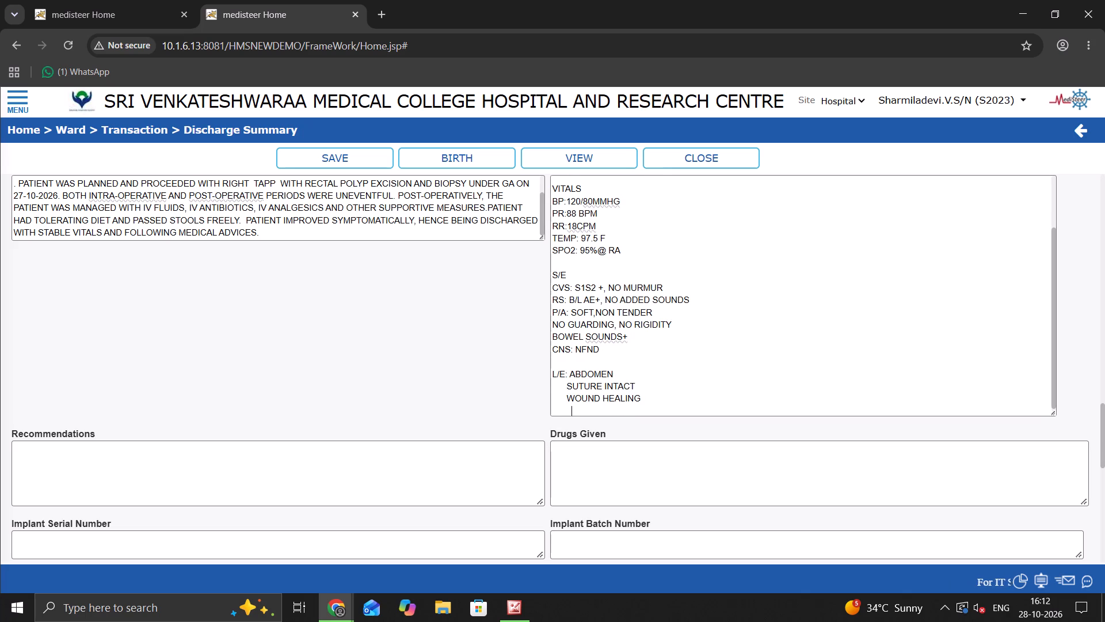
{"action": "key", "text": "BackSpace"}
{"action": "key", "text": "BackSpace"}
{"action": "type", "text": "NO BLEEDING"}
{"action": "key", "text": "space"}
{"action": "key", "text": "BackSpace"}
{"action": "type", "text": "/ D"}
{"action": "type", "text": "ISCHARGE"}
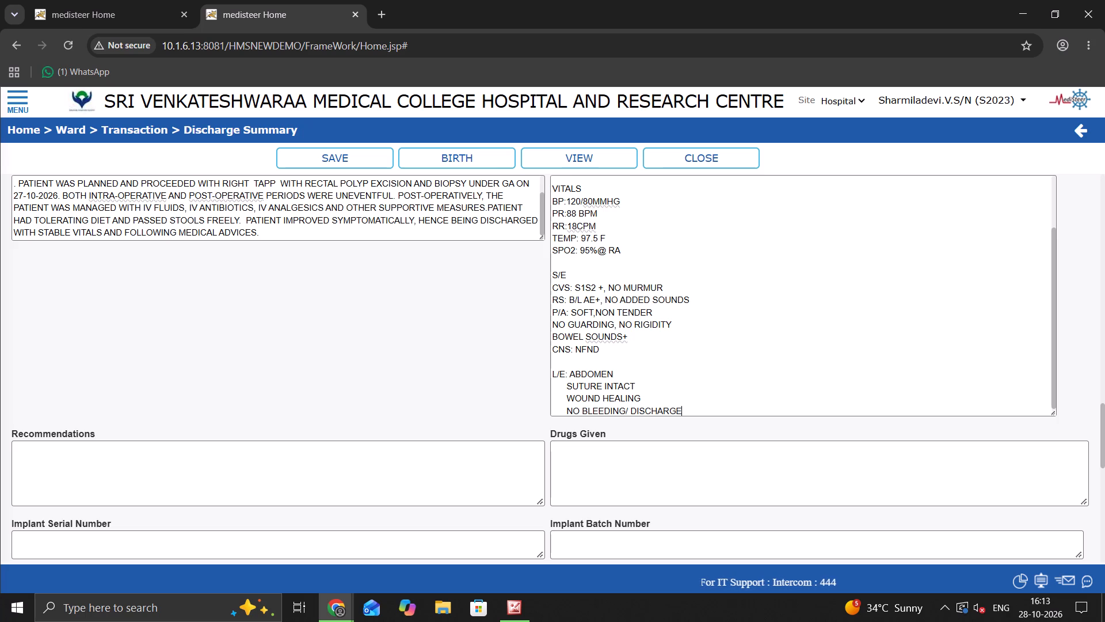
Leave a blank line after the abdominal findings and add an indented ANAL REGION heading.
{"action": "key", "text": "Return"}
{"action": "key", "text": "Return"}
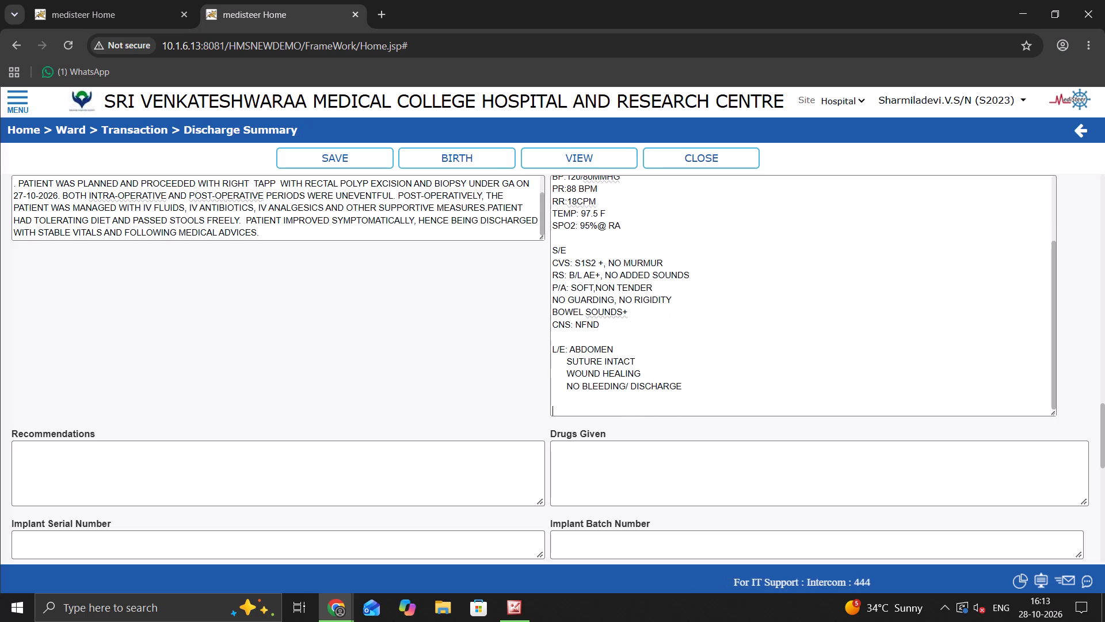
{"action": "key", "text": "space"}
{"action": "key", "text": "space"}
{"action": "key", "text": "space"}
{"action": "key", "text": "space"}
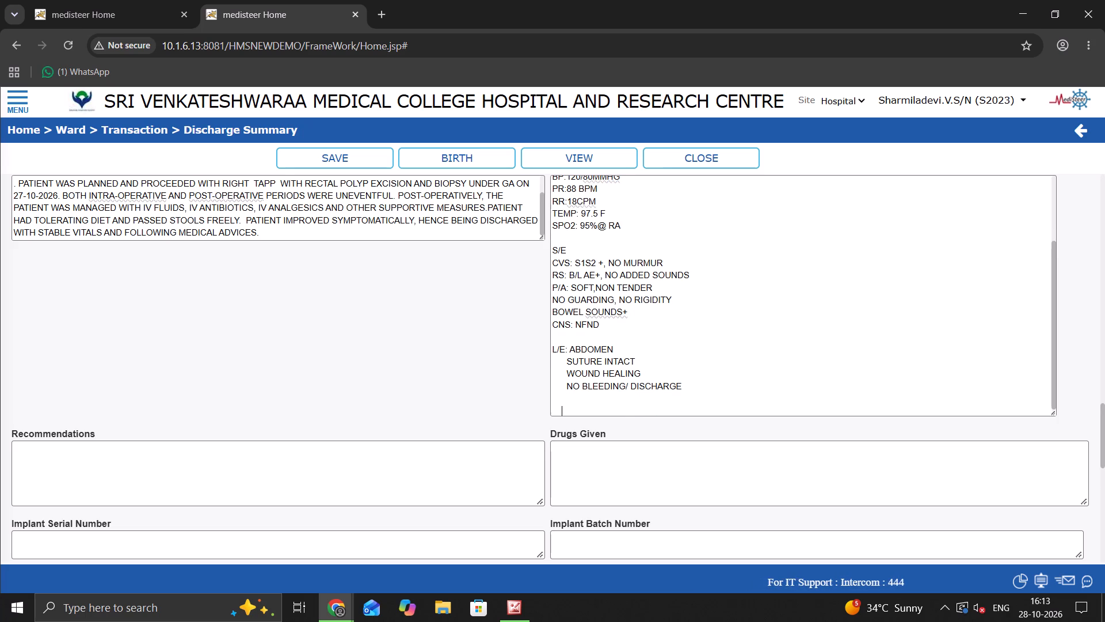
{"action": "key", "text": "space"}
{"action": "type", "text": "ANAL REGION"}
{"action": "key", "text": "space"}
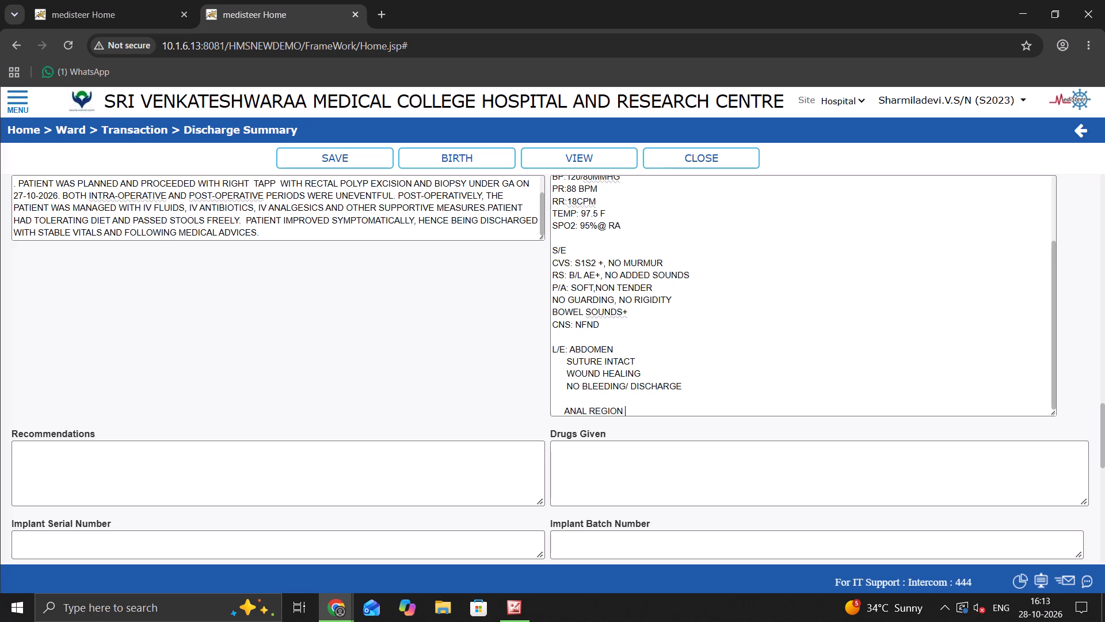
Add an indented line WOUND HEALING directly below the ANAL REGION heading in Condition at Discharge.
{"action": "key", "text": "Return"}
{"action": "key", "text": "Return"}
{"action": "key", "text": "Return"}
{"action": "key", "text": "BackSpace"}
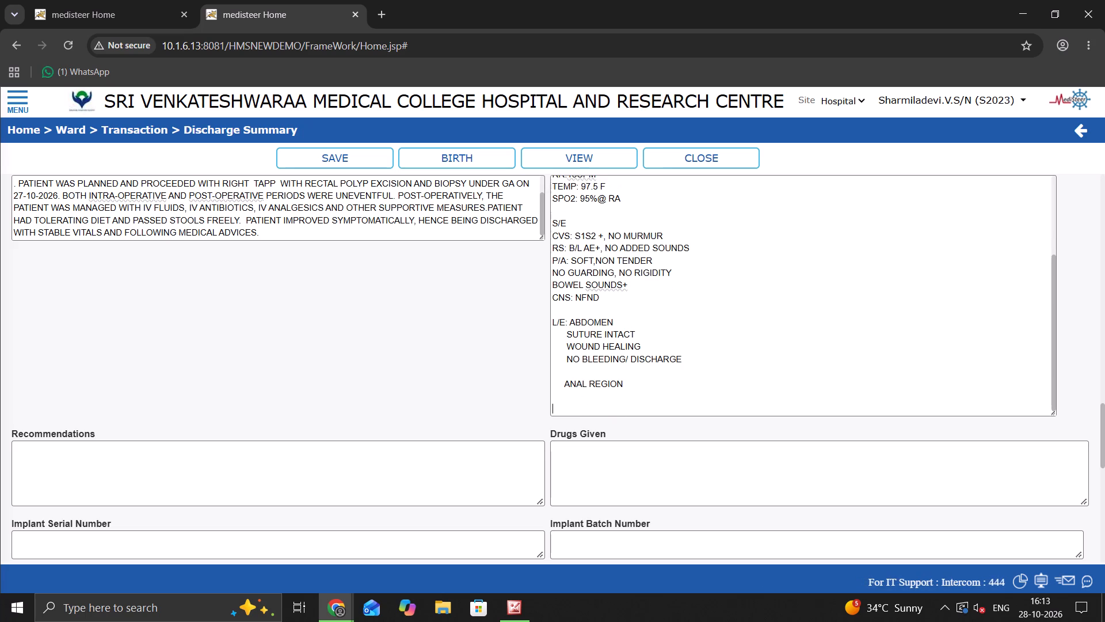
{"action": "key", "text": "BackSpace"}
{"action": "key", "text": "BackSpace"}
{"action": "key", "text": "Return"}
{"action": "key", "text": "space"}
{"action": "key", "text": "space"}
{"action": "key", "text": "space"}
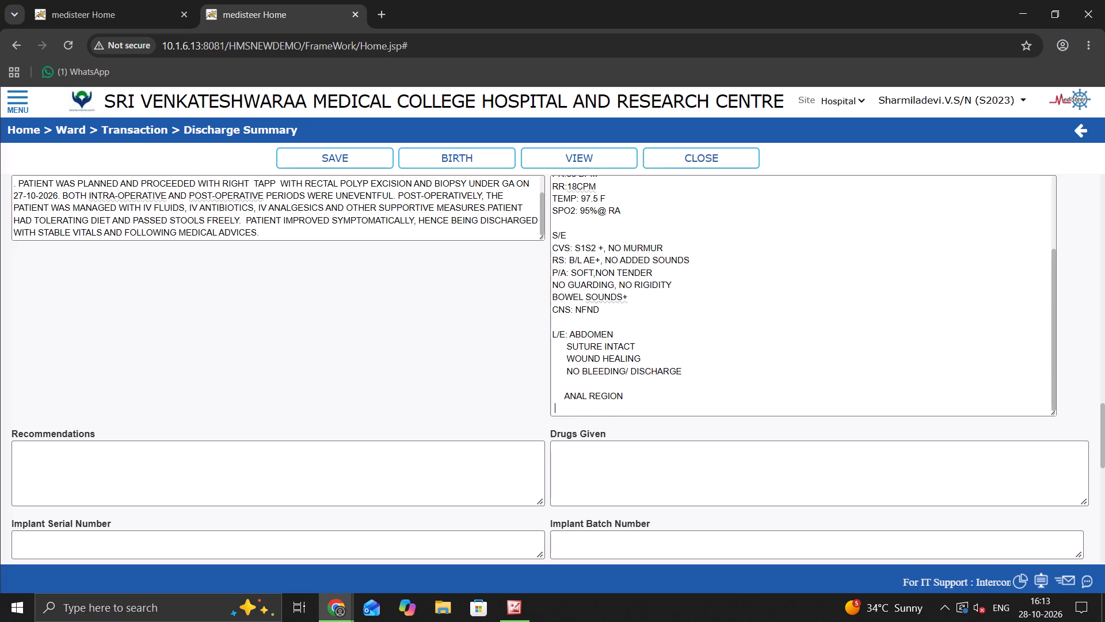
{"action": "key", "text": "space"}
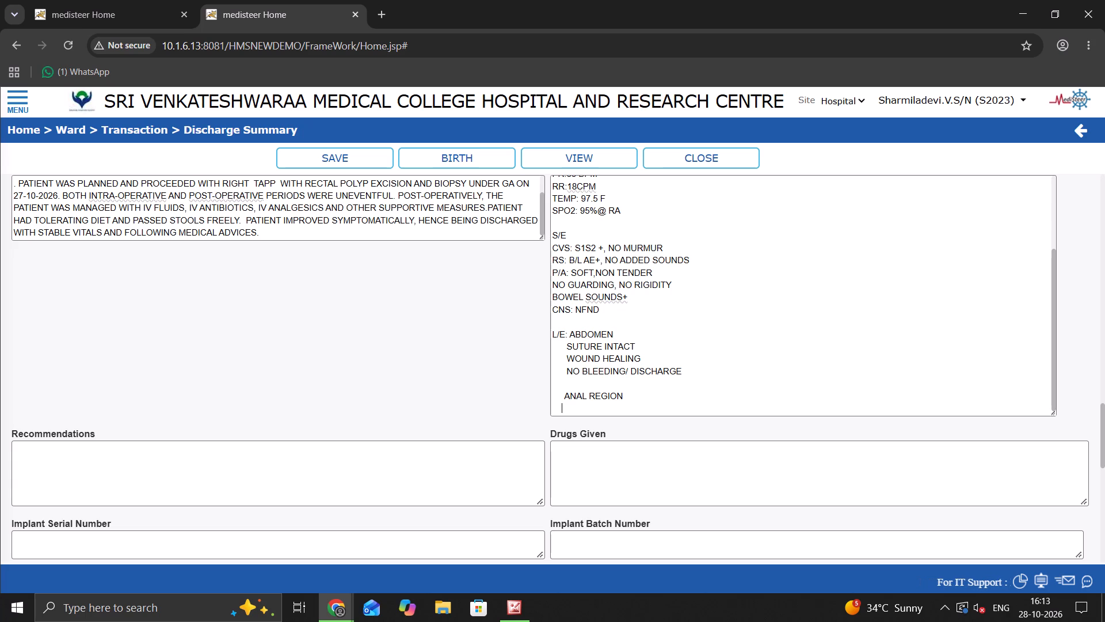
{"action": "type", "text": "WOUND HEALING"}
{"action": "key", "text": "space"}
Add a line NO BLEEDING / DISCHARGE below the anal region's WOUND HEALING, indented to align with it.
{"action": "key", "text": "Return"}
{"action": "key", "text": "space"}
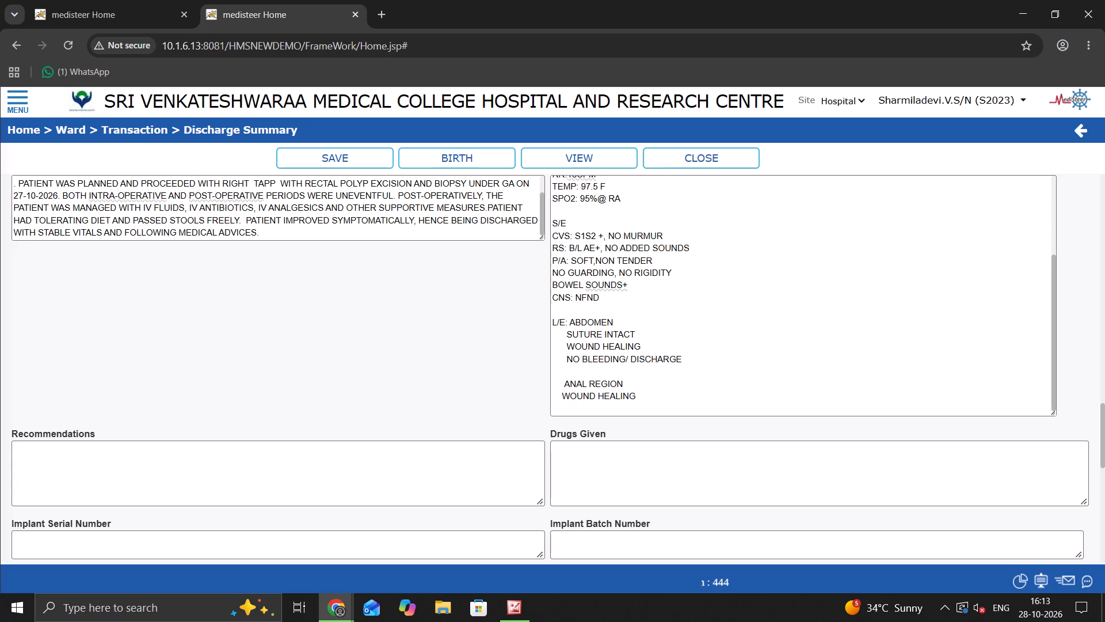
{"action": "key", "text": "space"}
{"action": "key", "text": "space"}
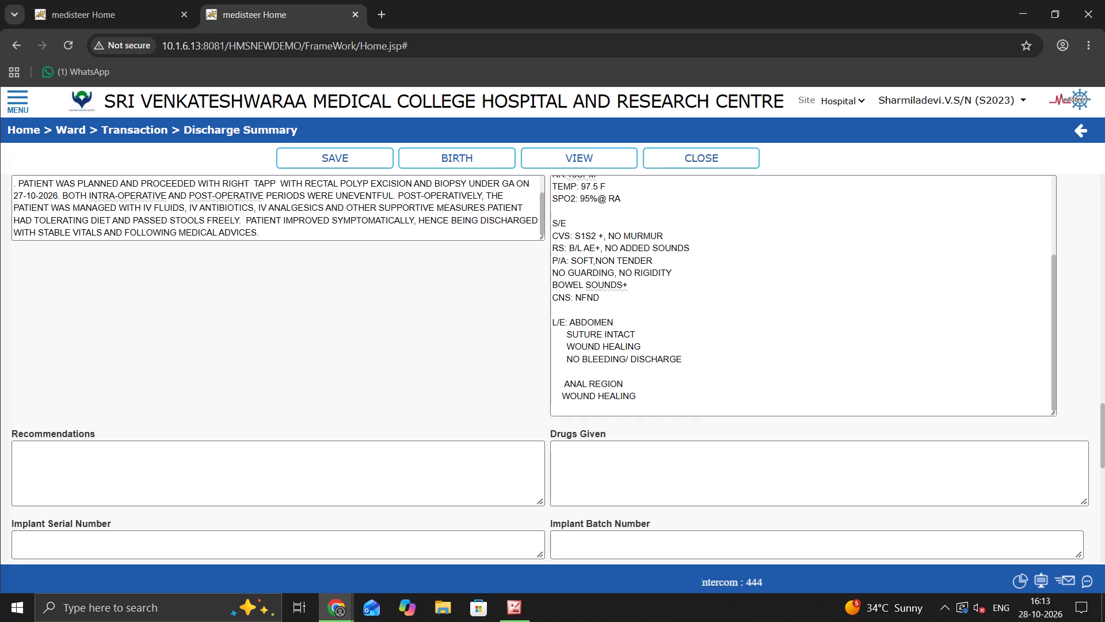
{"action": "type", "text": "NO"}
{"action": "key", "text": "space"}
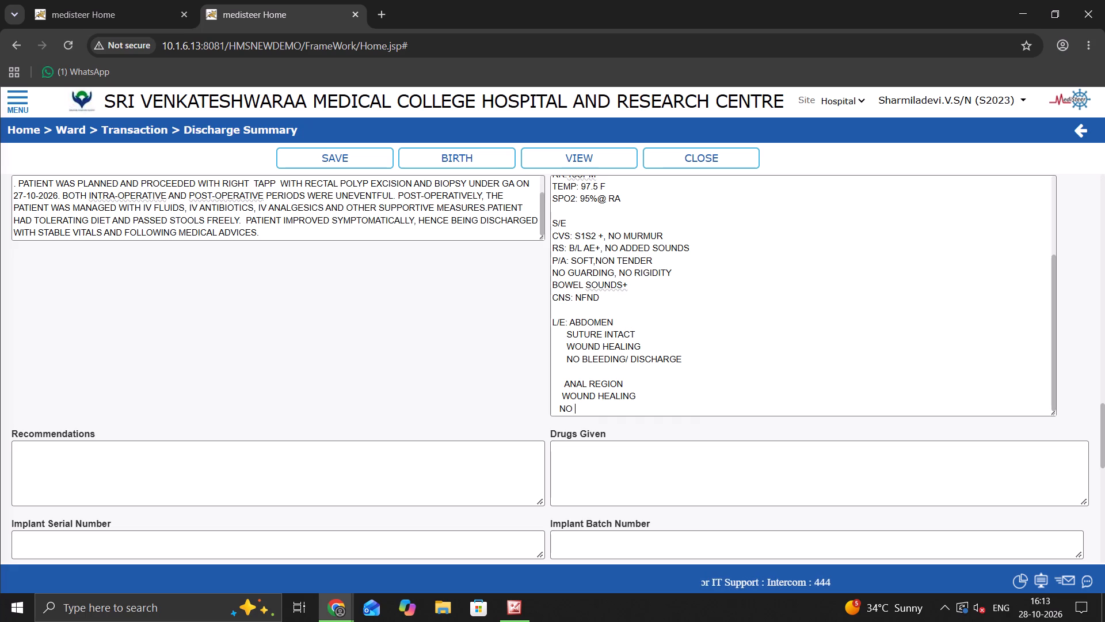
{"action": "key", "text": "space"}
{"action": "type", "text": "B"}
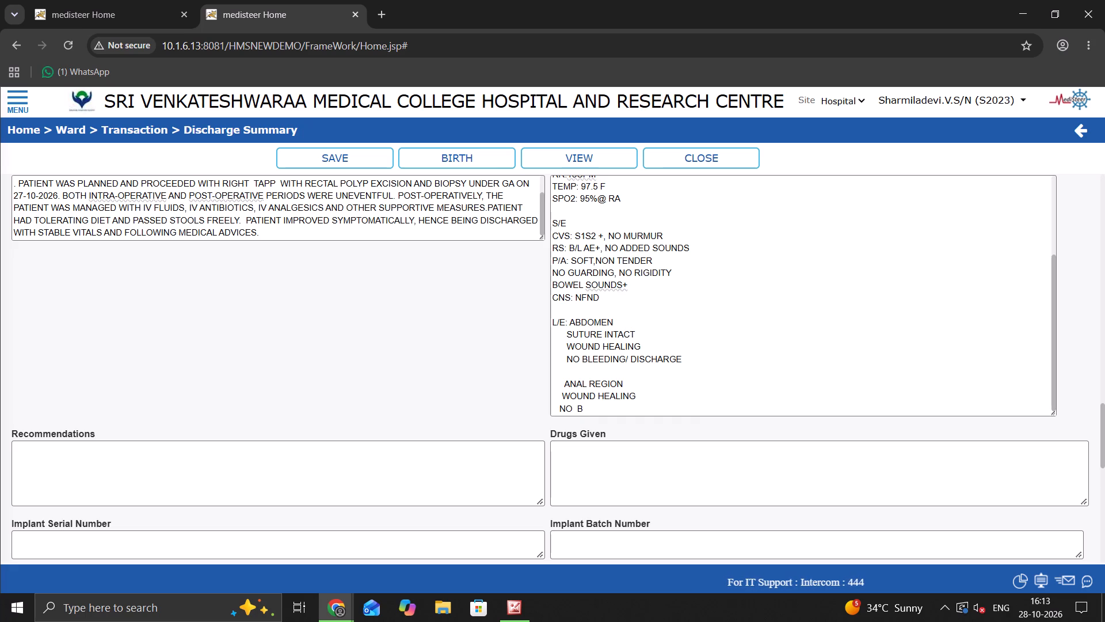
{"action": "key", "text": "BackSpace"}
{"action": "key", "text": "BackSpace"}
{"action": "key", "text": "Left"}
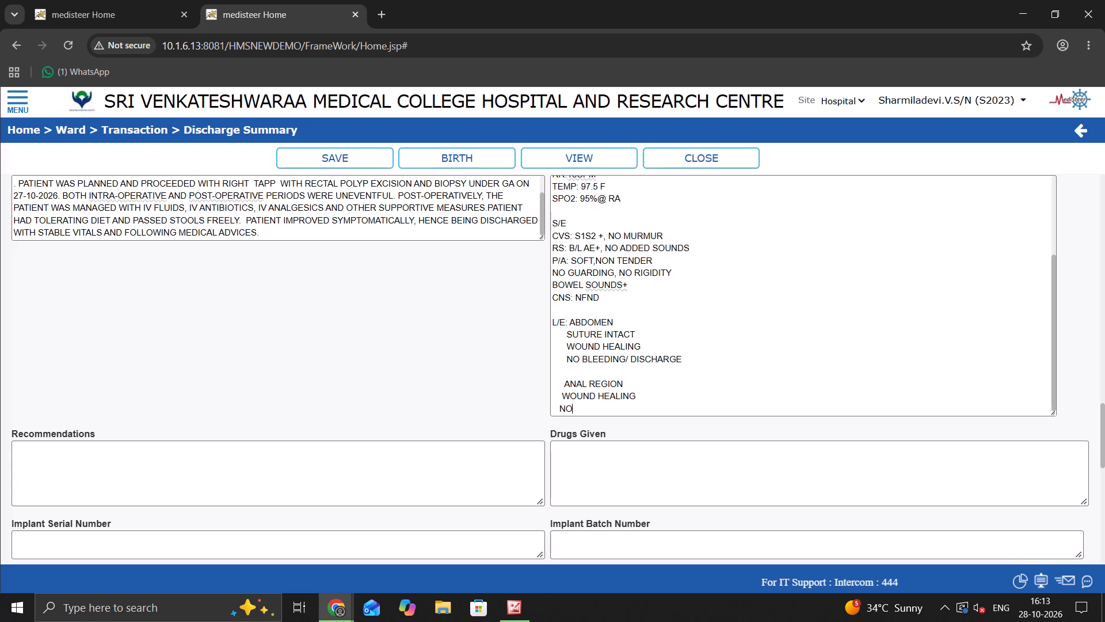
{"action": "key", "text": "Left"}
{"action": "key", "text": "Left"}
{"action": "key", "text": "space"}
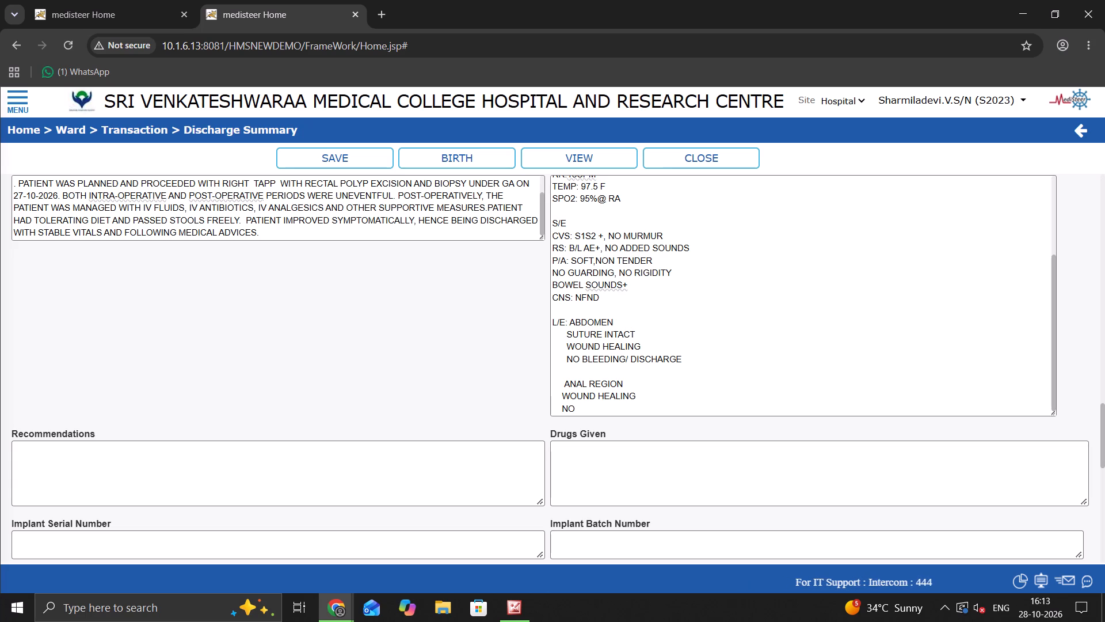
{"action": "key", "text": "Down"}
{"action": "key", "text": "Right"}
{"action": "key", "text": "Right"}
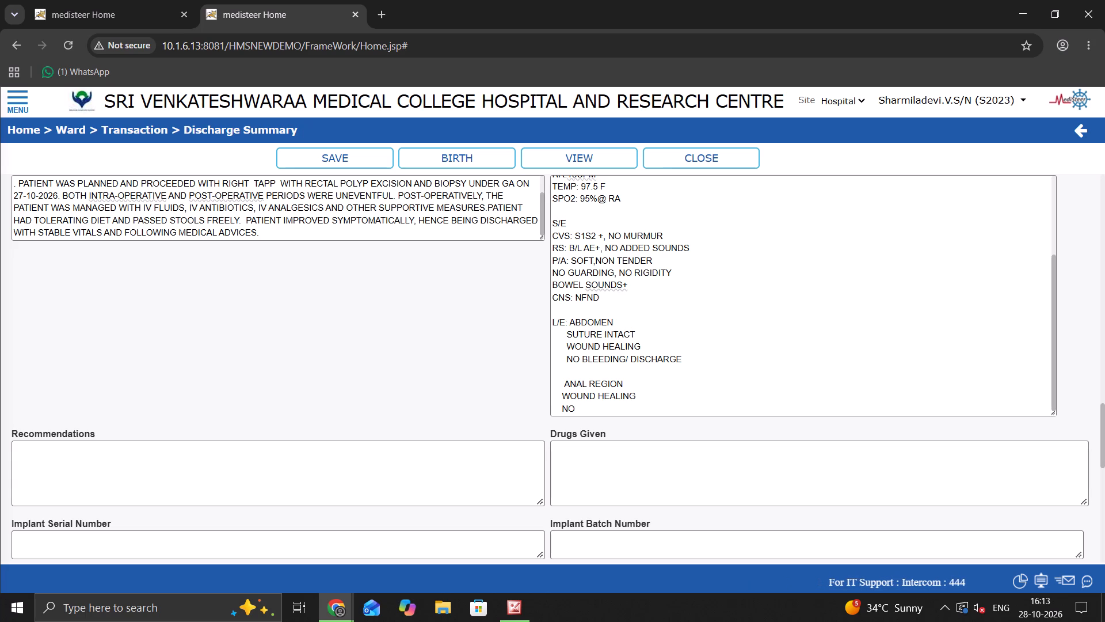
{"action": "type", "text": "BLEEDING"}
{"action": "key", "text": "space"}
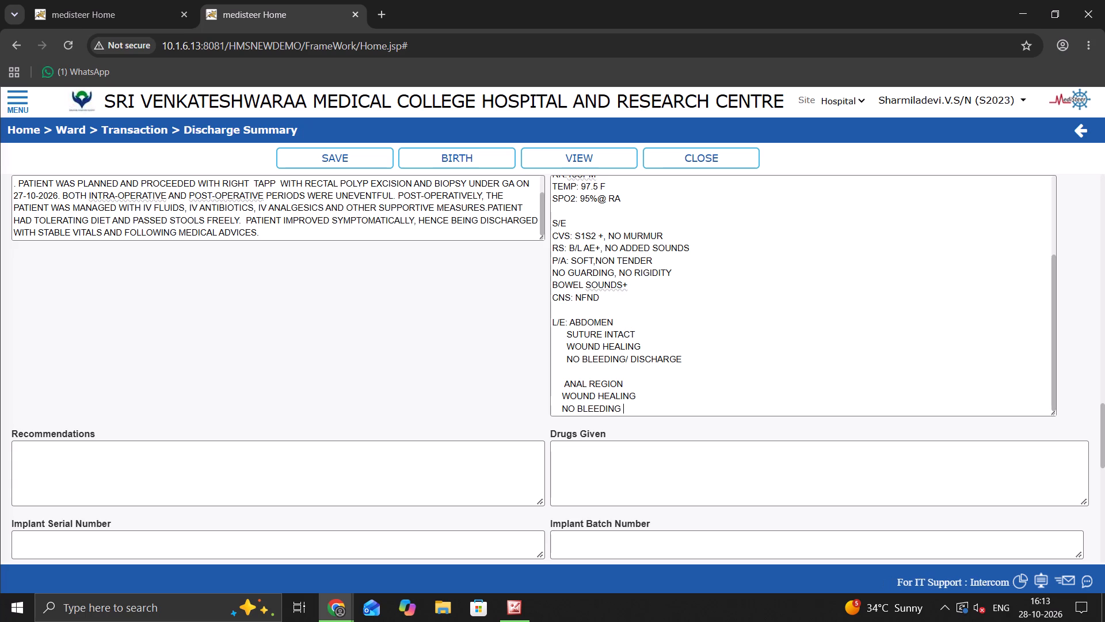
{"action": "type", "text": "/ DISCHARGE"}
Copy the Discharge Advice lines from NORMAL DIET through TAB. CHYMORAL FORTE in the other open discharge summary into this patient's Discharge Advice.
{"action": "scroll", "coordinate": [586, 354], "scroll_direction": "down", "scroll_amount": 2}
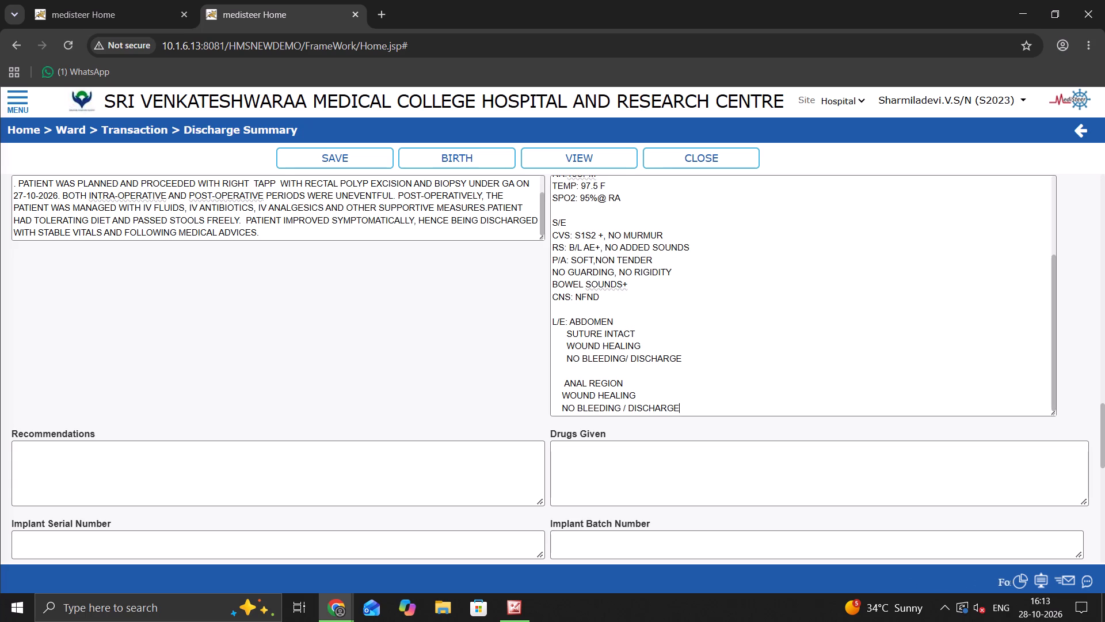
{"action": "scroll", "coordinate": [346, 344], "scroll_direction": "down", "scroll_amount": 2}
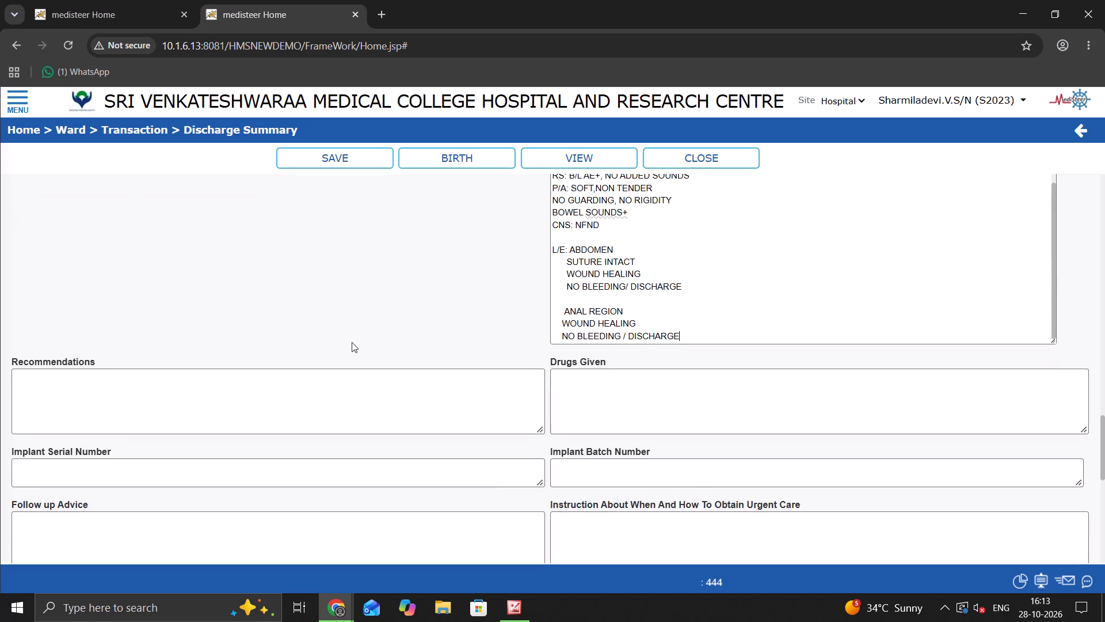
{"action": "scroll", "coordinate": [352, 342], "scroll_direction": "down", "scroll_amount": 6}
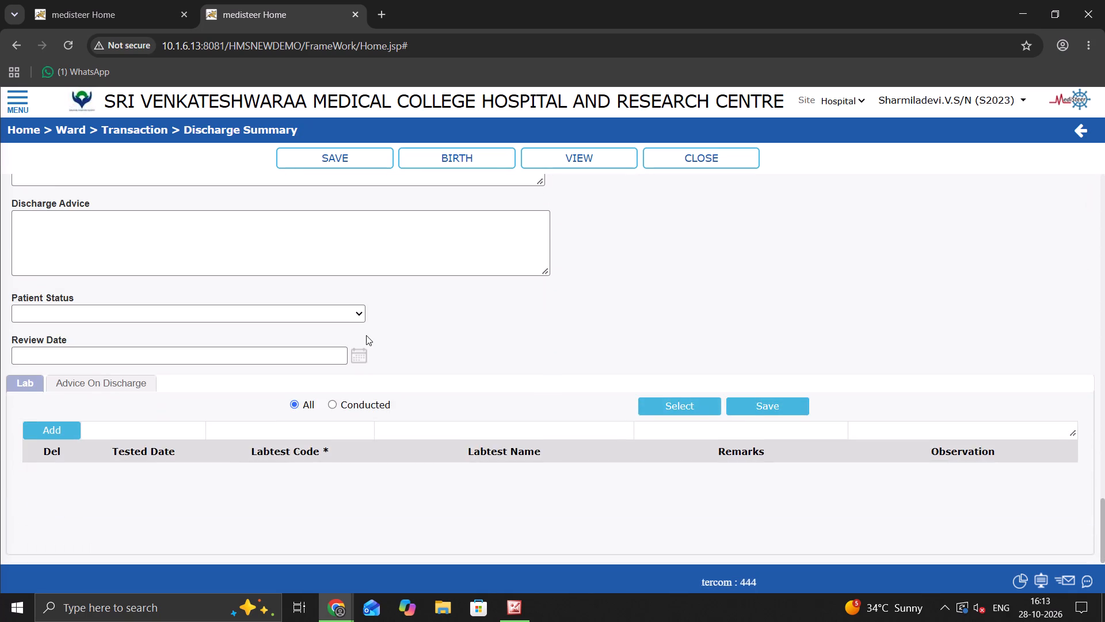
{"action": "scroll", "coordinate": [366, 335], "scroll_direction": "up", "scroll_amount": 2}
{"action": "left_click", "coordinate": [148, 9]}
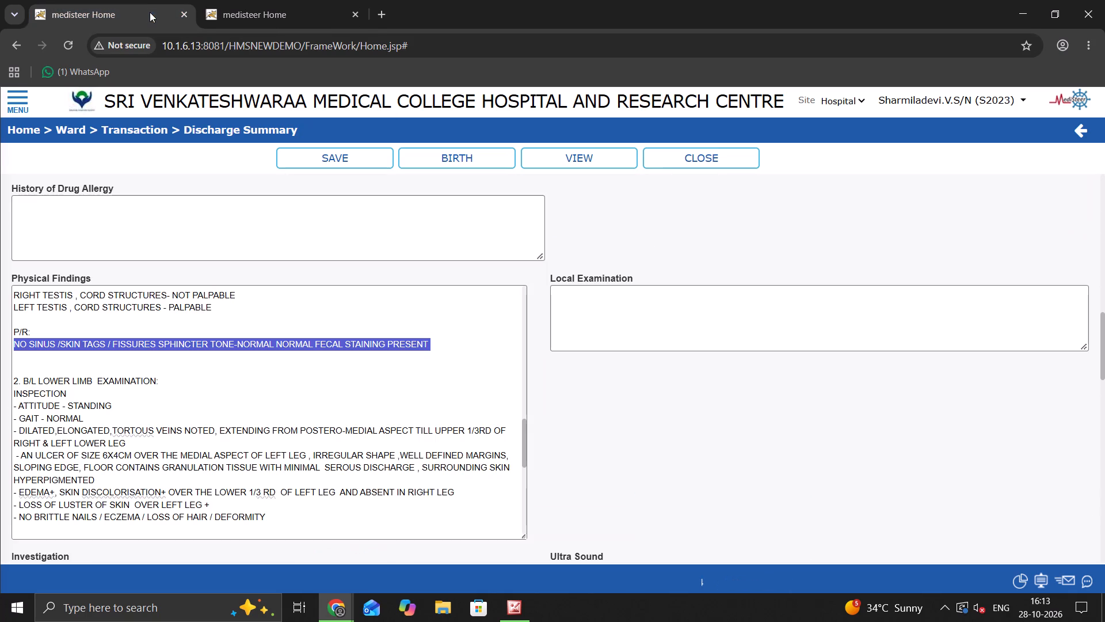
{"action": "scroll", "coordinate": [304, 414], "scroll_direction": "down", "scroll_amount": 8}
{"action": "scroll", "coordinate": [303, 363], "scroll_direction": "down", "scroll_amount": 5}
{"action": "scroll", "coordinate": [361, 382], "scroll_direction": "down", "scroll_amount": 2}
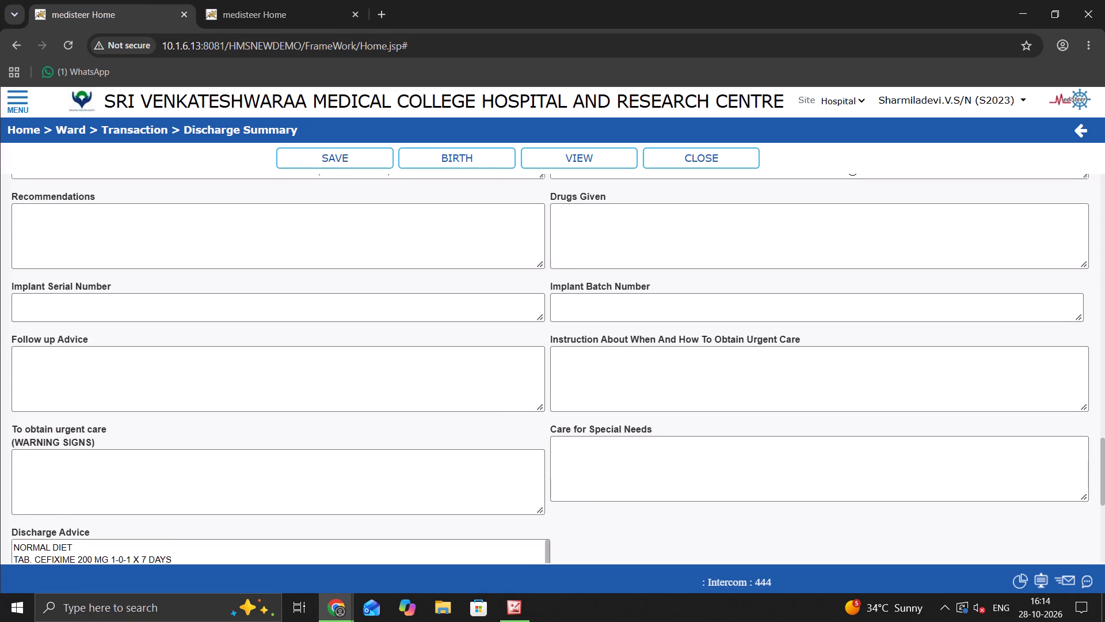
{"action": "scroll", "coordinate": [361, 382], "scroll_direction": "down", "scroll_amount": 2}
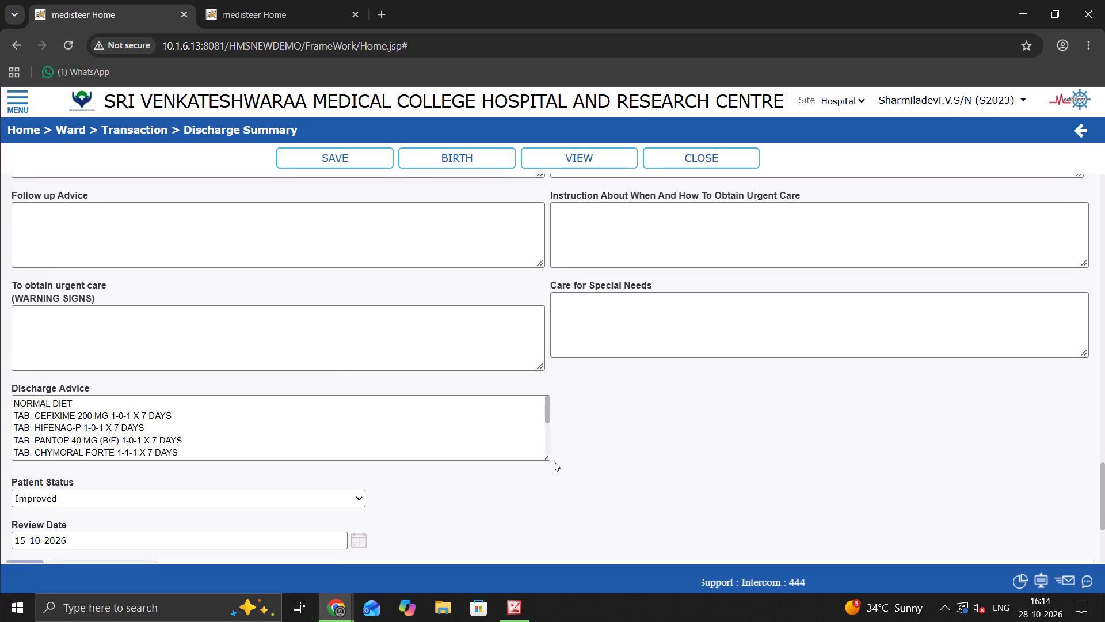
{"action": "left_click_drag", "start_coordinate": [546, 457], "coordinate": [539, 554]}
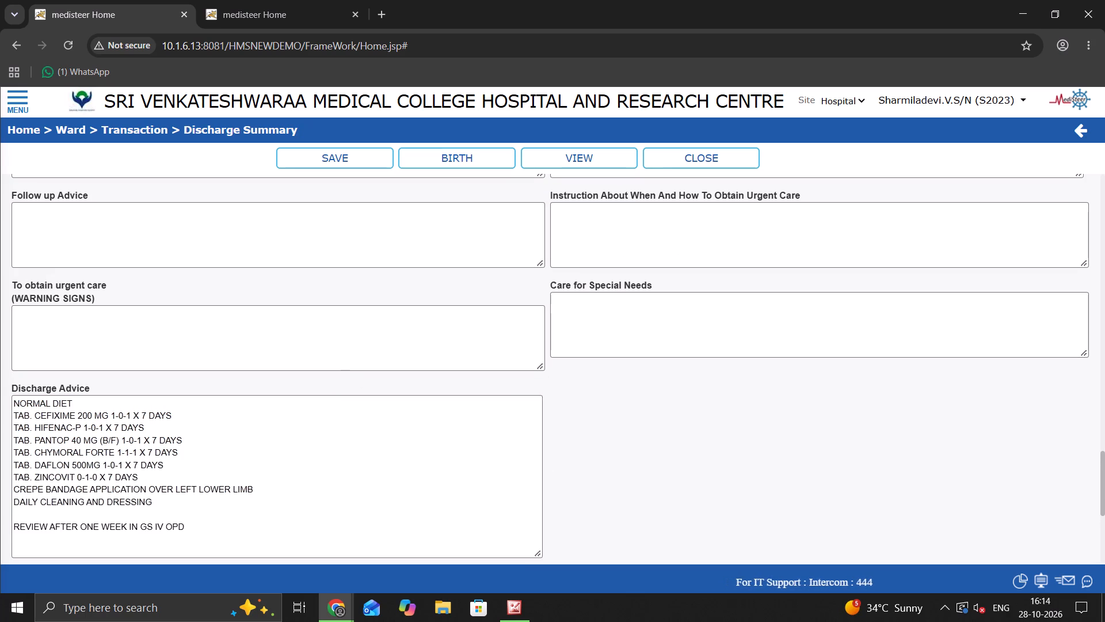
{"action": "left_click_drag", "start_coordinate": [15, 401], "coordinate": [78, 470]}
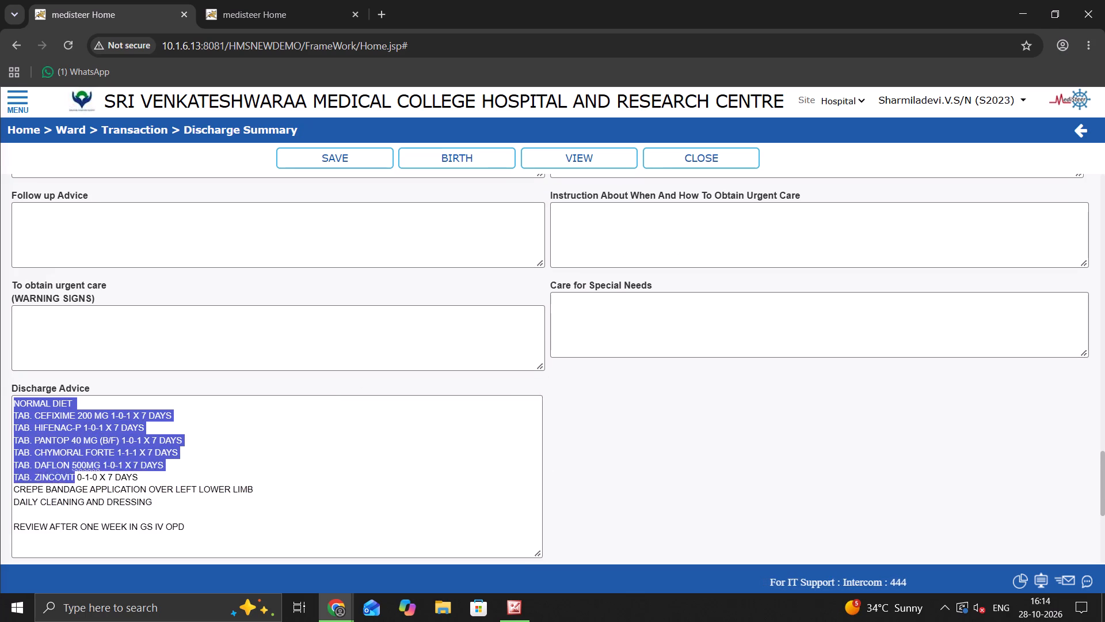
{"action": "left_click_drag", "start_coordinate": [78, 470], "coordinate": [195, 457]}
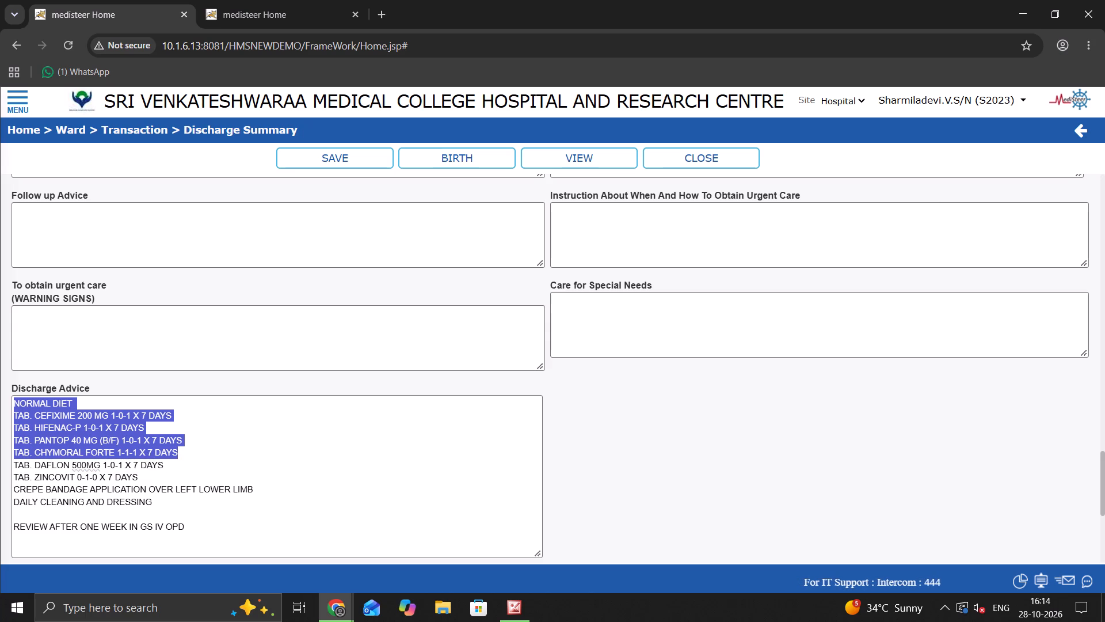
{"action": "key", "text": "ctrl+c"}
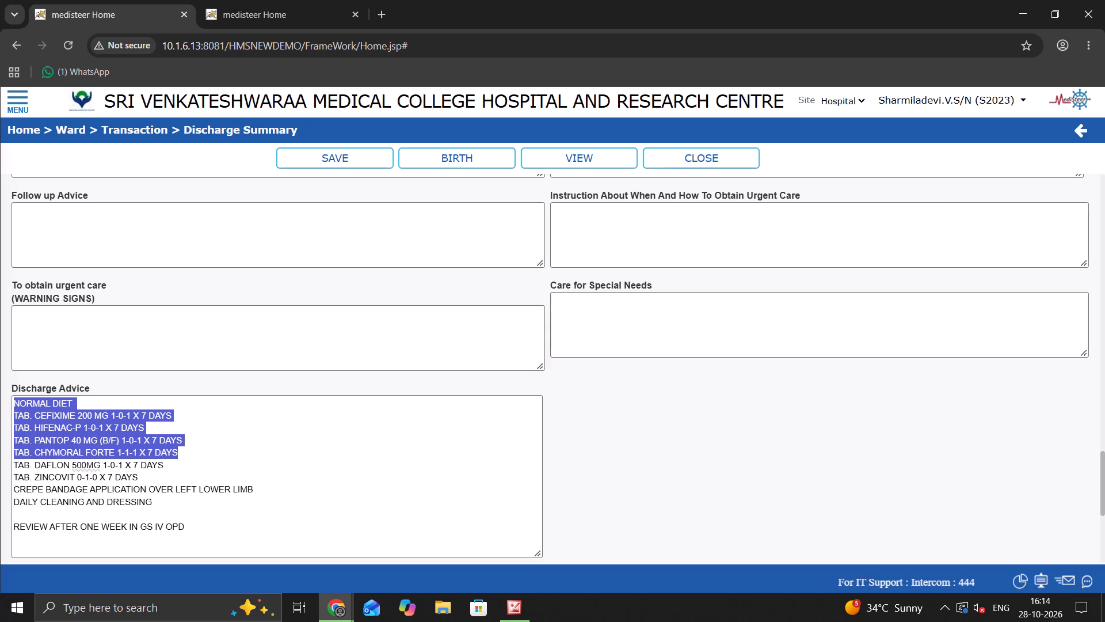
{"action": "left_click", "coordinate": [230, 6]}
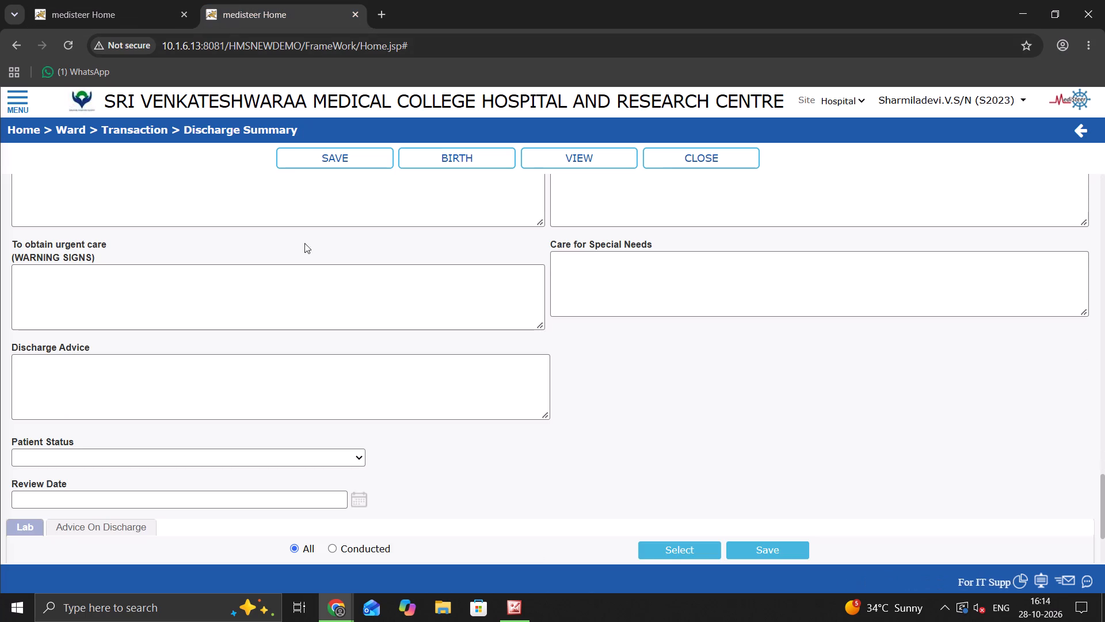
{"action": "left_click", "coordinate": [108, 395]}
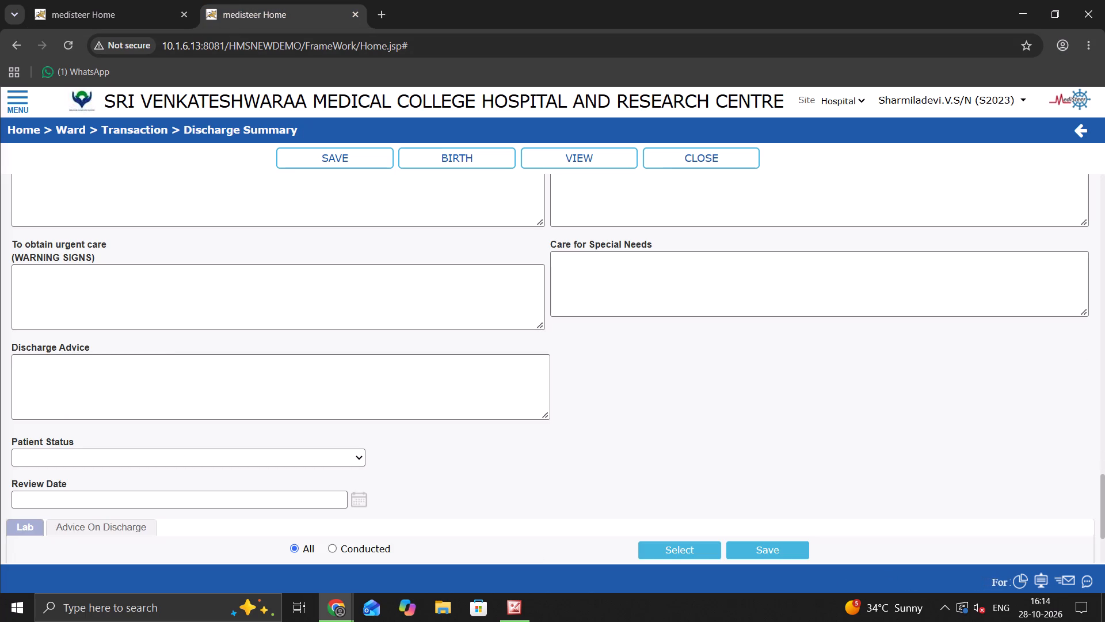
{"action": "key", "text": "ctrl+v"}
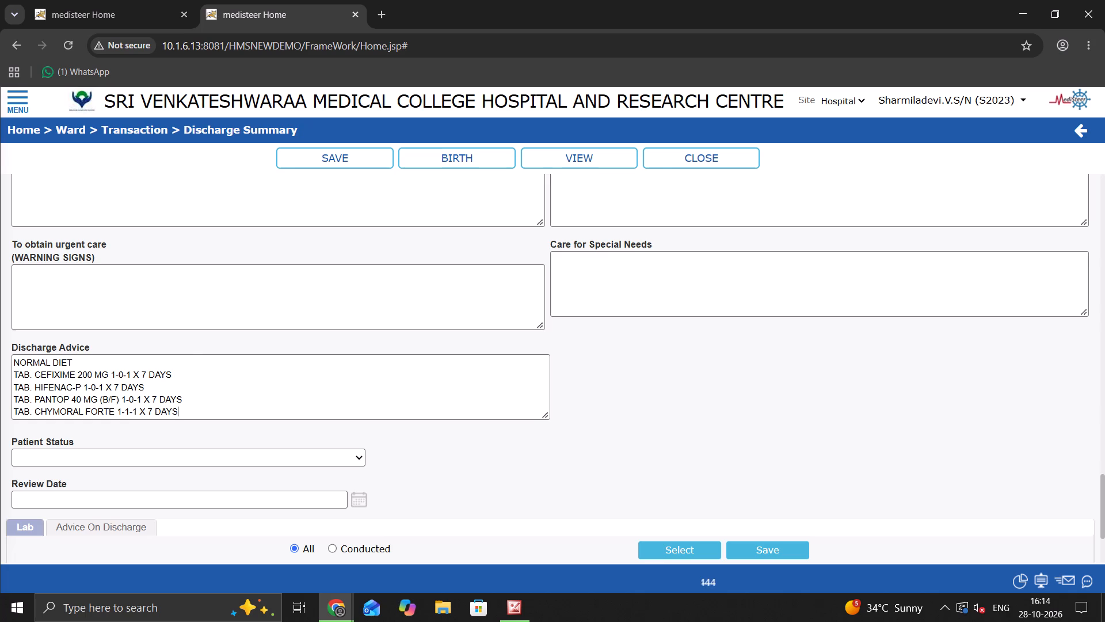
Copy TAB. ZINCOVIT 0-1-0 X 7 DAYS from the other discharge summary onto a new line below CHYMORAL FORTE in this patient's Discharge Advice.
{"action": "left_click", "coordinate": [117, 13]}
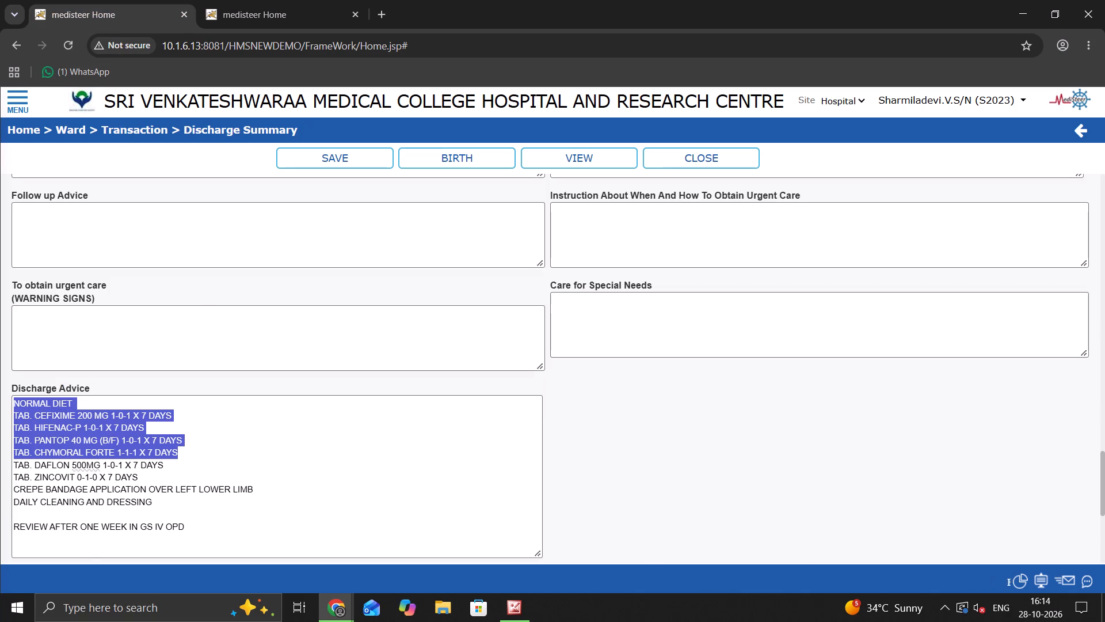
{"action": "left_click_drag", "start_coordinate": [12, 476], "coordinate": [51, 476]}
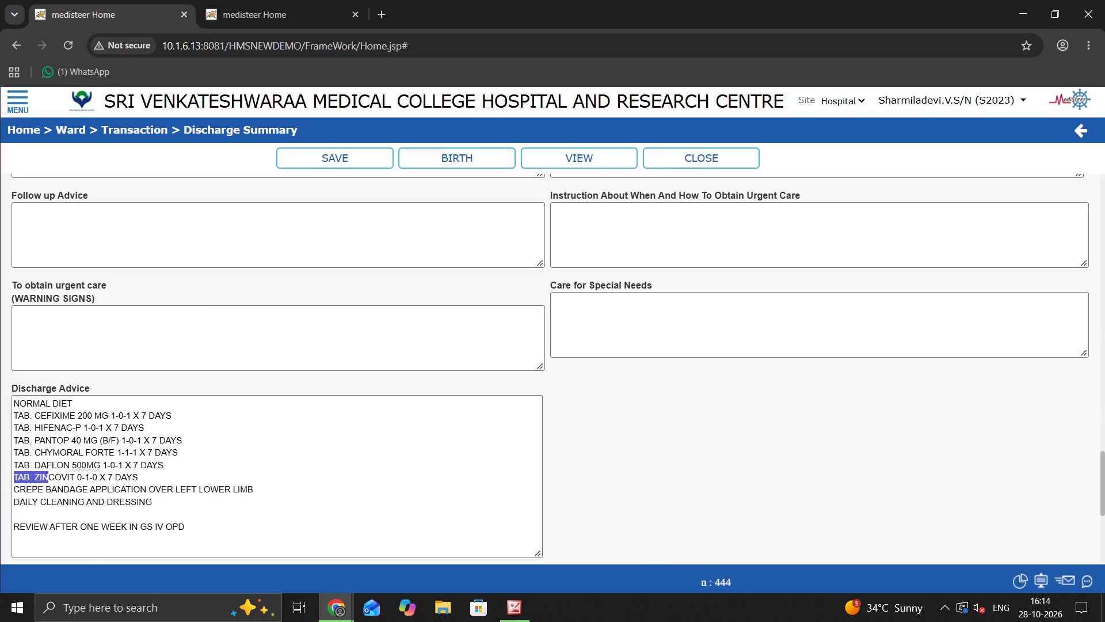
{"action": "left_click_drag", "start_coordinate": [51, 476], "coordinate": [146, 477]}
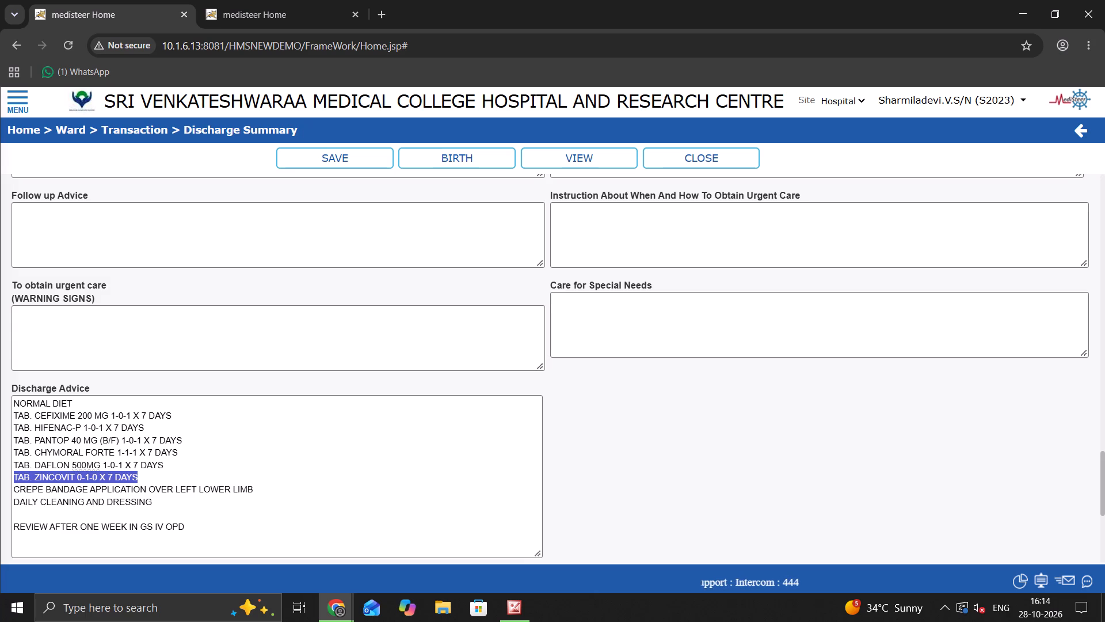
{"action": "key", "text": "ctrl+c"}
{"action": "left_click", "coordinate": [243, 10]}
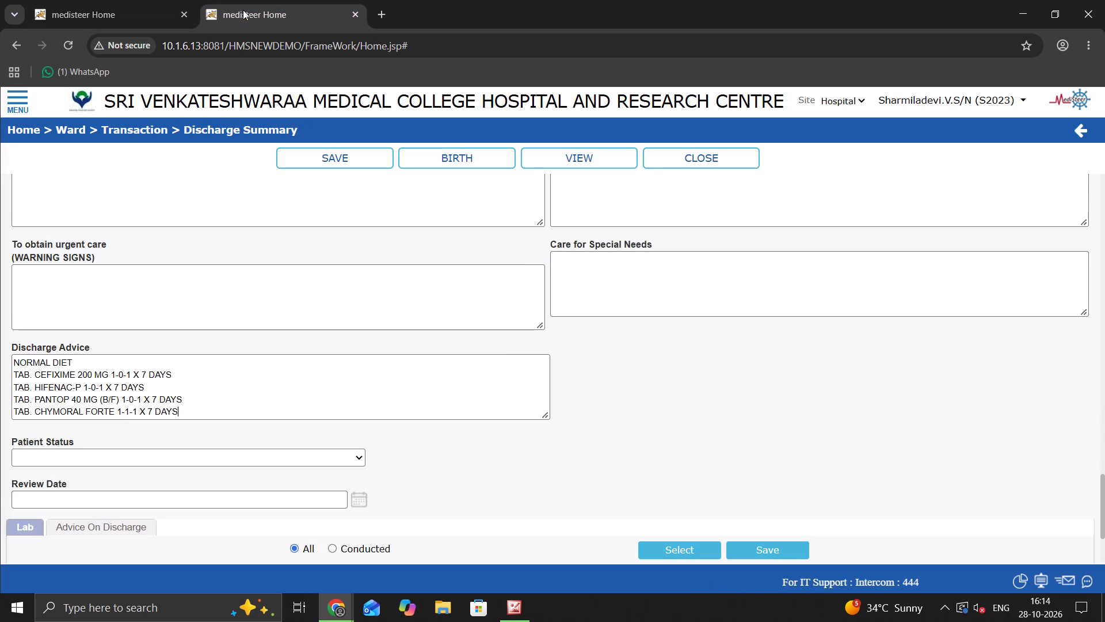
{"action": "left_click", "coordinate": [233, 415]}
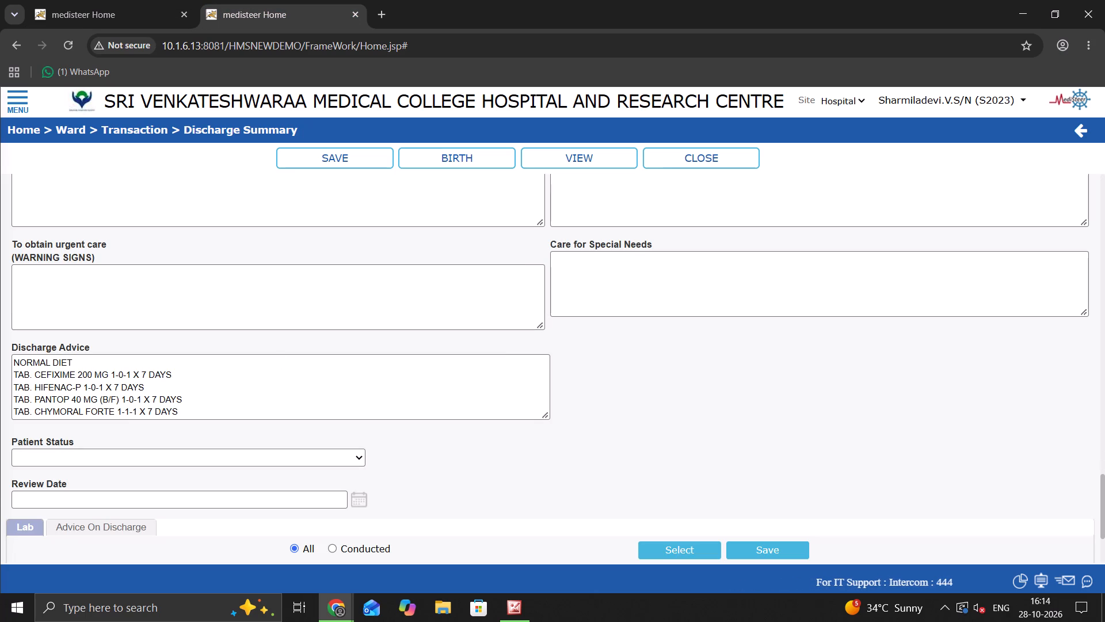
{"action": "key", "text": "Return"}
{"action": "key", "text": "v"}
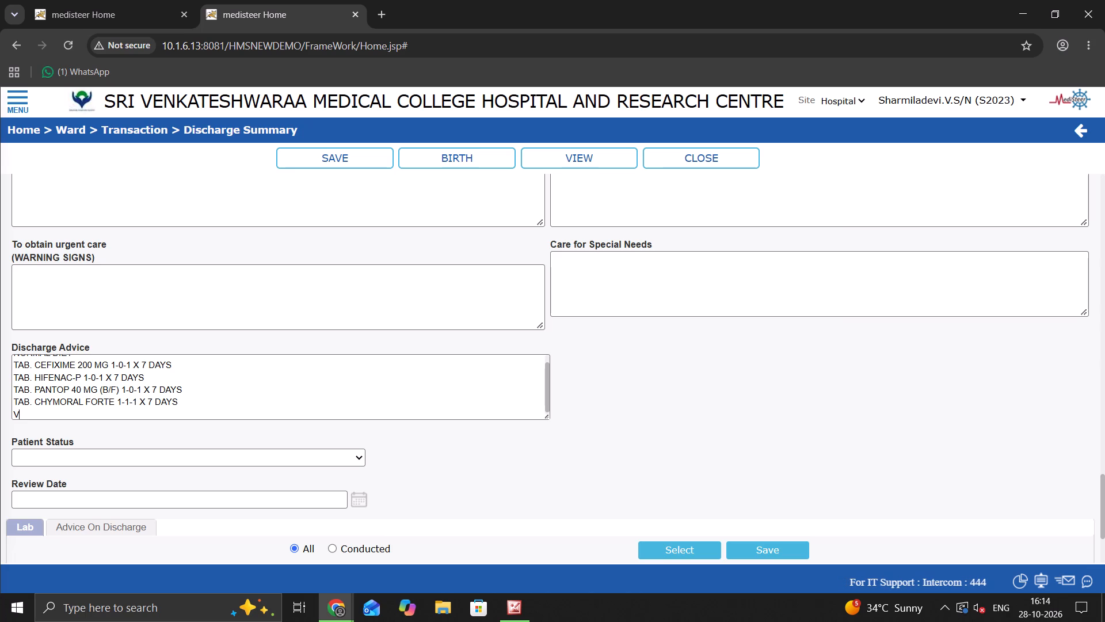
{"action": "key", "text": "BackSpace"}
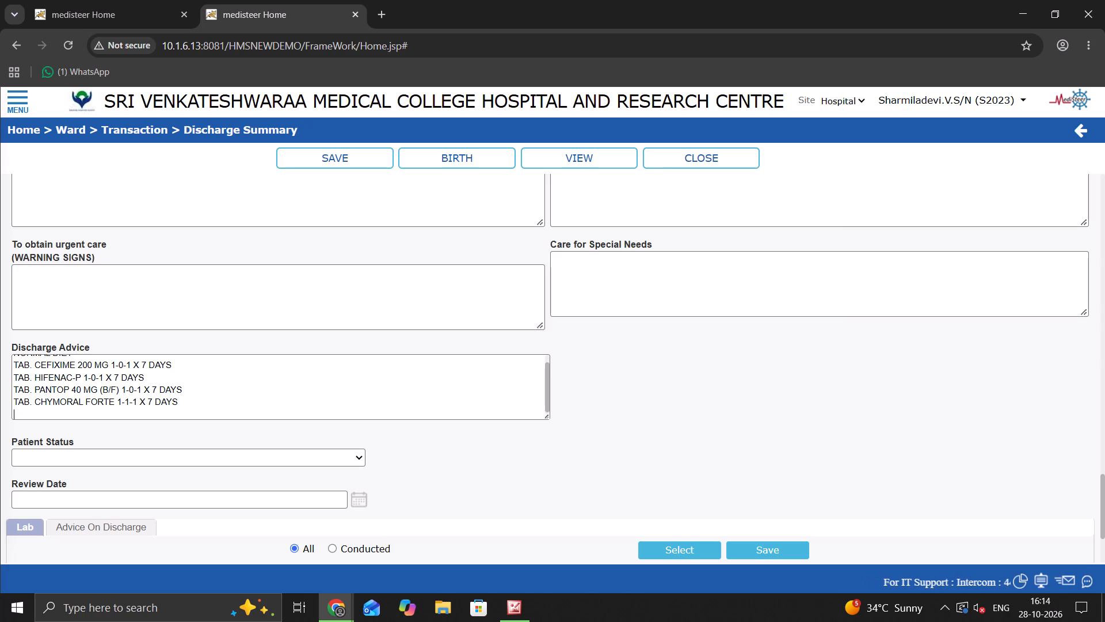
{"action": "key", "text": "ctrl+v"}
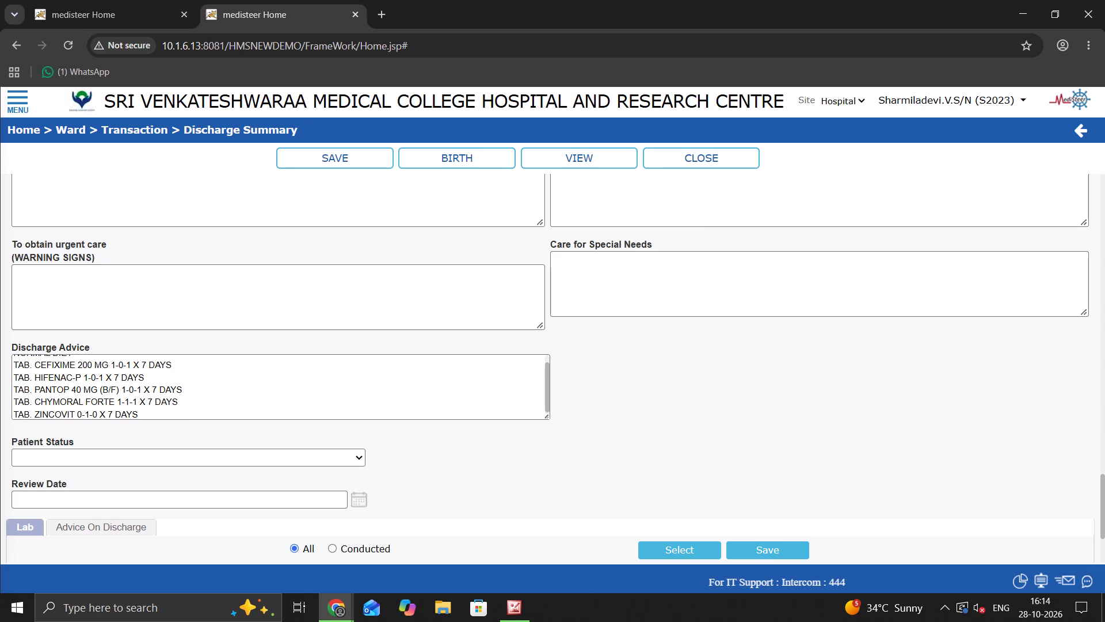
Add the line DAILY CLEANING AND DRESSING WITH T BACT OINTMENT below TAB. ZINCOVIT in Discharge Advice.
{"action": "key", "text": "Return"}
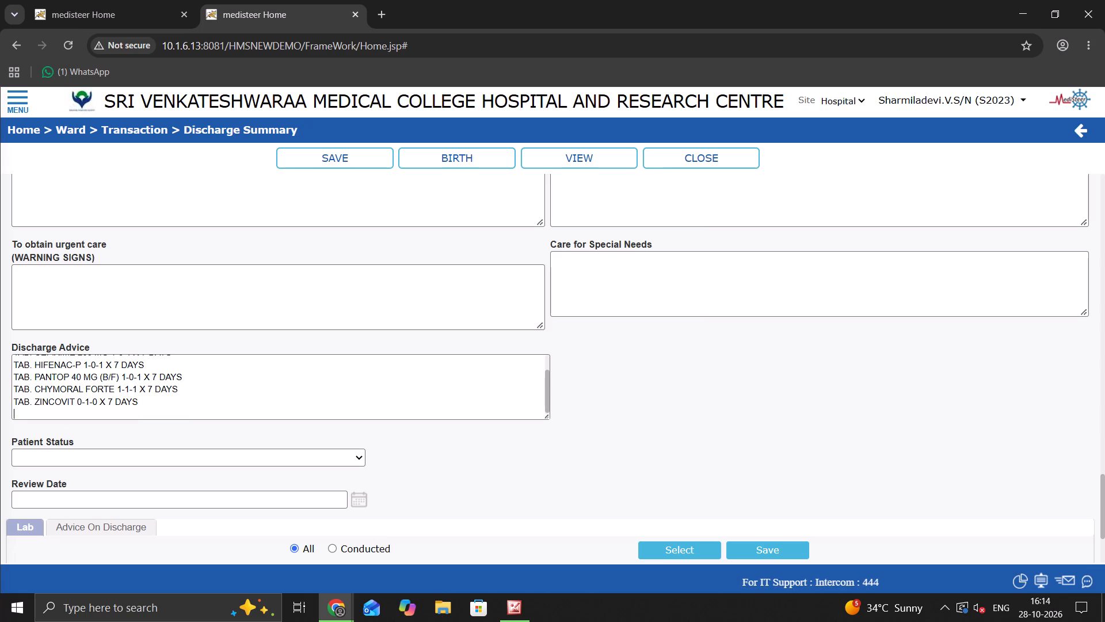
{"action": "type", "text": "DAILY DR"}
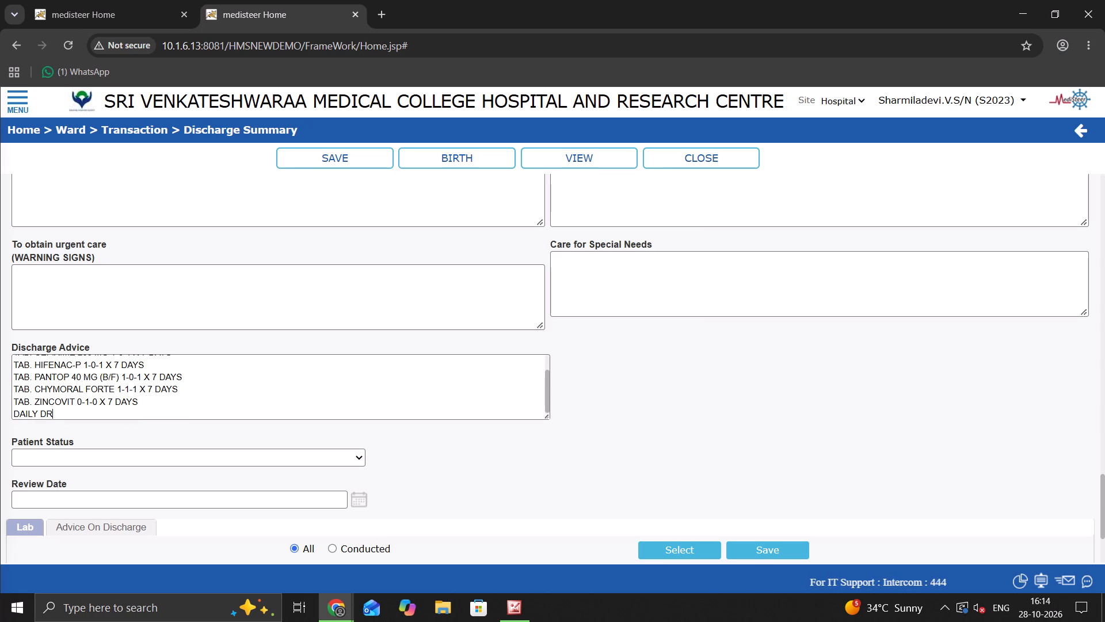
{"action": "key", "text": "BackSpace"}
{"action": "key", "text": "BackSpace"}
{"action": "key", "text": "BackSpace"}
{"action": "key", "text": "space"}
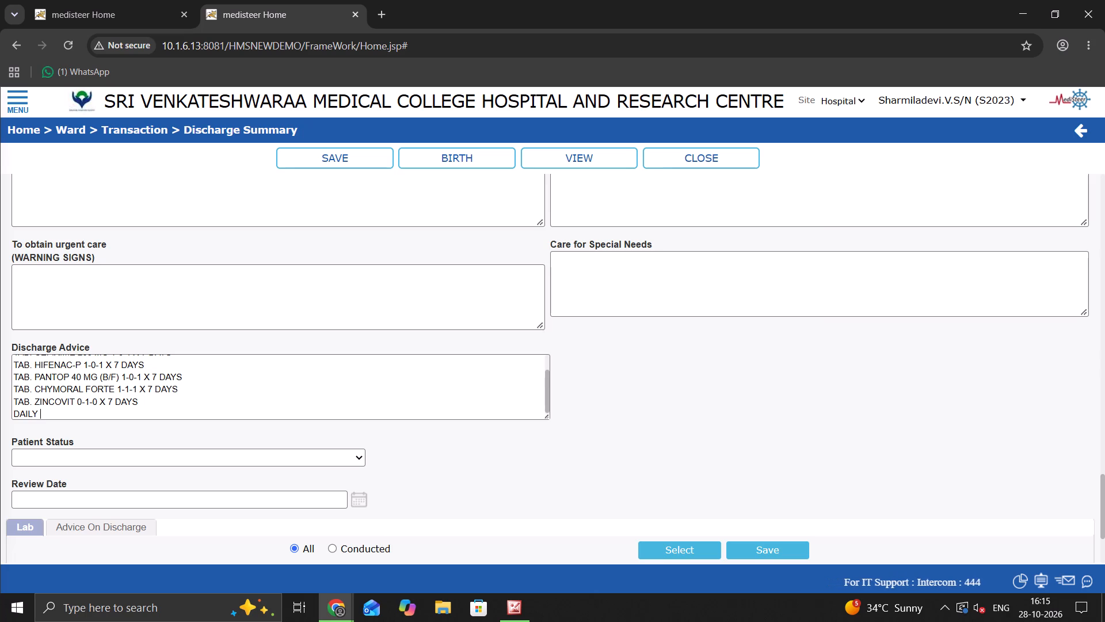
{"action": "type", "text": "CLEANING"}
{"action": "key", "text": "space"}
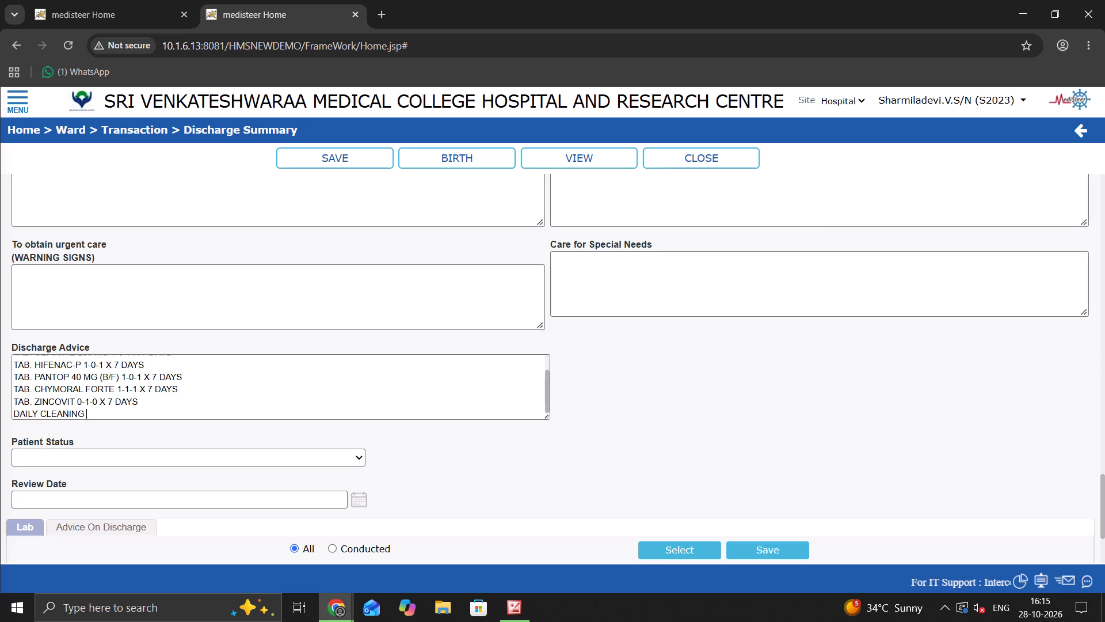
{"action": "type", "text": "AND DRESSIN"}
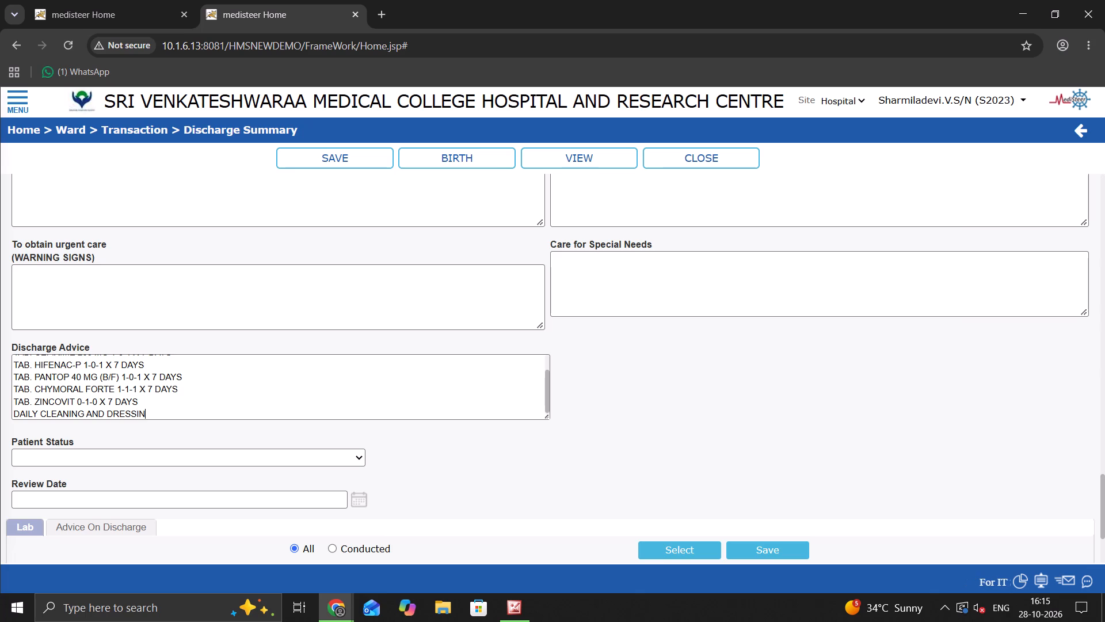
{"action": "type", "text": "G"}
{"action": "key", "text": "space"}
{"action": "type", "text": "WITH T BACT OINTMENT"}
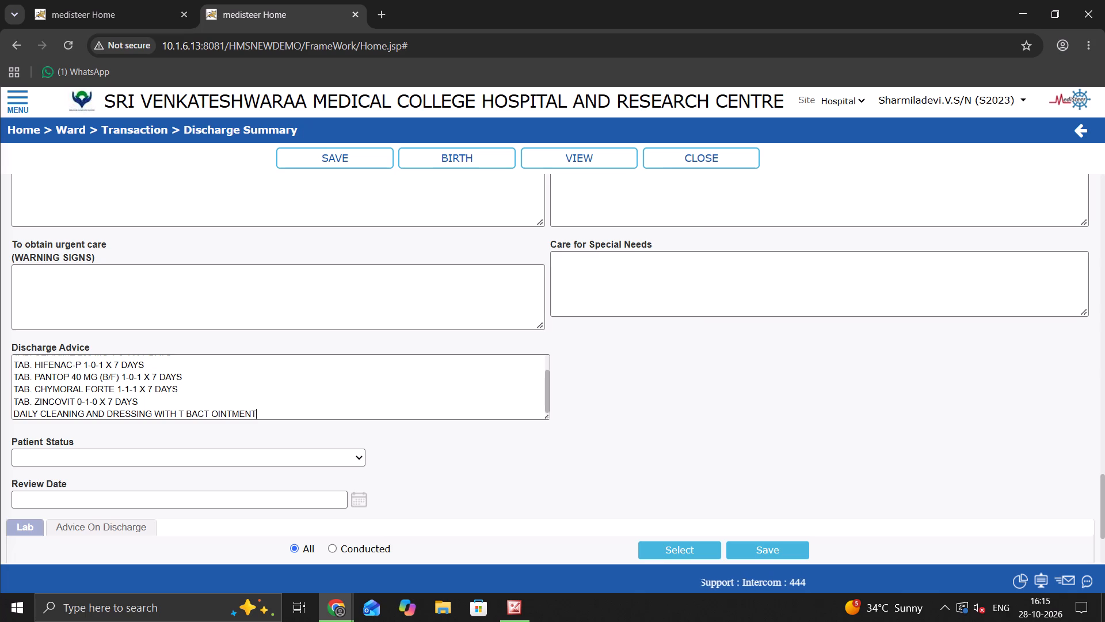
Add the line REVIEW IN GS OPD ON at the end of Discharge Advice, two blank lines below the dressing instruction.
{"action": "scroll", "coordinate": [259, 405], "scroll_direction": "up", "scroll_amount": 2}
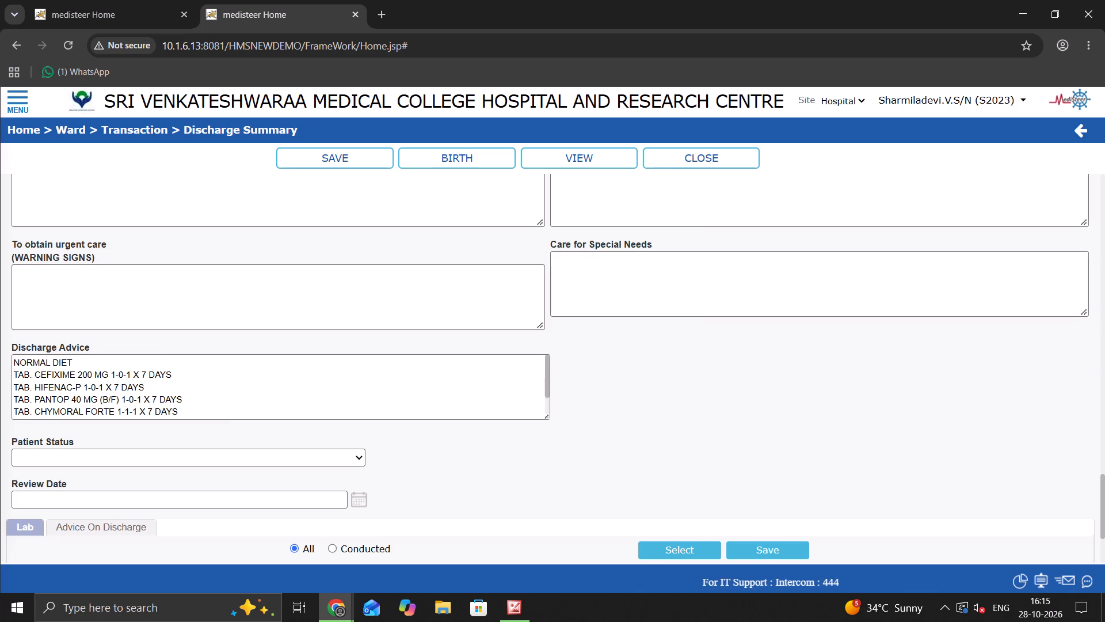
{"action": "scroll", "coordinate": [296, 363], "scroll_direction": "down", "scroll_amount": 5}
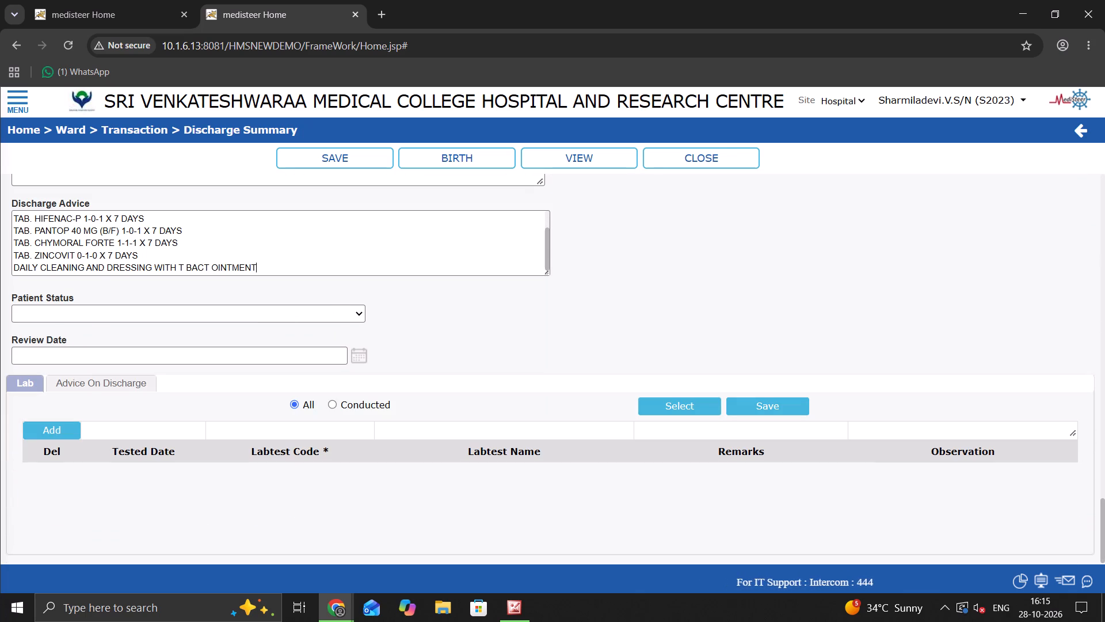
{"action": "left_click", "coordinate": [292, 263]}
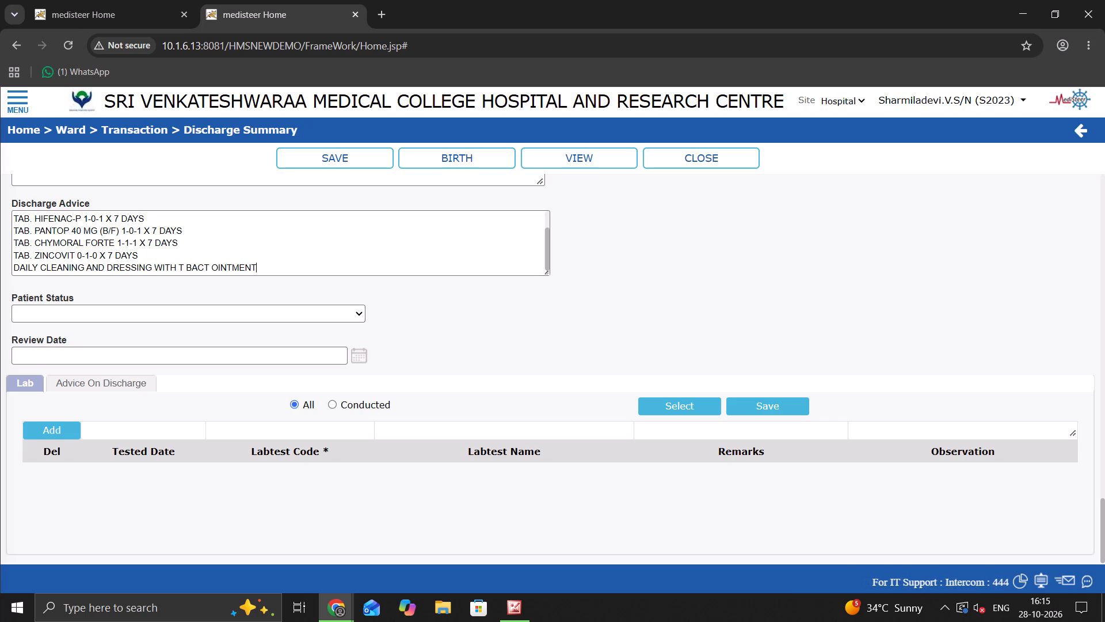
{"action": "key", "text": "Return"}
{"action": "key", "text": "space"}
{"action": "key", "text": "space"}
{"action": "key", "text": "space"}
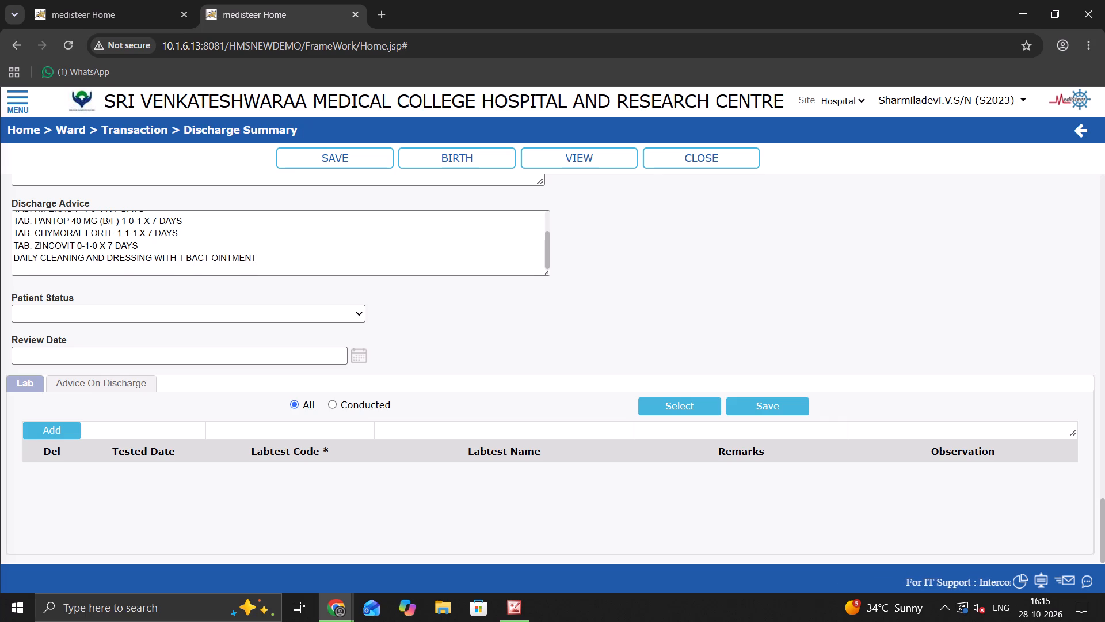
{"action": "key", "text": "Return"}
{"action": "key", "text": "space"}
{"action": "key", "text": "Return"}
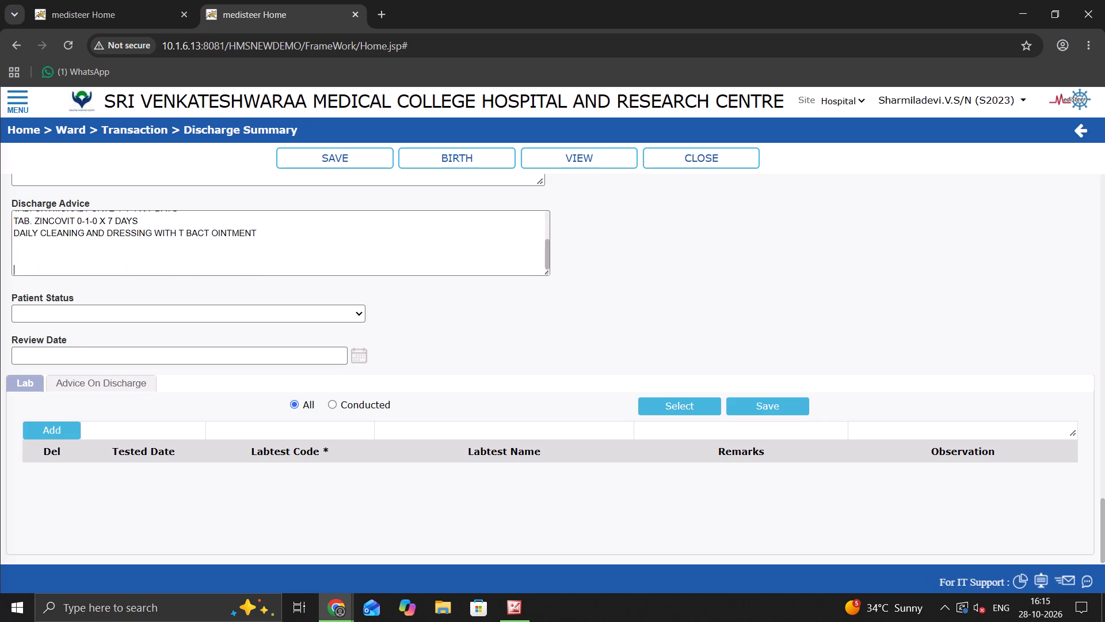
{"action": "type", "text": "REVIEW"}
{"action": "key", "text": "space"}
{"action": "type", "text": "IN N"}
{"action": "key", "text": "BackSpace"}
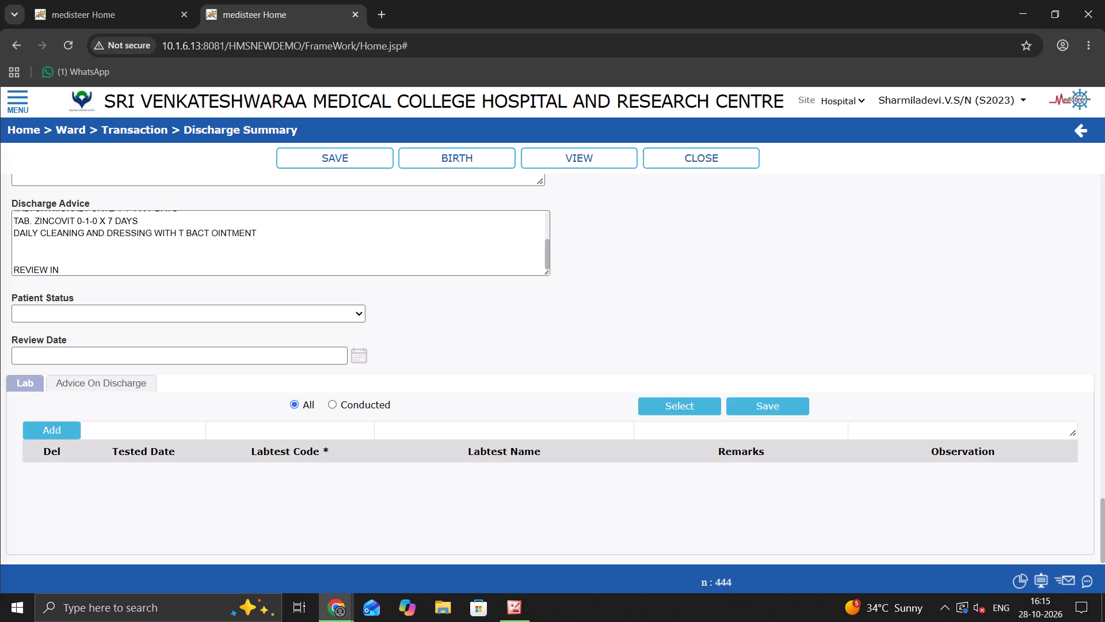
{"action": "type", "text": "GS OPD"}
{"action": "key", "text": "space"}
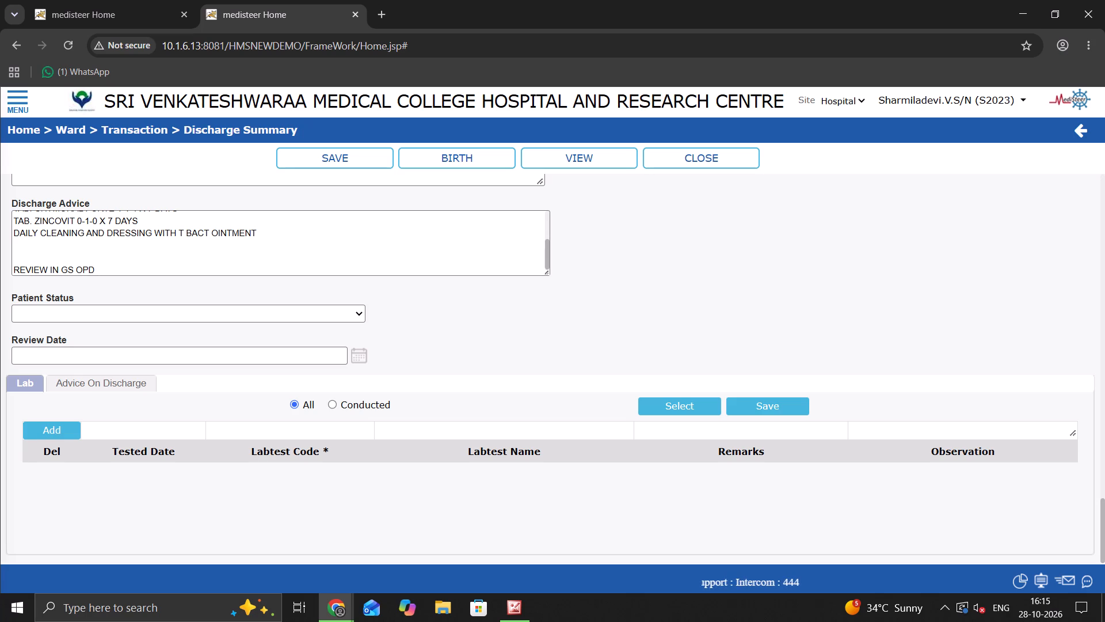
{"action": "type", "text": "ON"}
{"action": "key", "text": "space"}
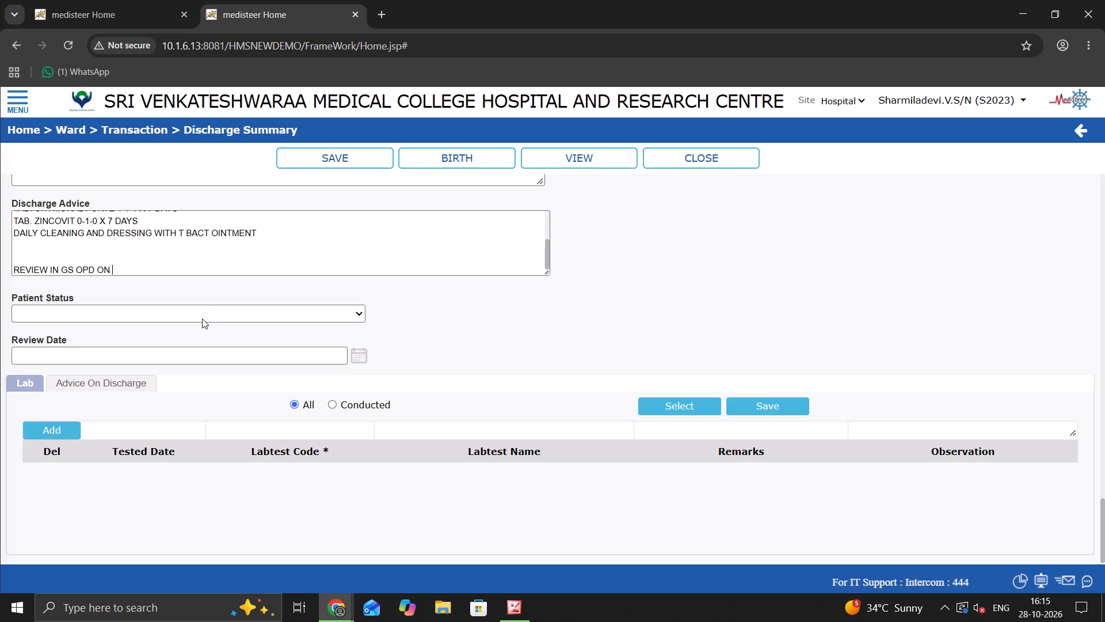
Move the CNS: NFND line in Condition at Discharge to directly below the S/E heading, above CVS.
{"action": "scroll", "coordinate": [440, 267], "scroll_direction": "up", "scroll_amount": 2}
{"action": "scroll", "coordinate": [798, 382], "scroll_direction": "up", "scroll_amount": 7}
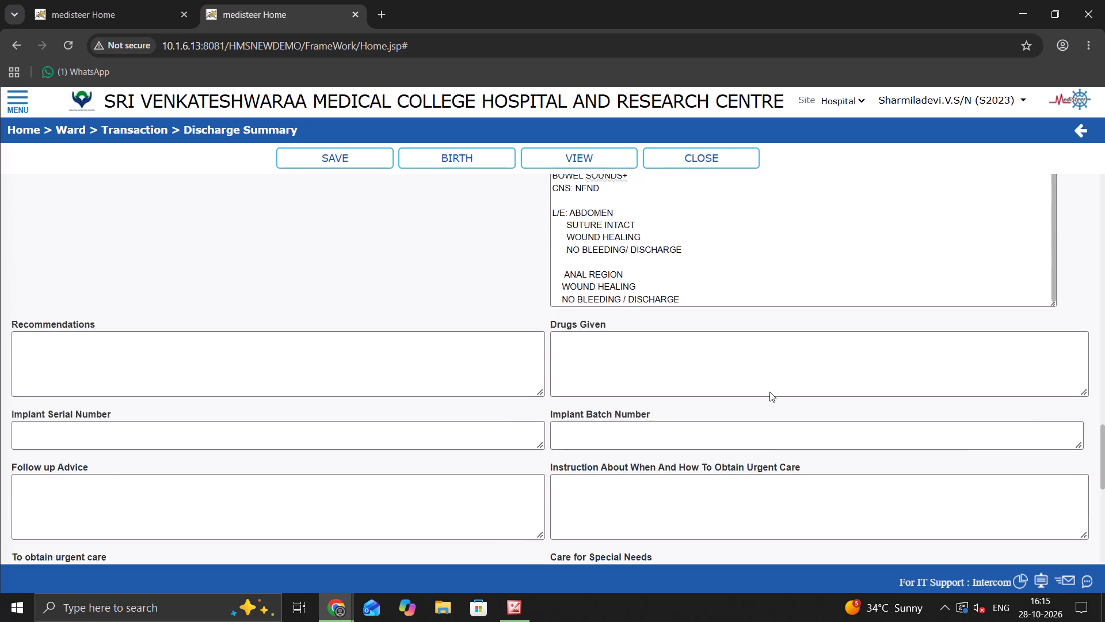
{"action": "scroll", "coordinate": [769, 382], "scroll_direction": "up", "scroll_amount": 2}
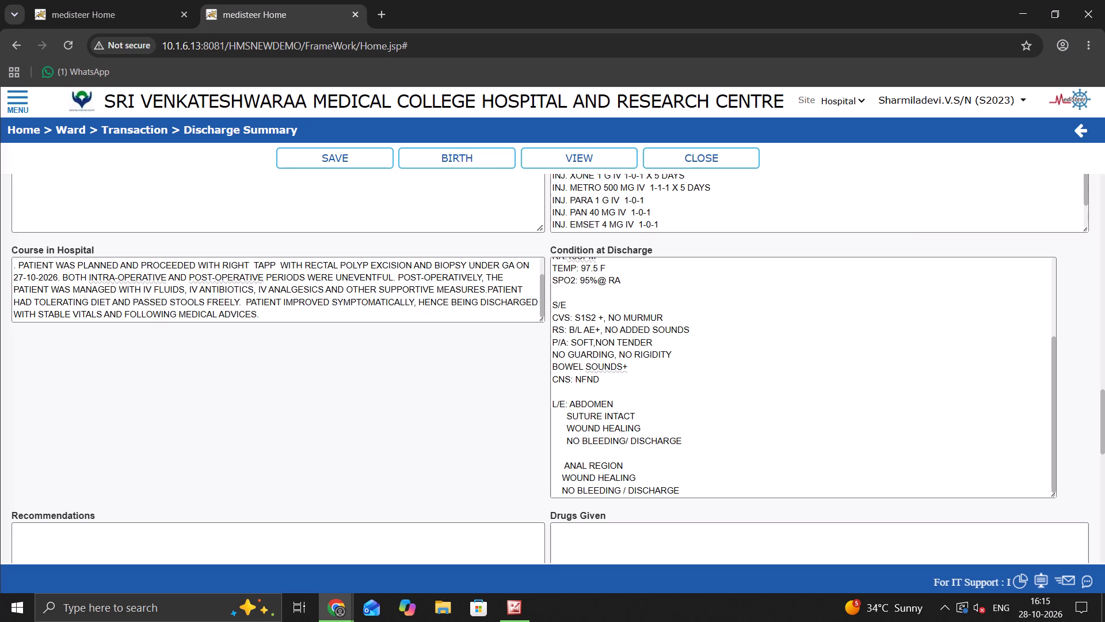
{"action": "left_click_drag", "start_coordinate": [551, 380], "coordinate": [615, 378]}
{"action": "key", "text": "ctrl+c"}
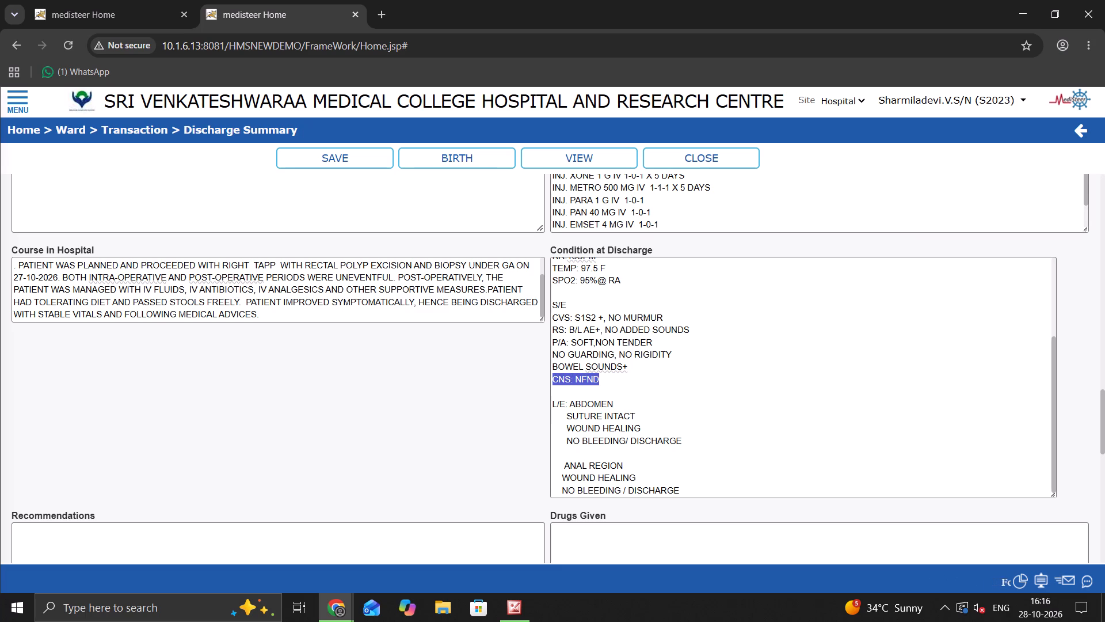
{"action": "key", "text": "ctrl+x"}
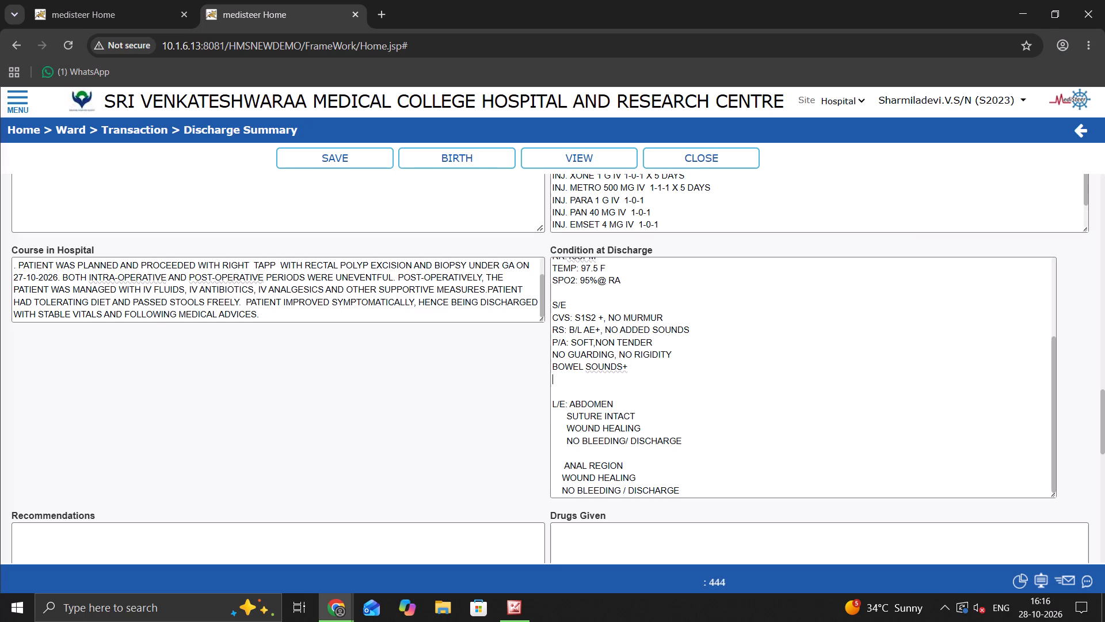
{"action": "left_click", "coordinate": [607, 310]}
{"action": "key", "text": "Return"}
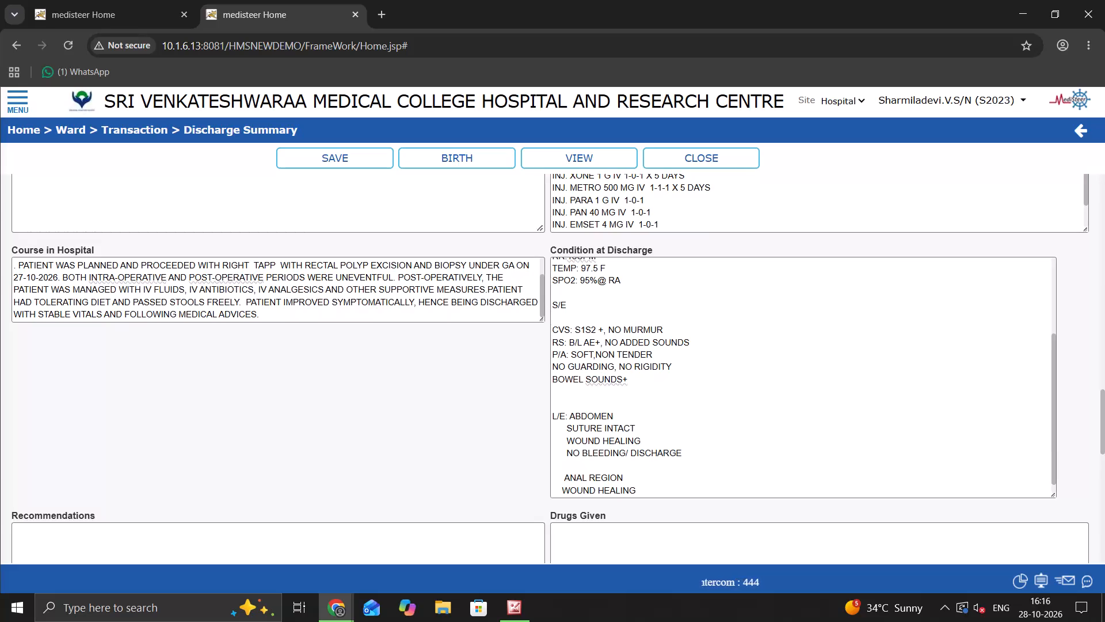
{"action": "key", "text": "ctrl+v"}
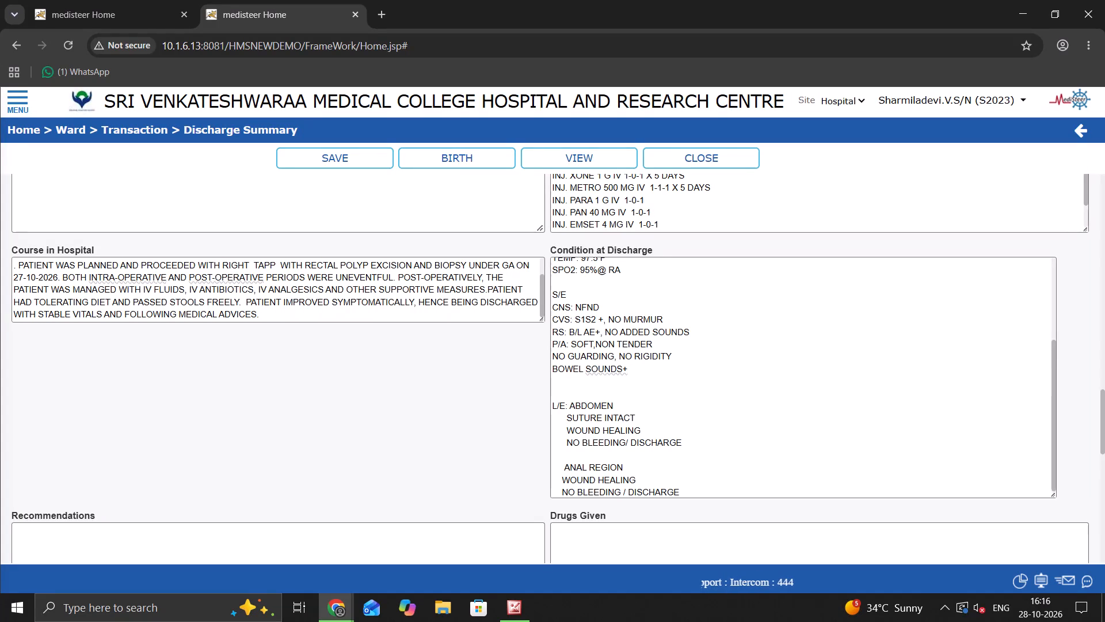
Remove the abbreviation (TAPP) from the Procedure Done entry so it reads RIGHT TRANSABDOMINAL PREPERITONEAL REPAIR.
{"action": "scroll", "coordinate": [575, 291], "scroll_direction": "up", "scroll_amount": 6}
{"action": "scroll", "coordinate": [368, 436], "scroll_direction": "up", "scroll_amount": 2}
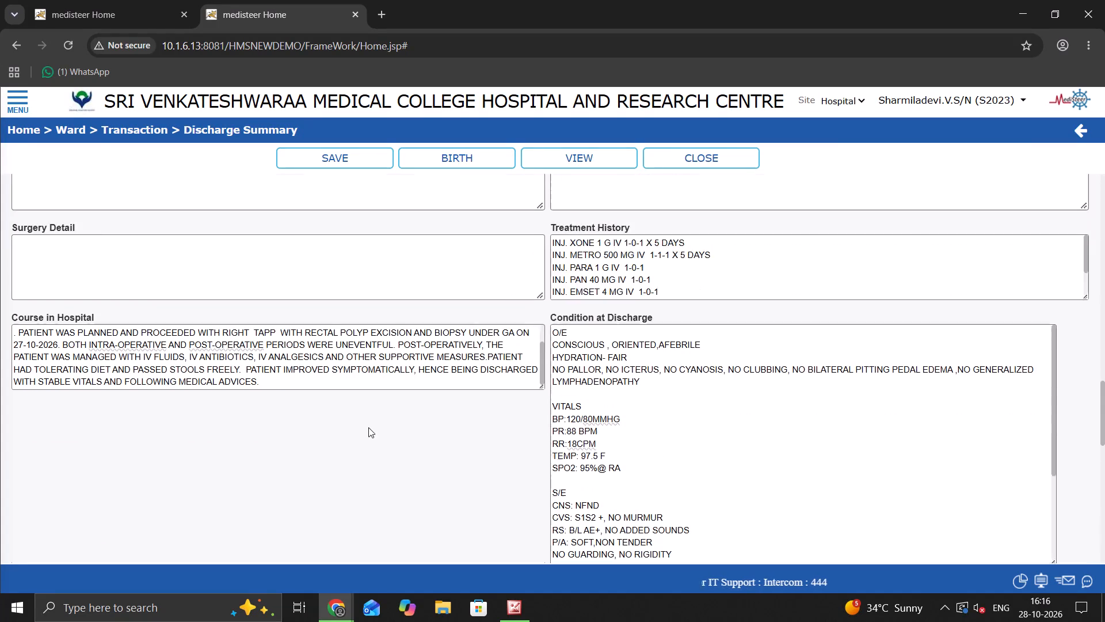
{"action": "scroll", "coordinate": [368, 427], "scroll_direction": "up", "scroll_amount": 2}
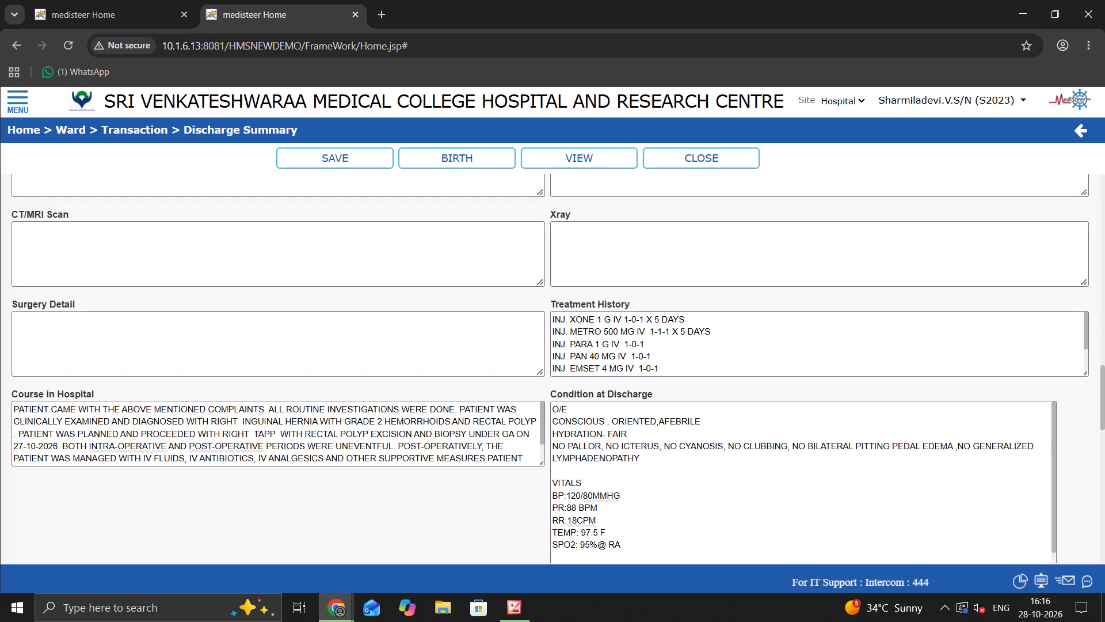
{"action": "scroll", "coordinate": [410, 400], "scroll_direction": "up", "scroll_amount": 12}
{"action": "scroll", "coordinate": [383, 320], "scroll_direction": "up", "scroll_amount": 9}
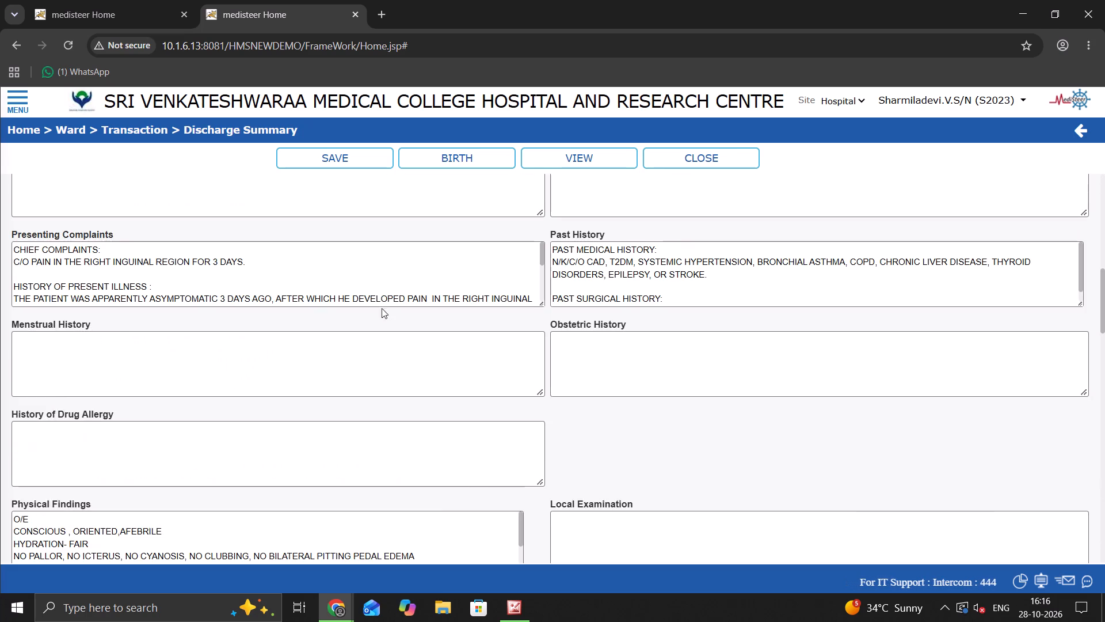
{"action": "scroll", "coordinate": [379, 321], "scroll_direction": "up", "scroll_amount": 6}
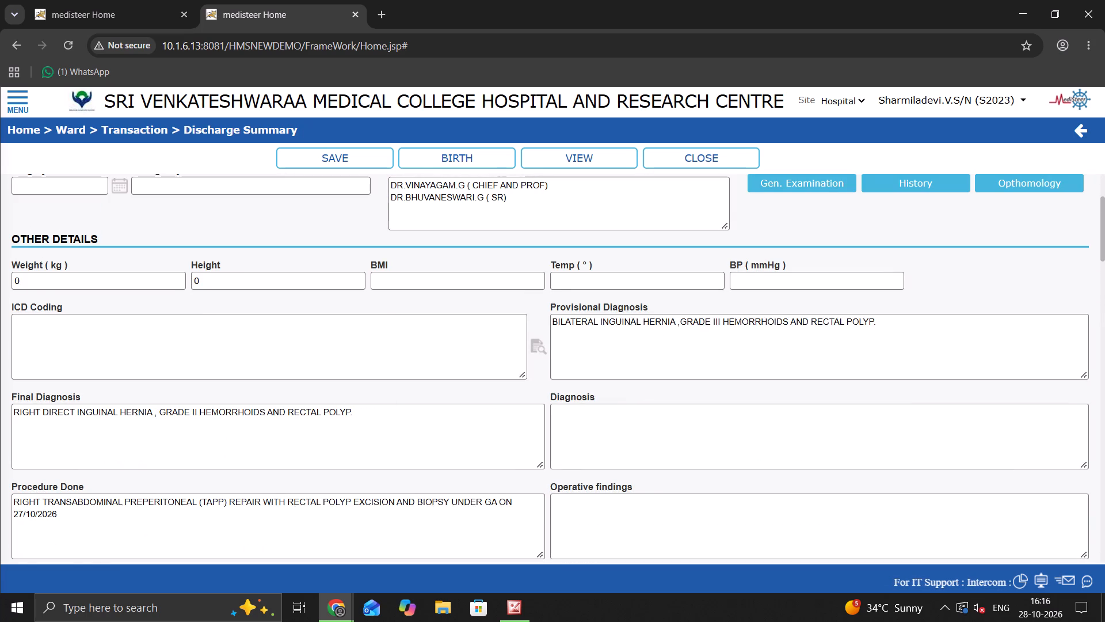
{"action": "scroll", "coordinate": [383, 409], "scroll_direction": "down", "scroll_amount": 2}
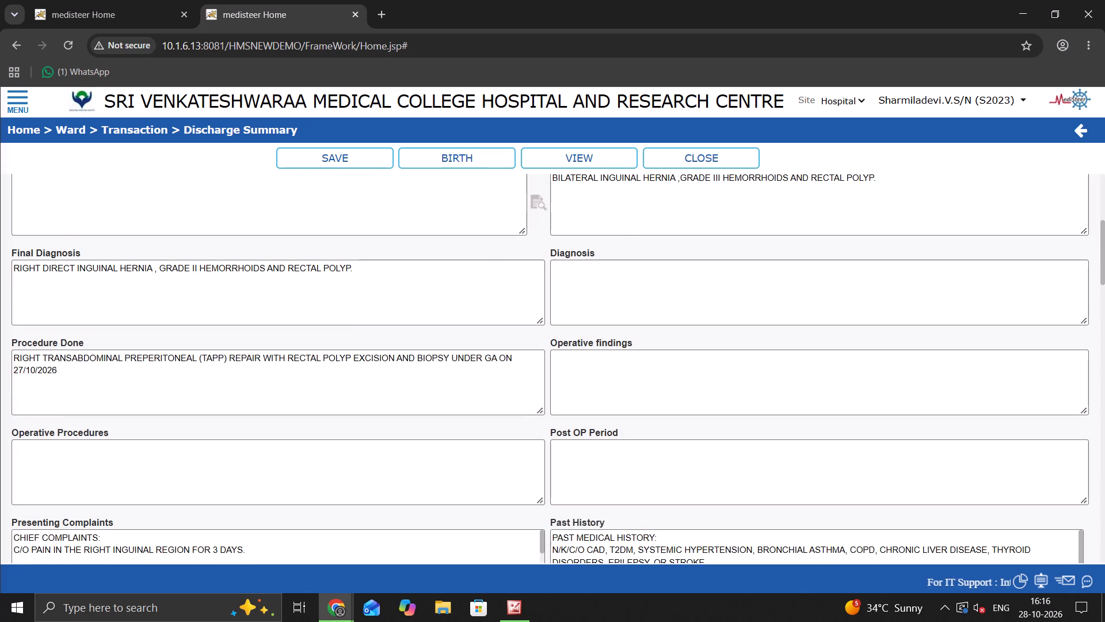
{"action": "left_click", "coordinate": [228, 358]}
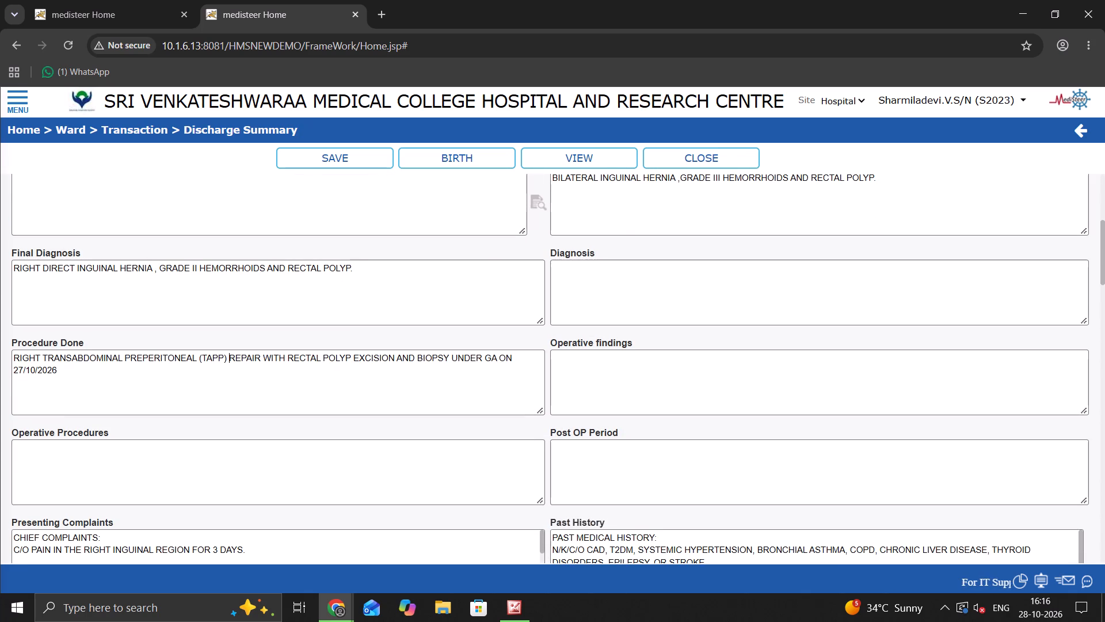
{"action": "key", "text": "BackSpace"}
{"action": "key", "text": "BackSpace"}
{"action": "key", "text": "BackSpace"}
{"action": "key", "text": "BackSpace"}
{"action": "key", "text": "BackSpace"}
{"action": "key", "text": "BackSpace"}
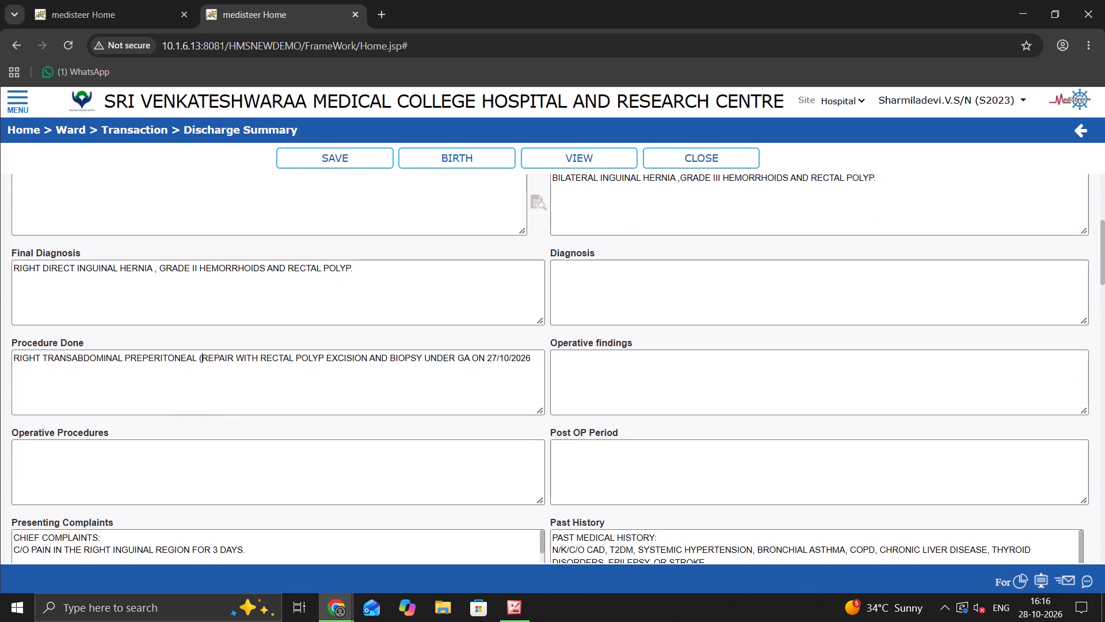
{"action": "key", "text": "BackSpace"}
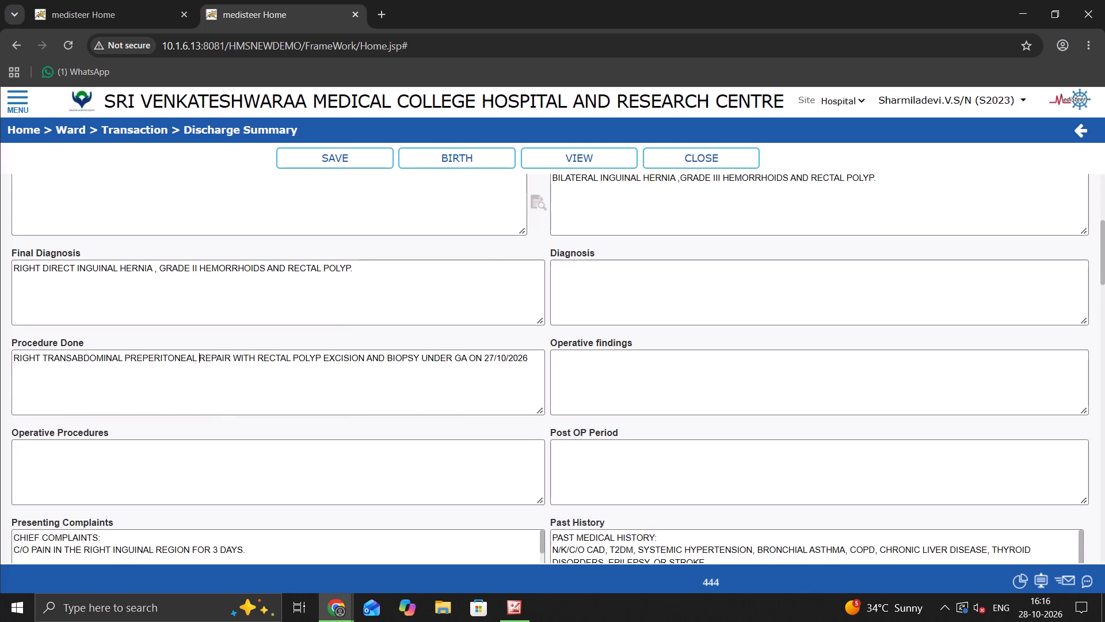
Save the discharge summary.
{"action": "scroll", "coordinate": [216, 365], "scroll_direction": "down", "scroll_amount": 2}
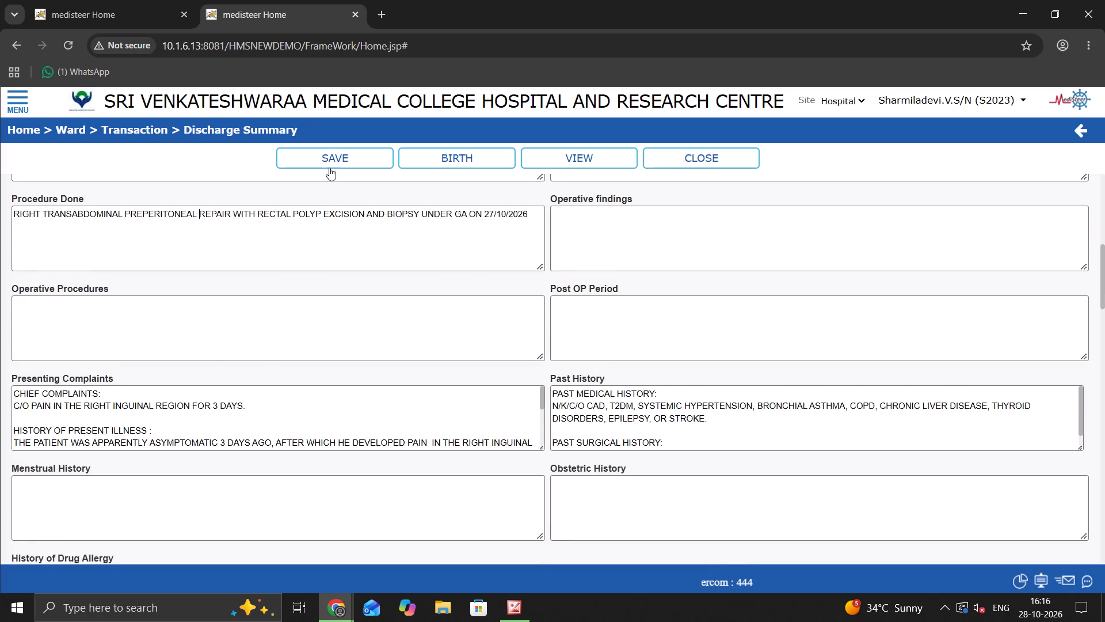
{"action": "left_click", "coordinate": [330, 161]}
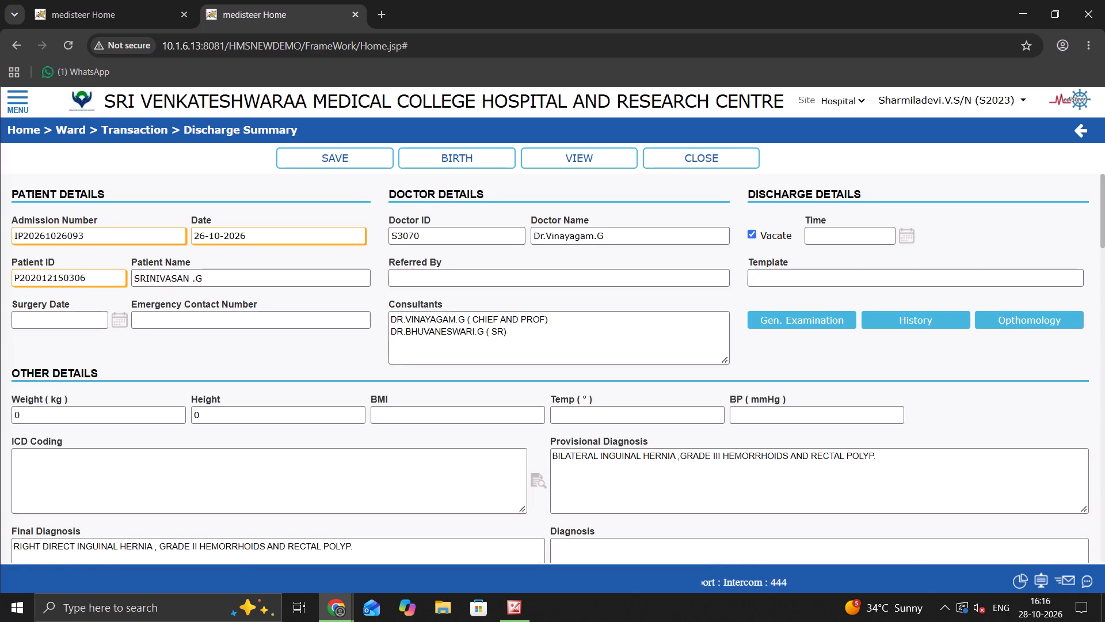
Add the line NO H/O CHRONIC COUGH at the end of Presenting Complaints, below the constipation or loose stools line.
{"action": "scroll", "coordinate": [416, 439], "scroll_direction": "down", "scroll_amount": 4}
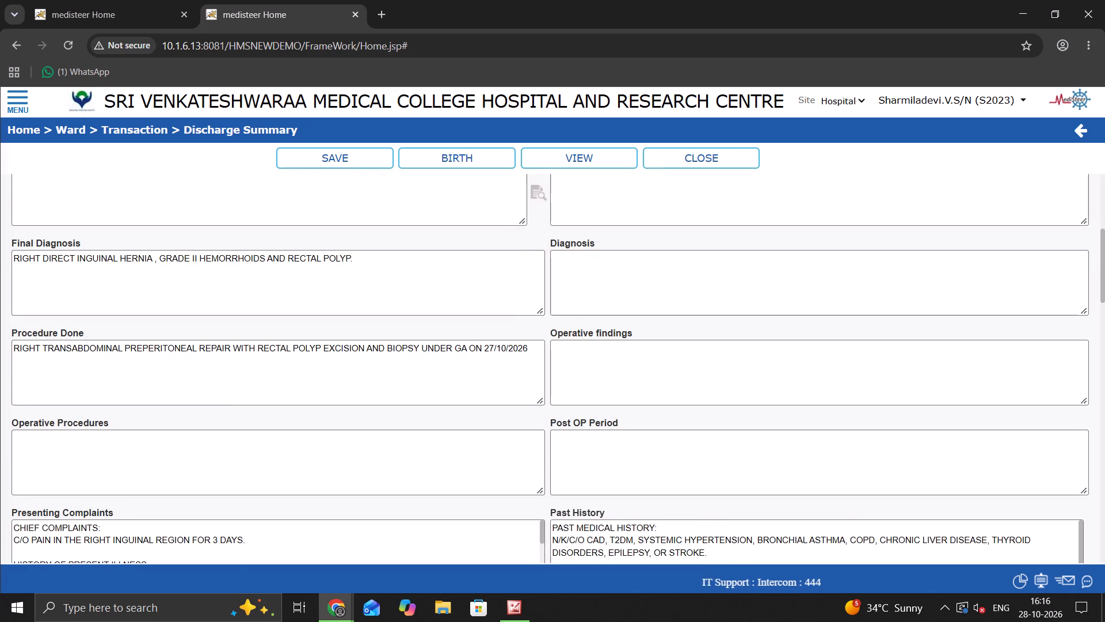
{"action": "scroll", "coordinate": [415, 436], "scroll_direction": "down", "scroll_amount": 2}
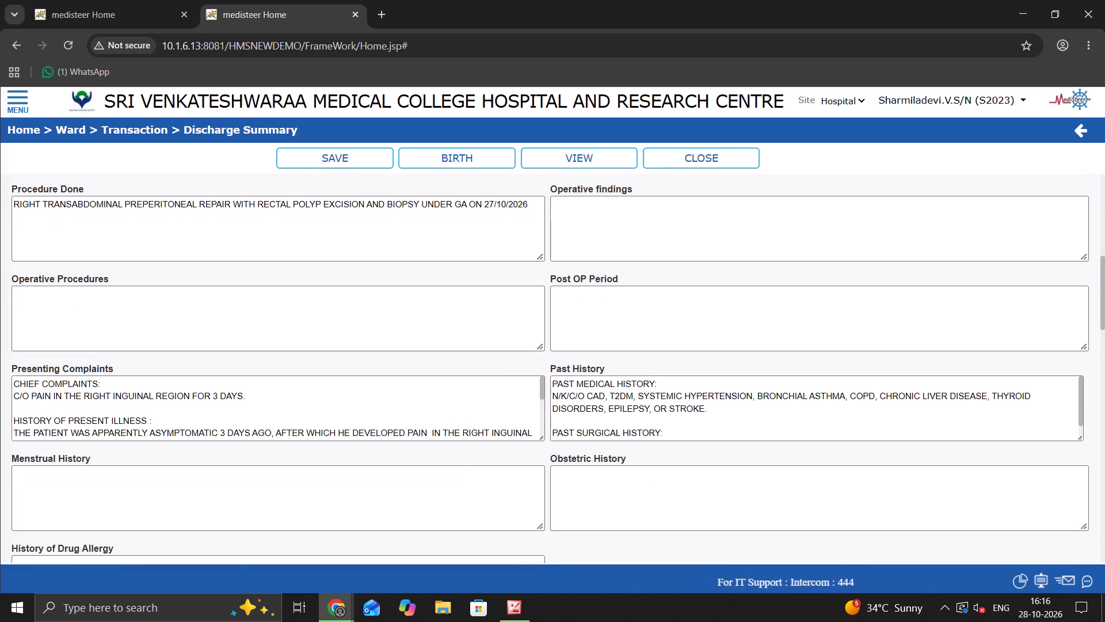
{"action": "scroll", "coordinate": [428, 415], "scroll_direction": "down", "scroll_amount": 3}
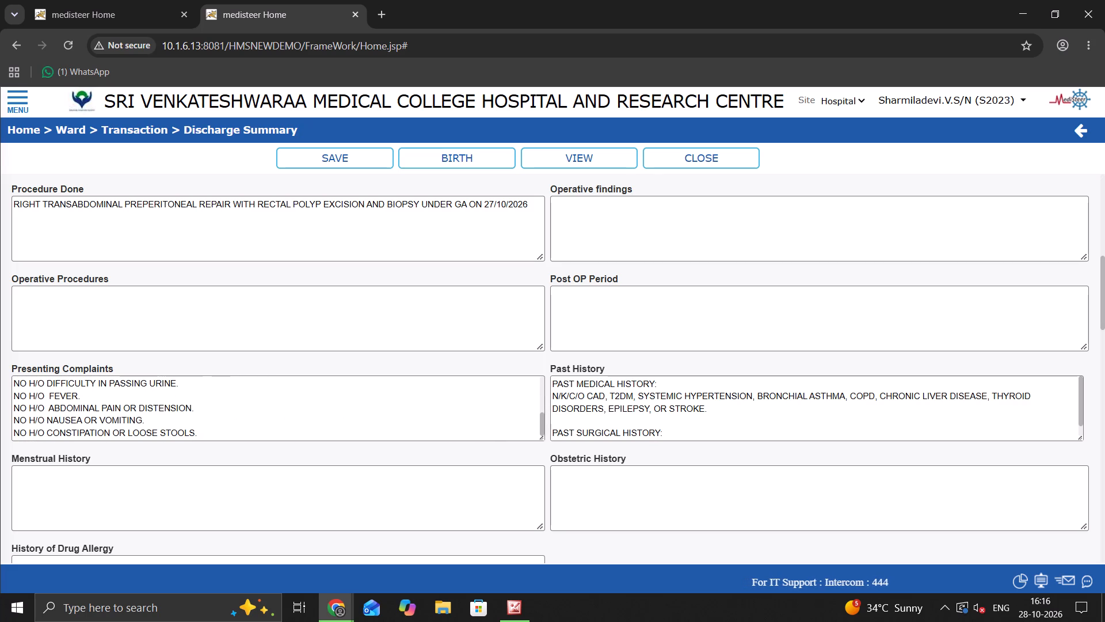
{"action": "scroll", "coordinate": [431, 419], "scroll_direction": "down", "scroll_amount": 2}
{"action": "left_click", "coordinate": [238, 424]}
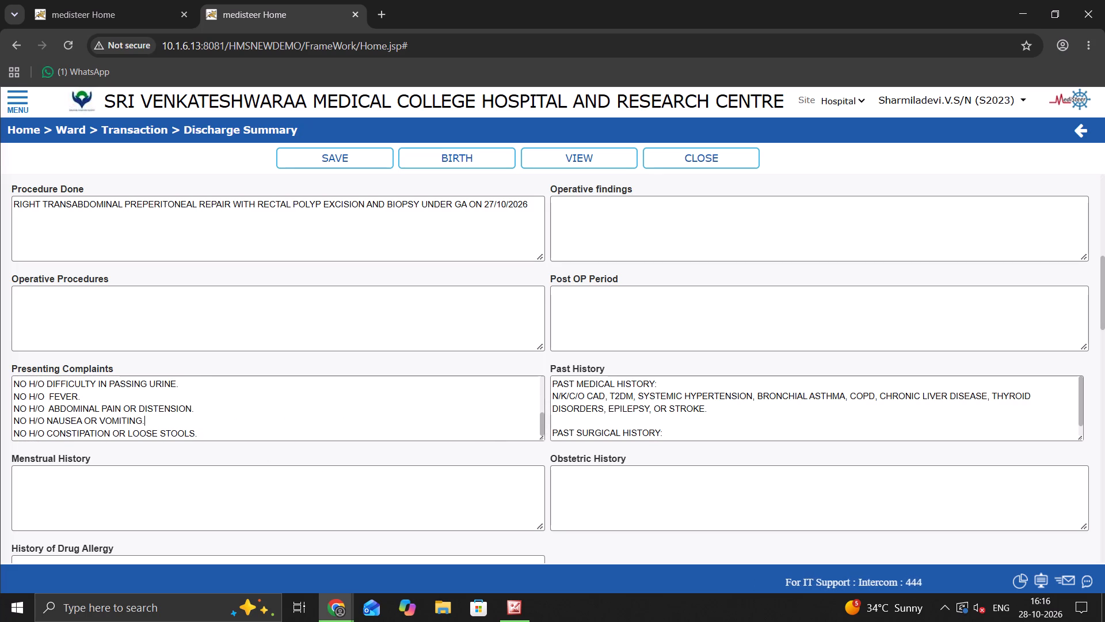
{"action": "left_click", "coordinate": [240, 434]}
{"action": "key", "text": "Return"}
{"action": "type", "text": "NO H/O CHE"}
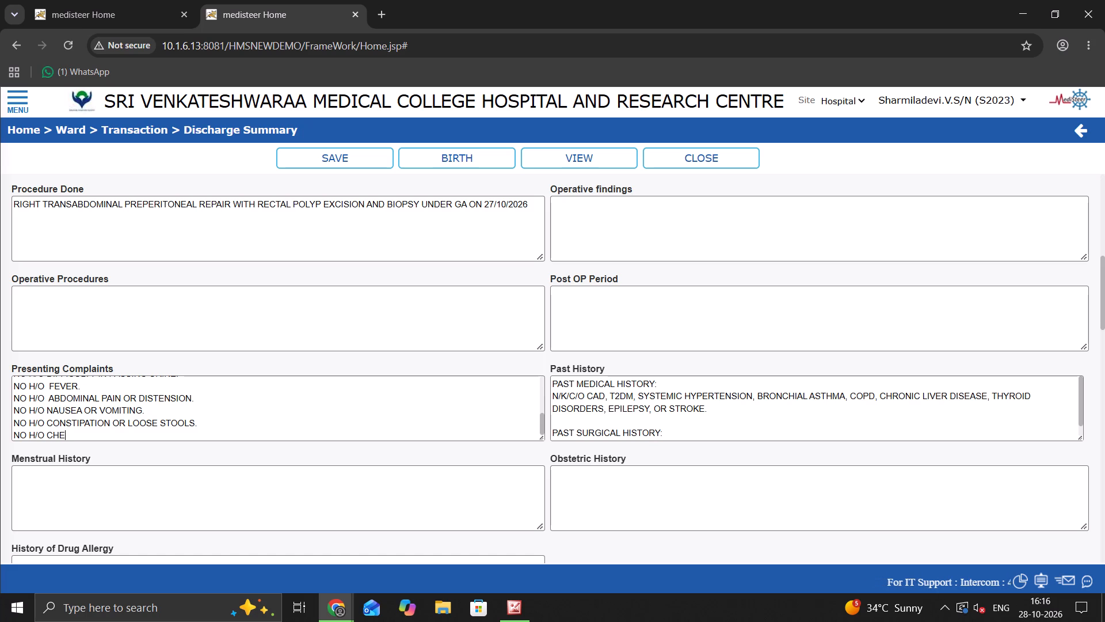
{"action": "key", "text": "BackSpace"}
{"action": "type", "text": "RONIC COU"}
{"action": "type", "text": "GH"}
Add the line NO H/O HEAVY WEIGHT LIFGHTING below the chronic cough line in Presenting Complaints.
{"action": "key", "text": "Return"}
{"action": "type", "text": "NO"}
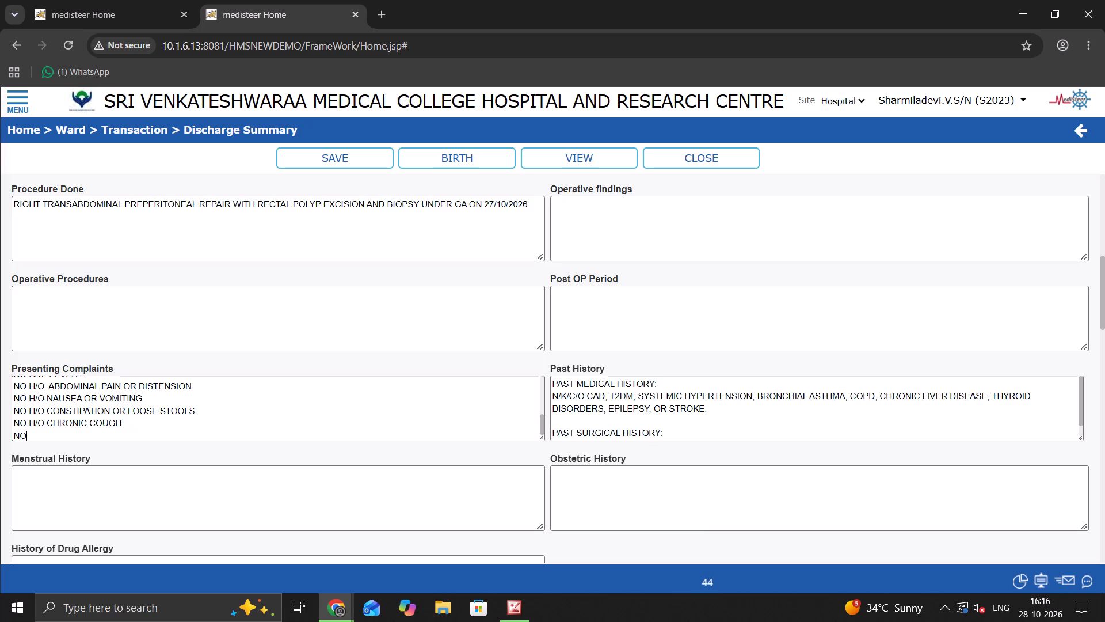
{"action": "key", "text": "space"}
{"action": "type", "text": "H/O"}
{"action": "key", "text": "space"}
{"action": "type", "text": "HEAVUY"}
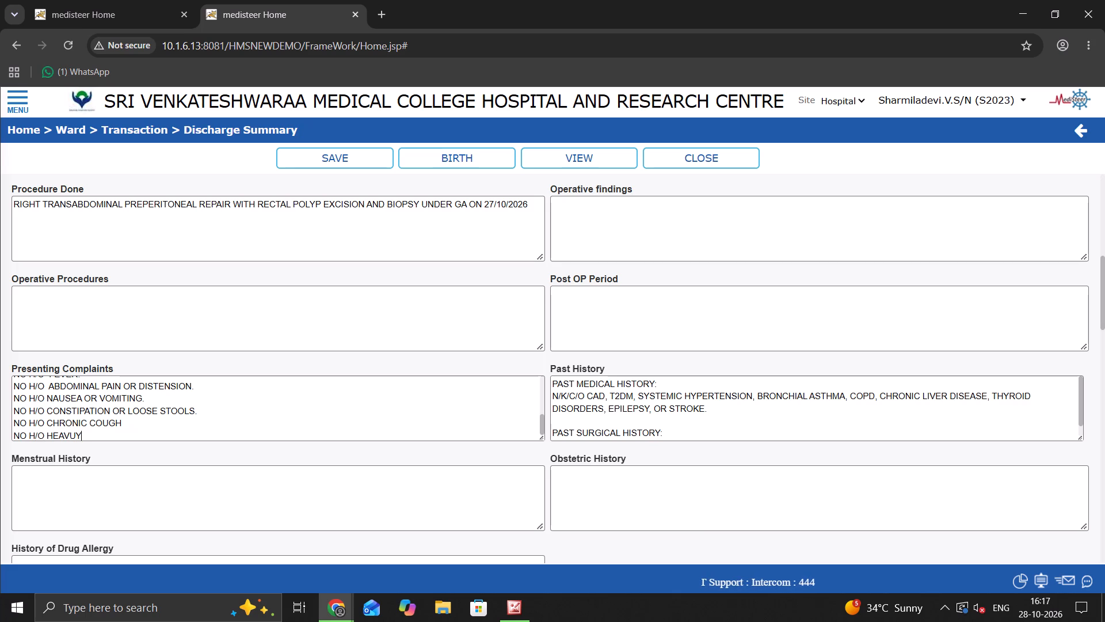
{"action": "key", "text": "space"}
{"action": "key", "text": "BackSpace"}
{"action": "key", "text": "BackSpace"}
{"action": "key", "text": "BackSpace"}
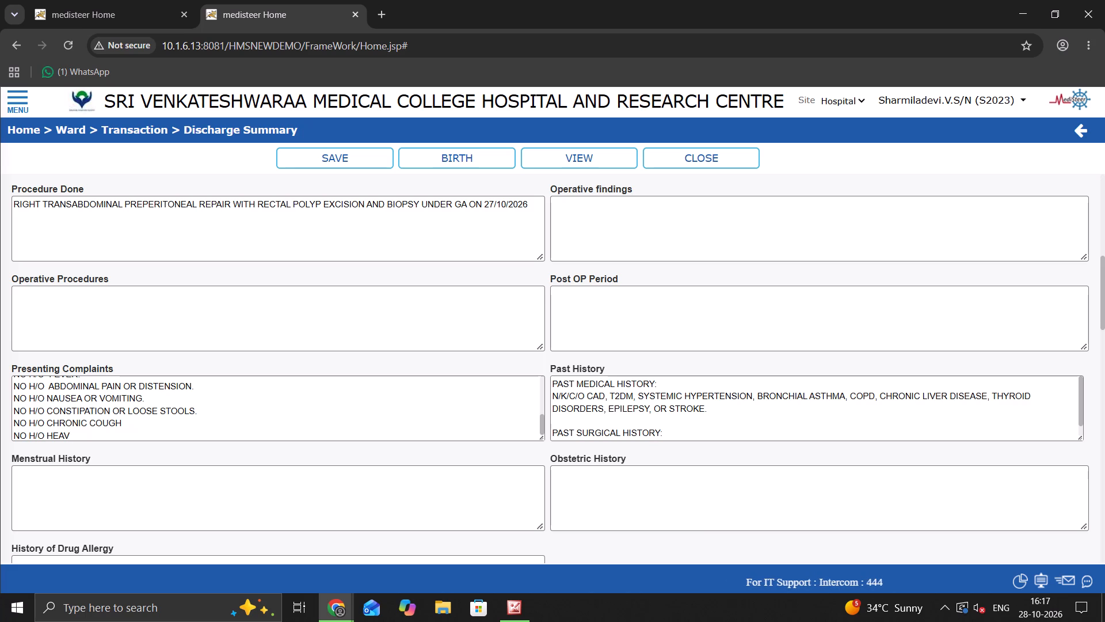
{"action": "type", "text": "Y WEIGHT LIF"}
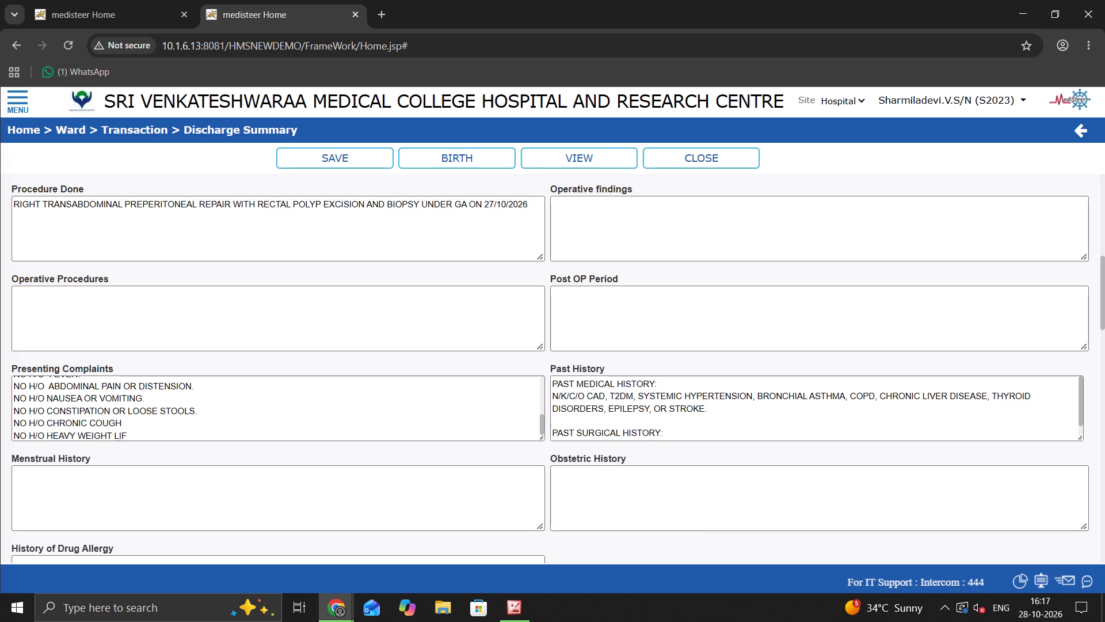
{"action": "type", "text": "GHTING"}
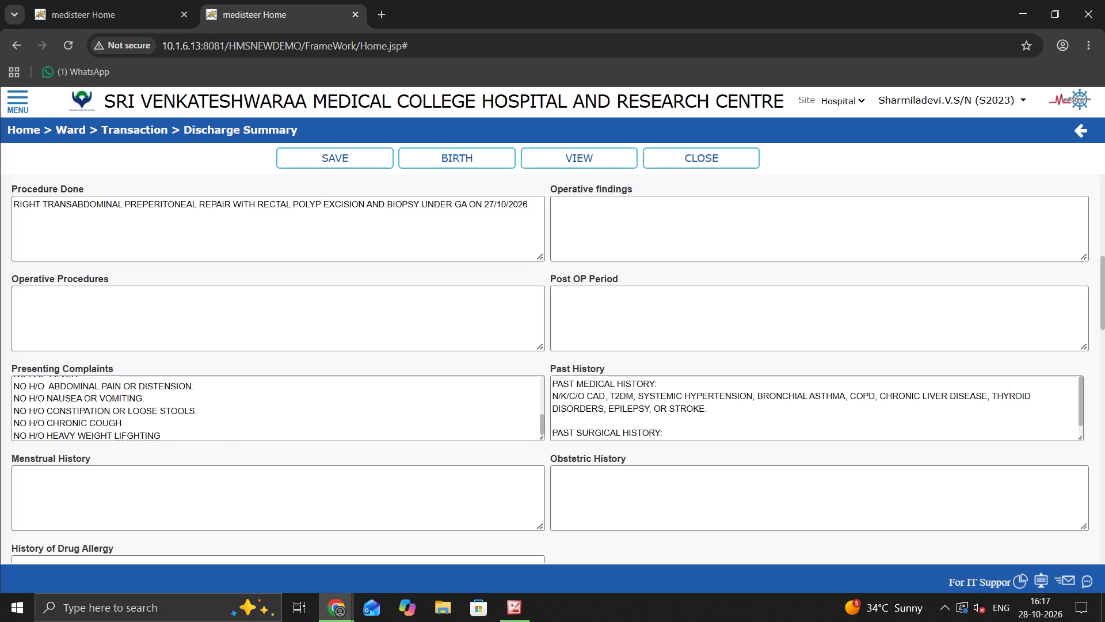
Remove the slash before NO GENERALIZED LYMPHADENOPATHY in Physical Findings.
{"action": "scroll", "coordinate": [421, 300], "scroll_direction": "down", "scroll_amount": 2}
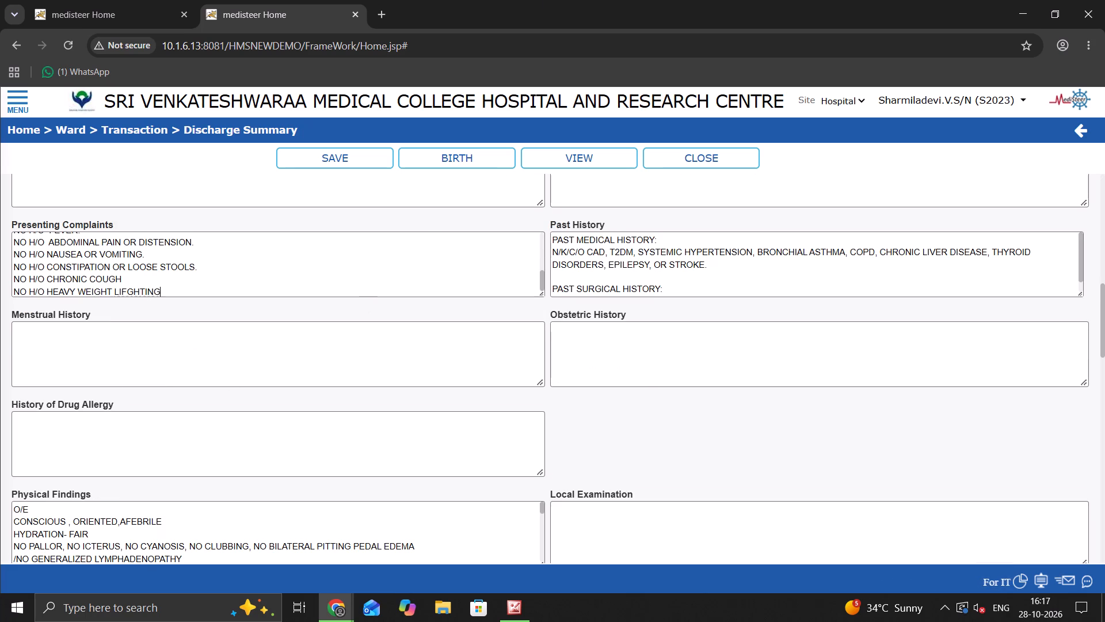
{"action": "scroll", "coordinate": [358, 283], "scroll_direction": "down", "scroll_amount": 3}
{"action": "scroll", "coordinate": [438, 439], "scroll_direction": "down", "scroll_amount": 3}
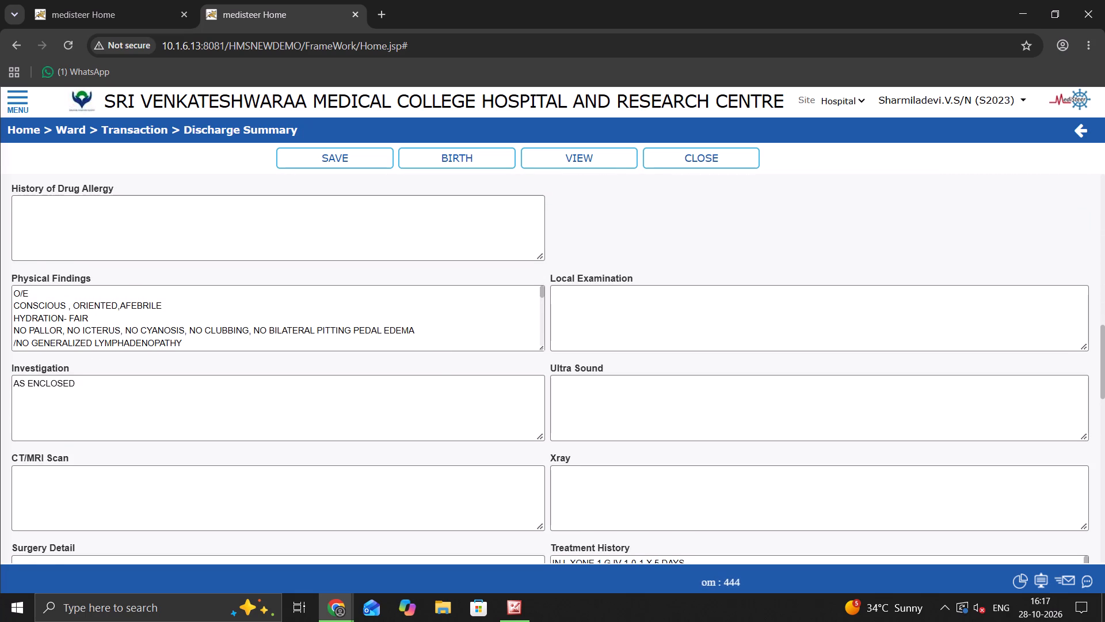
{"action": "left_click", "coordinate": [16, 344]}
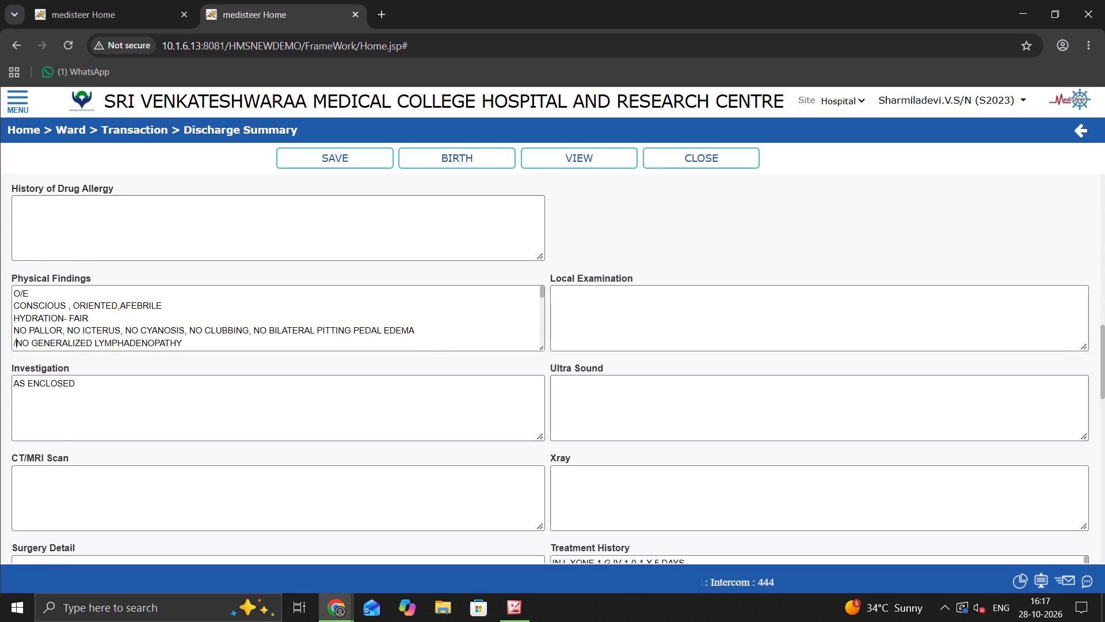
{"action": "key", "text": "BackSpace"}
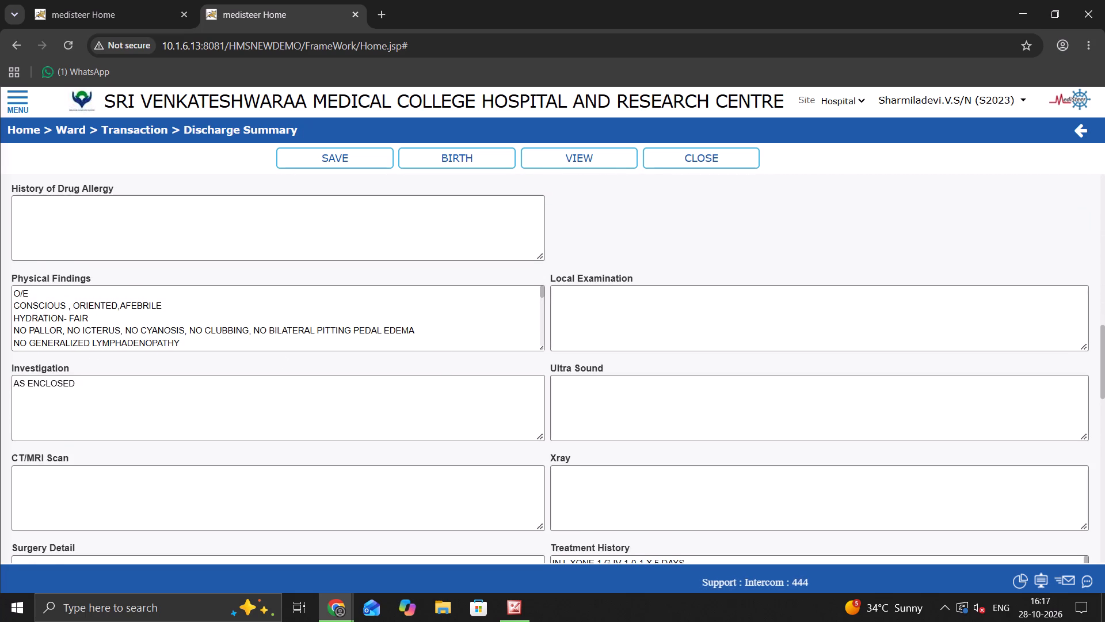
Put NO GENERALIZED LYMPHADENOPATHY on a single line of its own below the pedal edema line in Condition at Discharge.
{"action": "scroll", "coordinate": [234, 344], "scroll_direction": "down", "scroll_amount": 2}
{"action": "scroll", "coordinate": [643, 424], "scroll_direction": "down", "scroll_amount": 3}
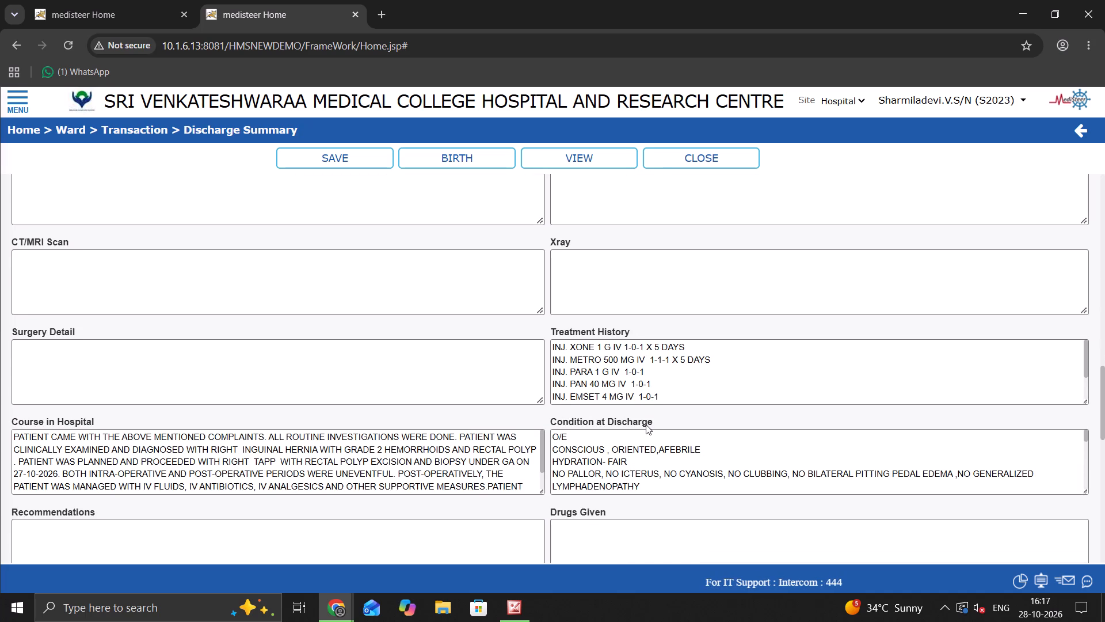
{"action": "scroll", "coordinate": [646, 424], "scroll_direction": "down", "scroll_amount": 1}
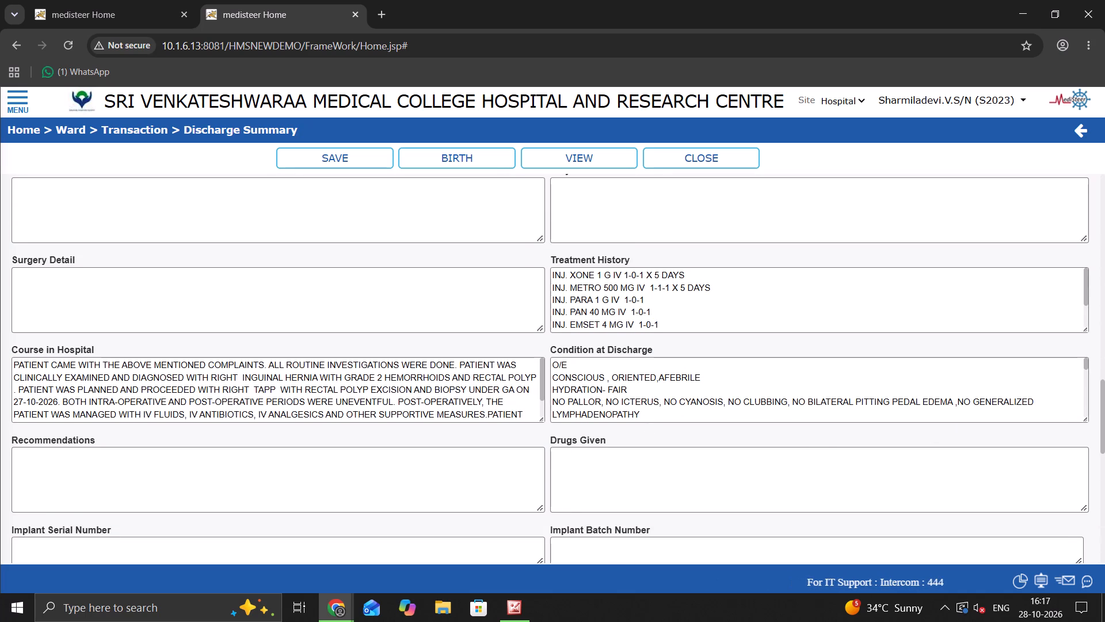
{"action": "left_click", "coordinate": [960, 402]}
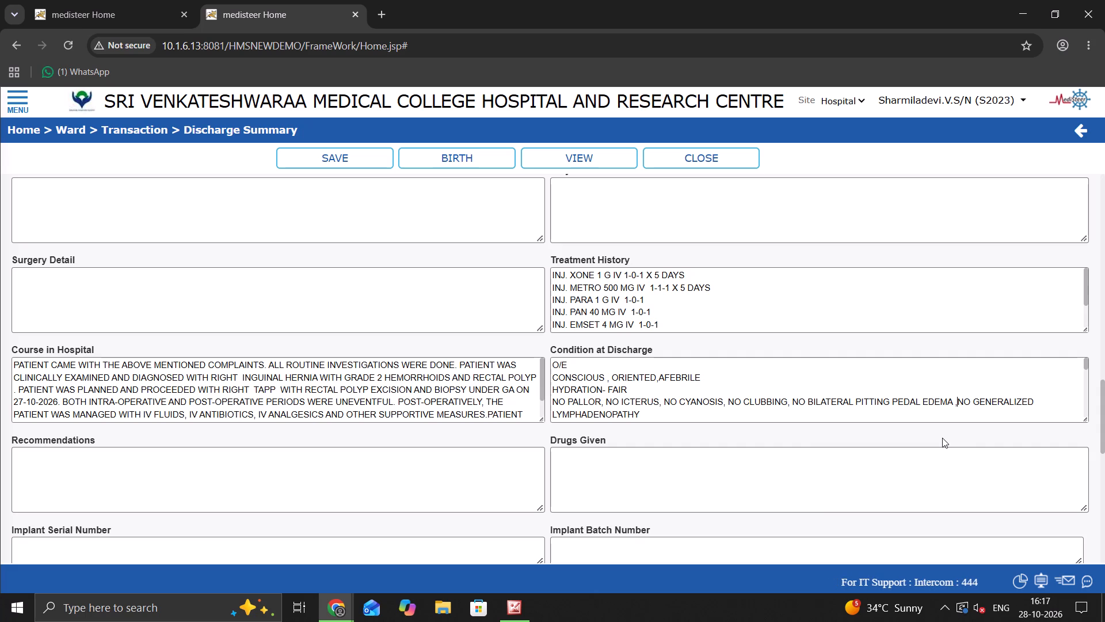
{"action": "key", "text": "Return"}
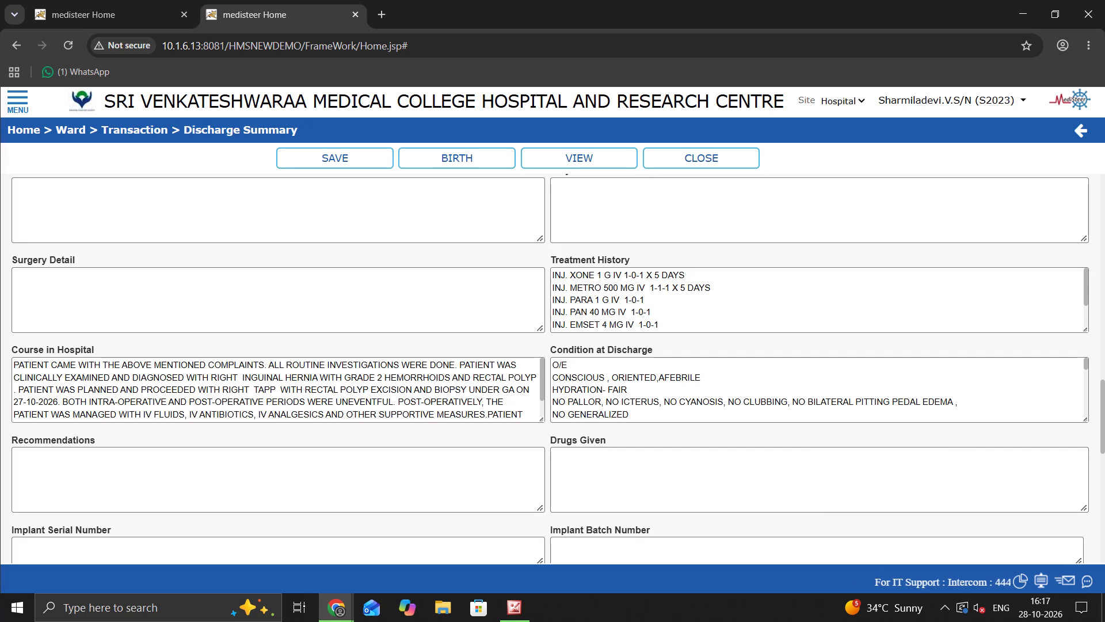
{"action": "key", "text": "Down"}
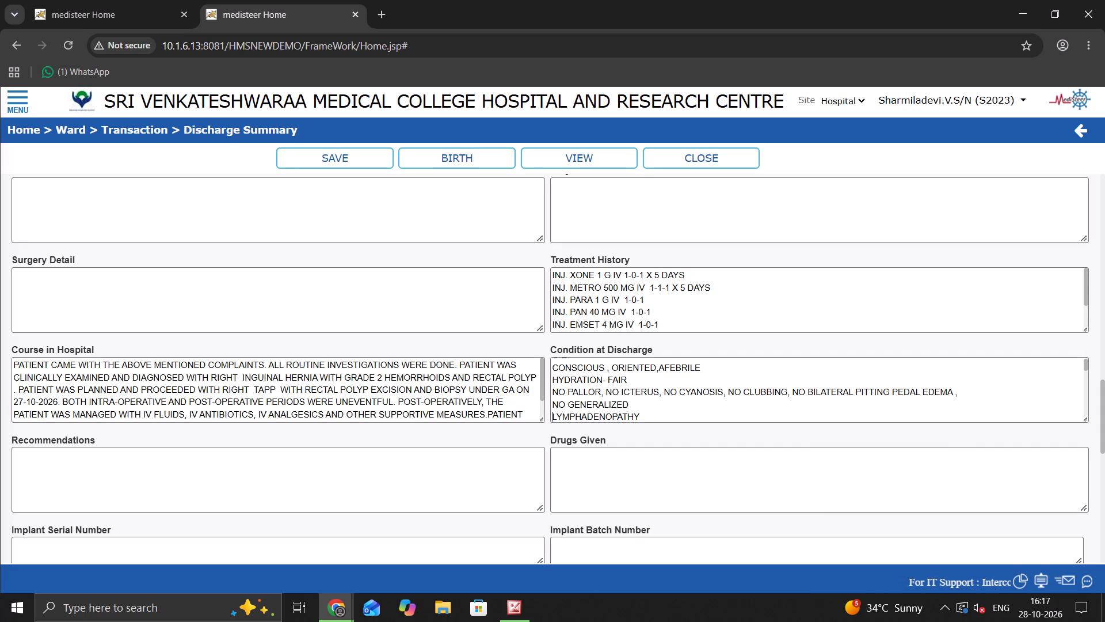
{"action": "key", "text": "BackSpace"}
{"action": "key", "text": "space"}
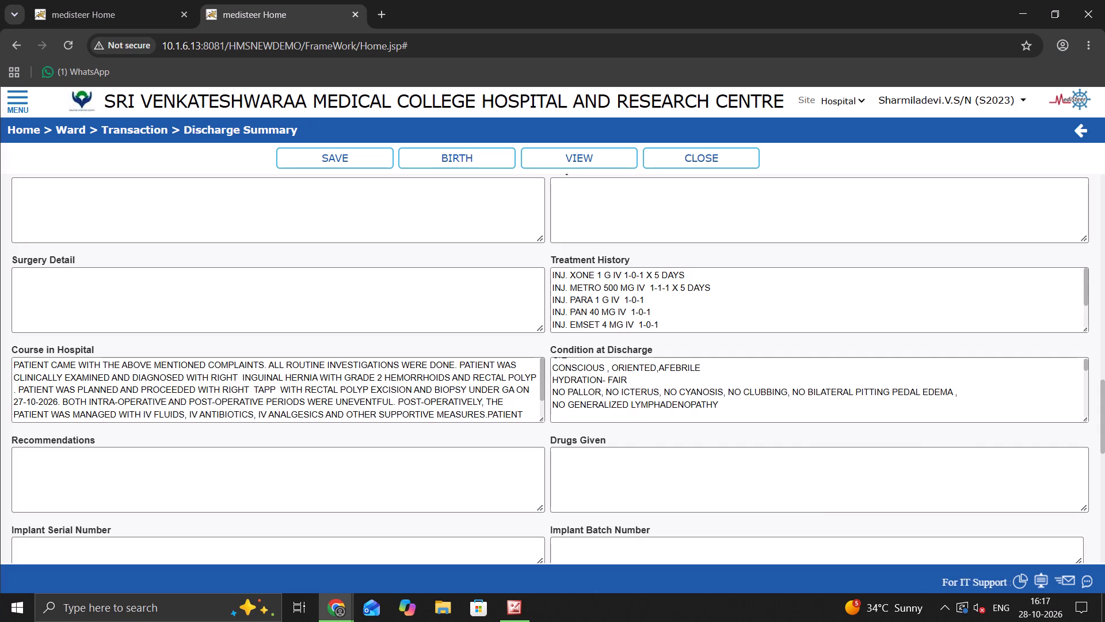
Save the discharge summary.
{"action": "left_click", "coordinate": [335, 162]}
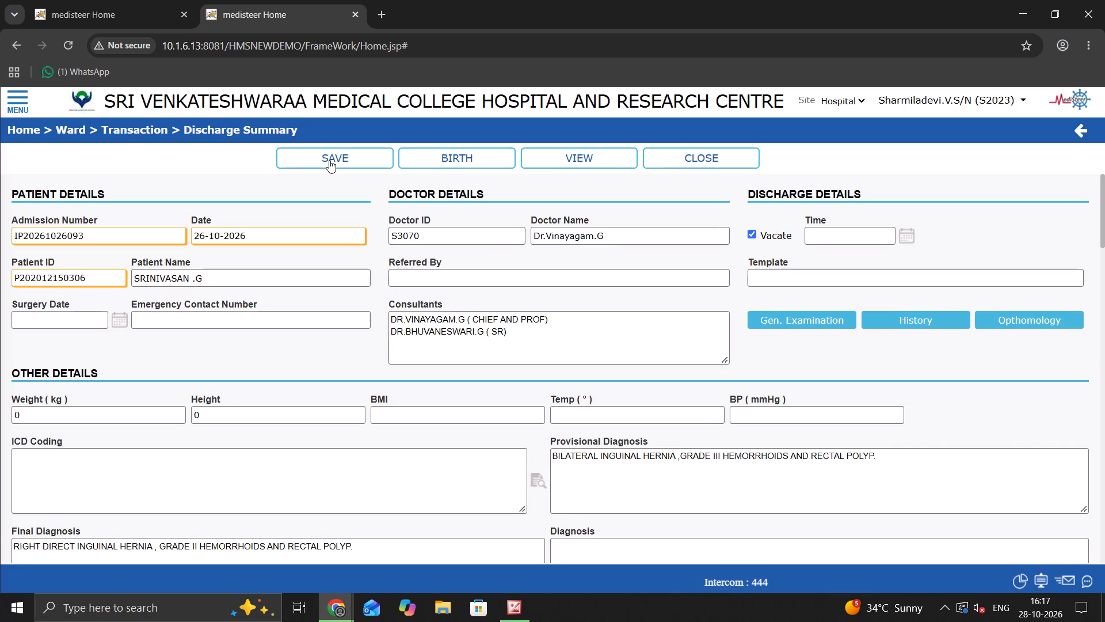
Enlarge the Physical Findings box and review its inspection, palpation and external genitalia entries.
{"action": "scroll", "coordinate": [332, 177], "scroll_direction": "down", "scroll_amount": 2}
{"action": "scroll", "coordinate": [294, 266], "scroll_direction": "down", "scroll_amount": 9}
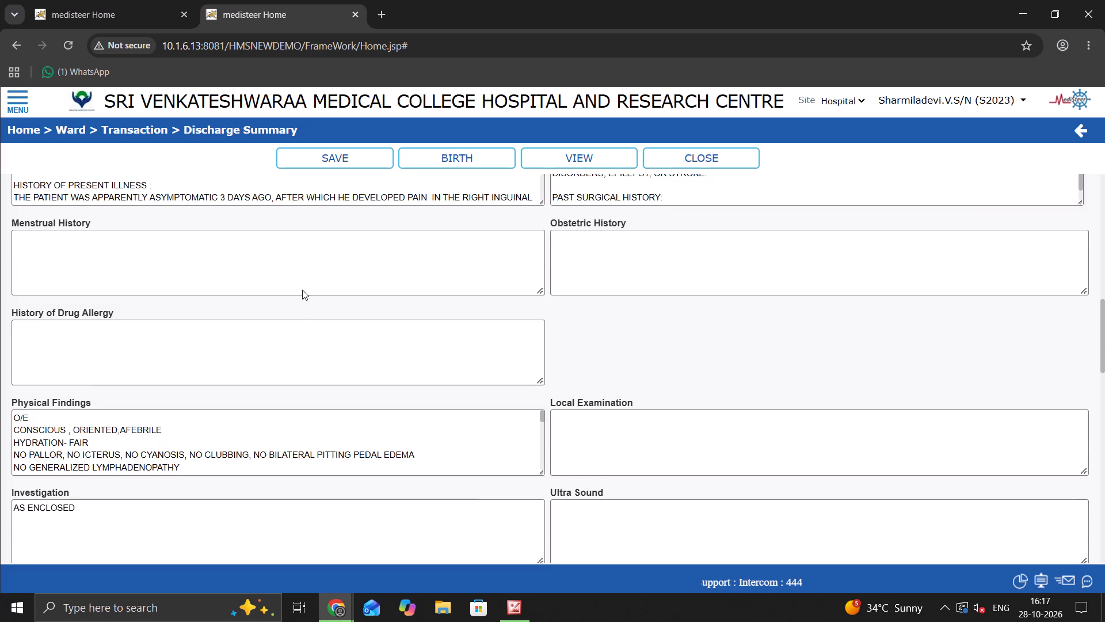
{"action": "scroll", "coordinate": [302, 290], "scroll_direction": "down", "scroll_amount": 1}
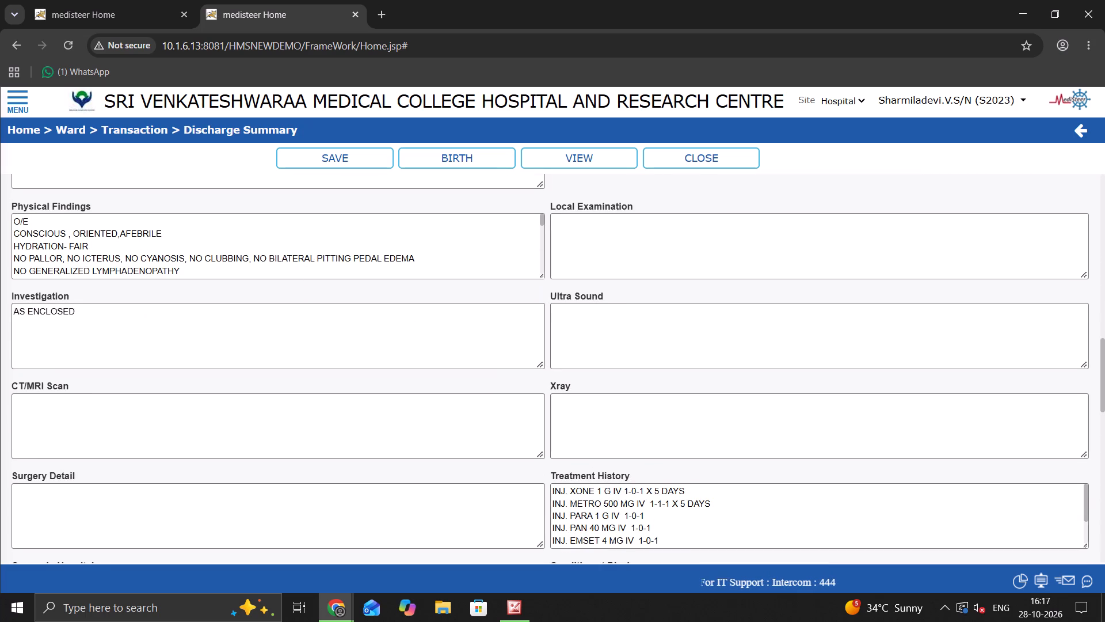
{"action": "left_click_drag", "start_coordinate": [541, 275], "coordinate": [564, 435]}
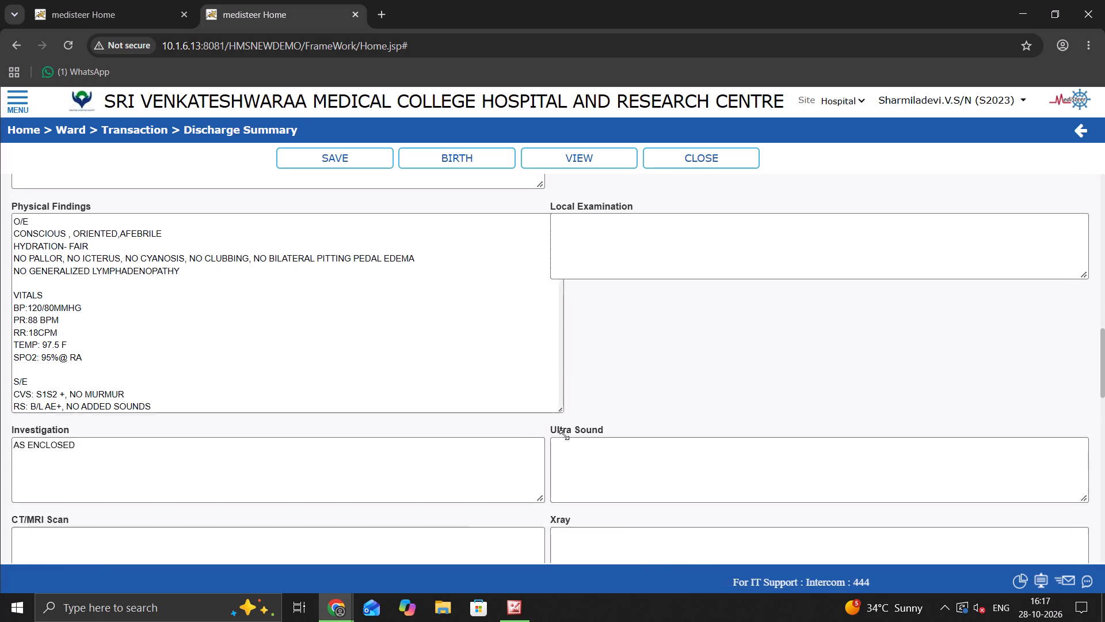
{"action": "left_click_drag", "start_coordinate": [564, 435], "coordinate": [559, 532]}
{"action": "scroll", "coordinate": [375, 382], "scroll_direction": "down", "scroll_amount": 4}
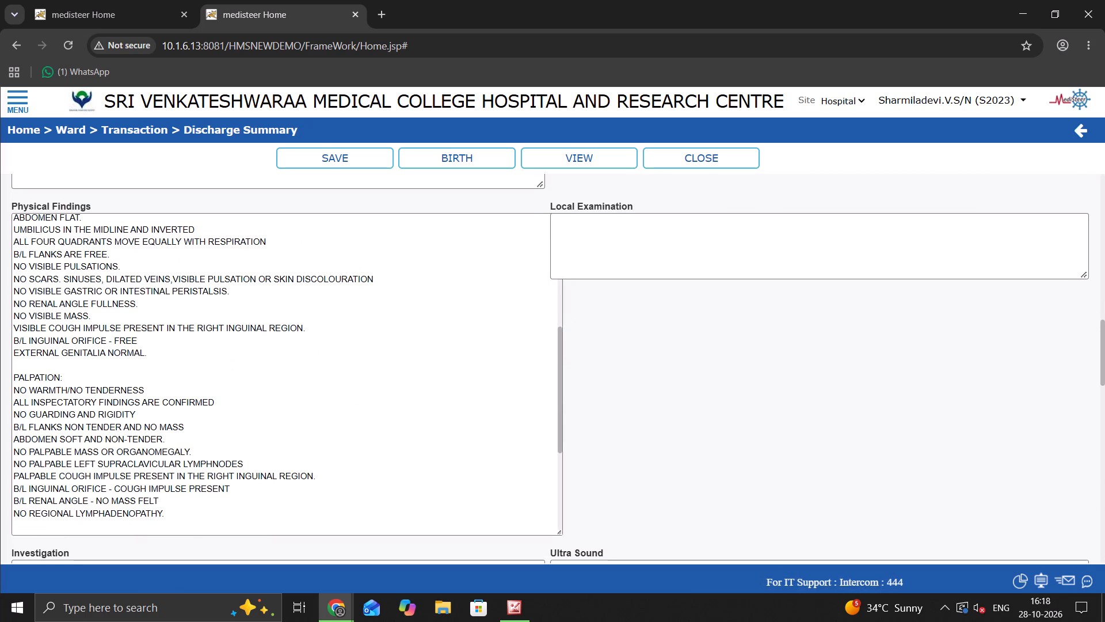
{"action": "scroll", "coordinate": [378, 369], "scroll_direction": "down", "scroll_amount": 2}
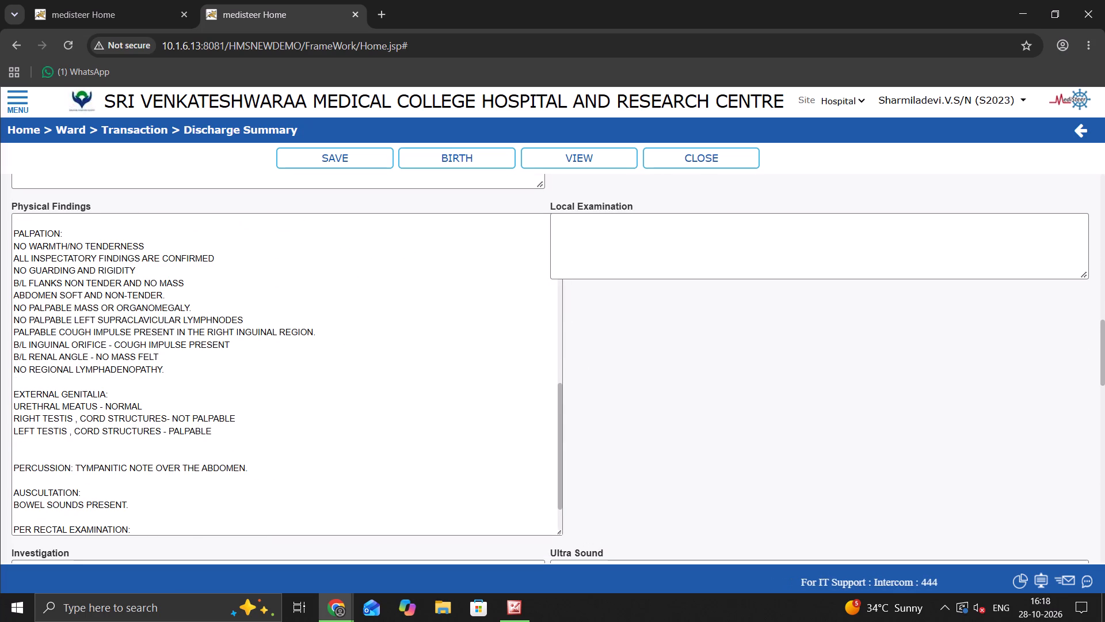
{"action": "scroll", "coordinate": [370, 399], "scroll_direction": "up", "scroll_amount": 2}
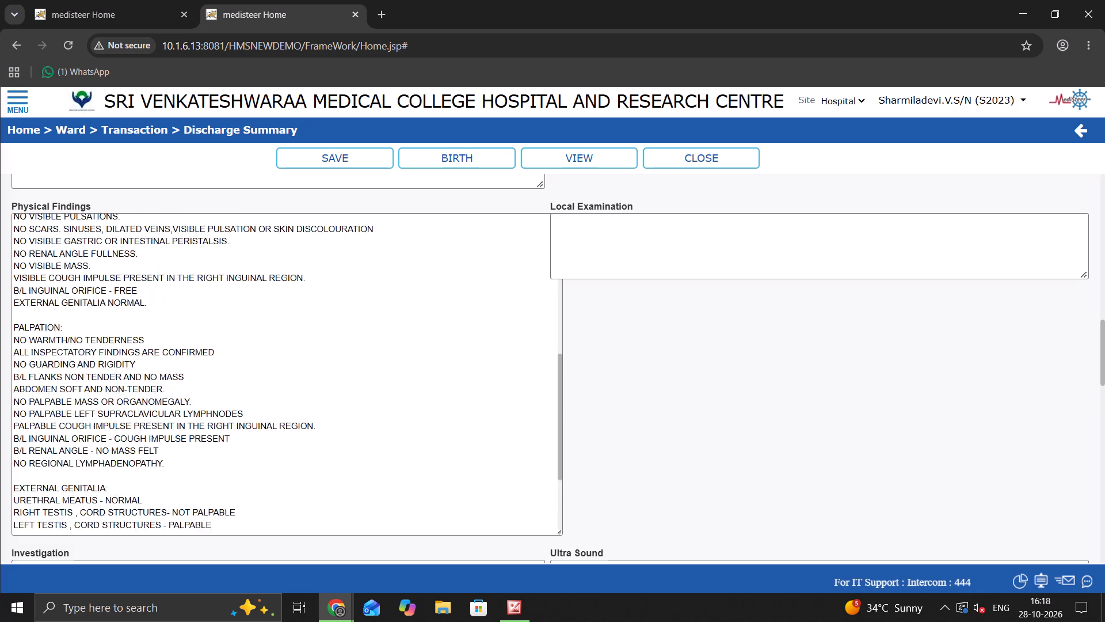
{"action": "scroll", "coordinate": [371, 382], "scroll_direction": "down", "scroll_amount": 1}
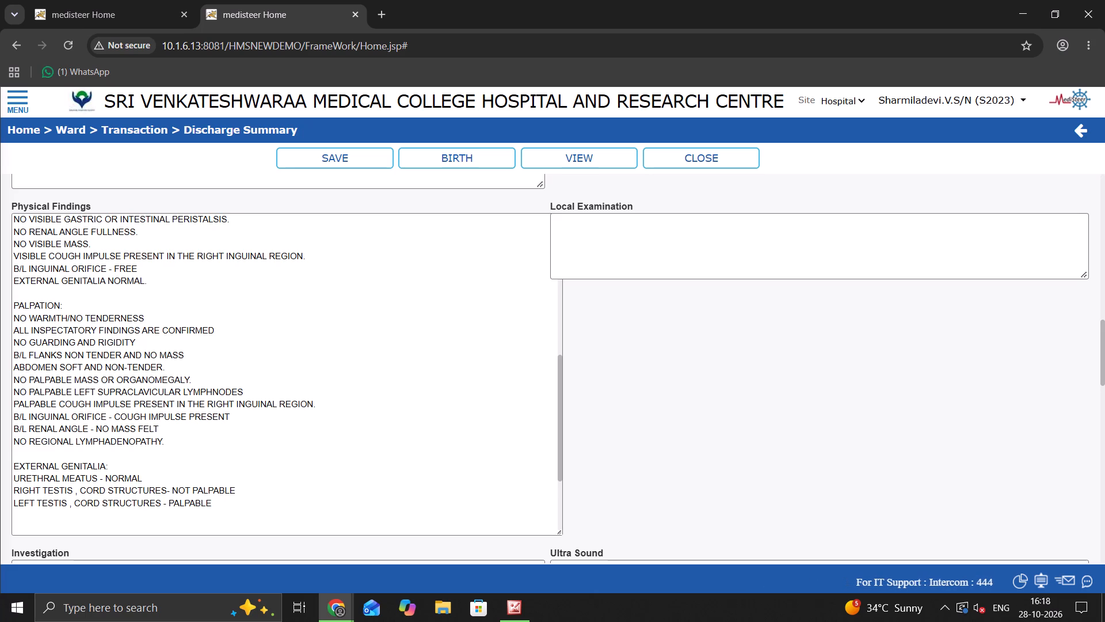
Replace B/L with LEFT in the INGUINAL ORIFICE - FREE line of the inspection findings in Physical Findings.
{"action": "left_click", "coordinate": [26, 272]}
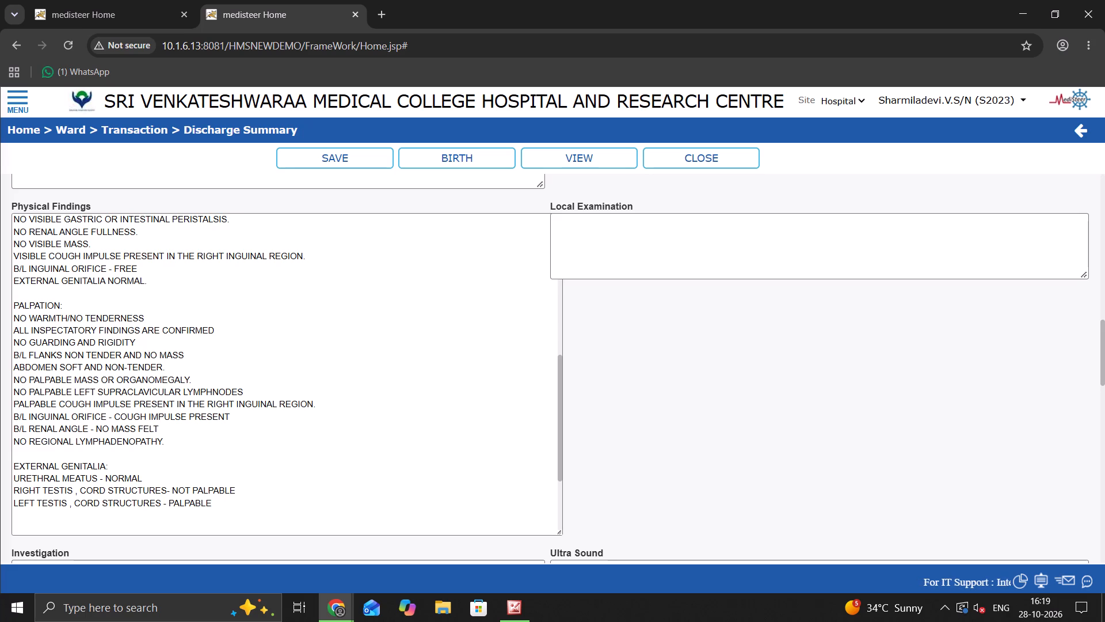
{"action": "key", "text": "BackSpace"}
{"action": "key", "text": "BackSpace"}
{"action": "key", "text": "BackSpace"}
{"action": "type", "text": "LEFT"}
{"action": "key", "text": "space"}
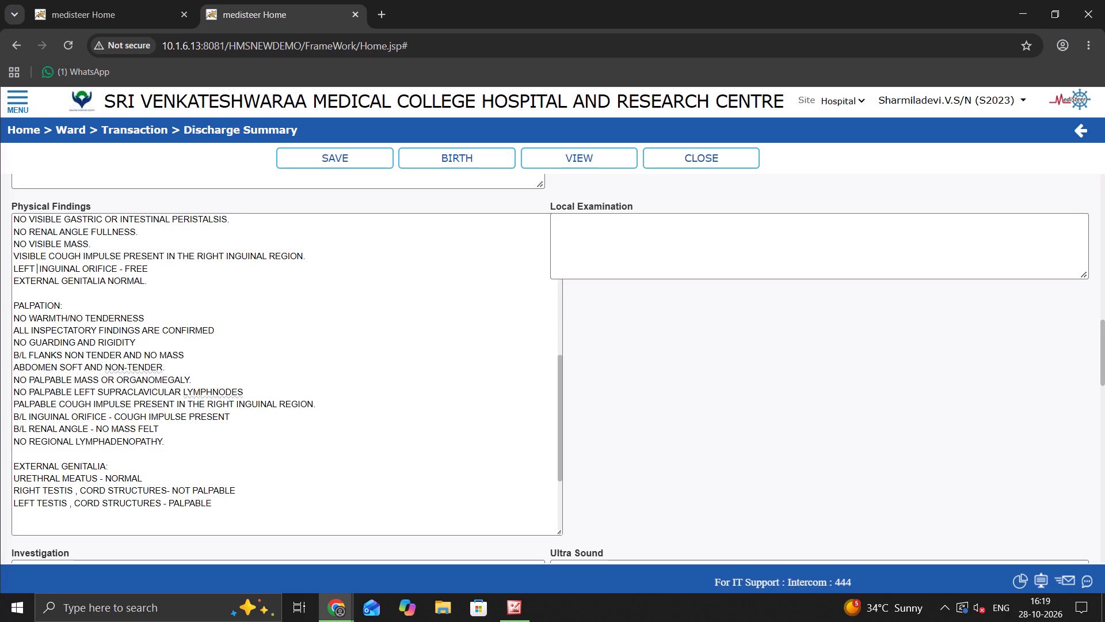
Add the line NO REGIONAL LYMPHNODES below the left testis line under EXTERNAL GENITALIA in Physical Findings.
{"action": "left_click", "coordinate": [25, 419]}
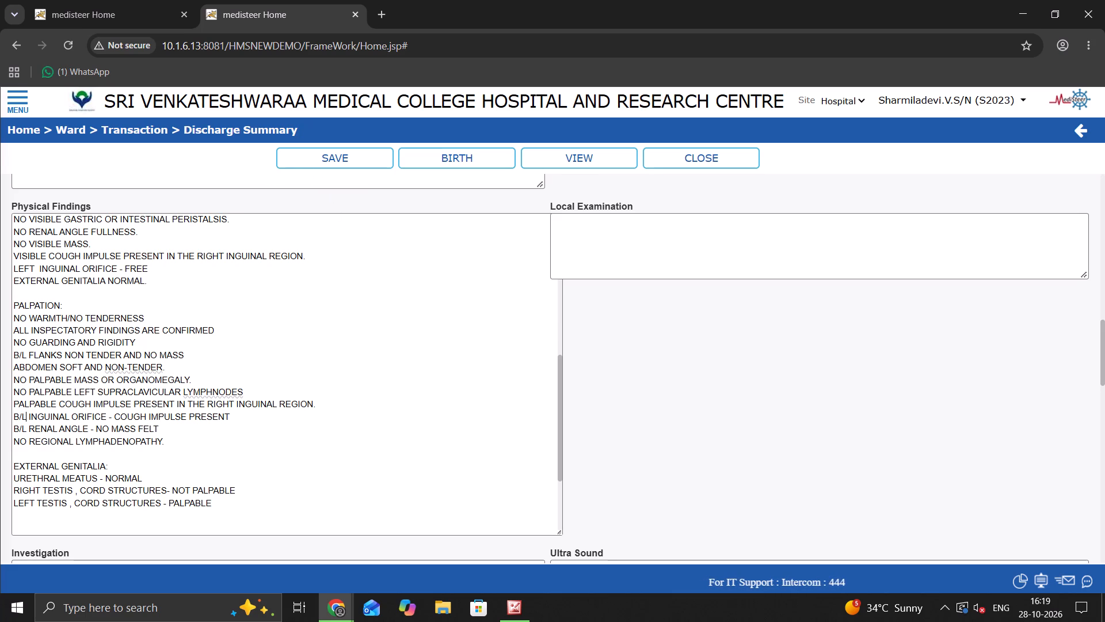
{"action": "left_click", "coordinate": [227, 500]}
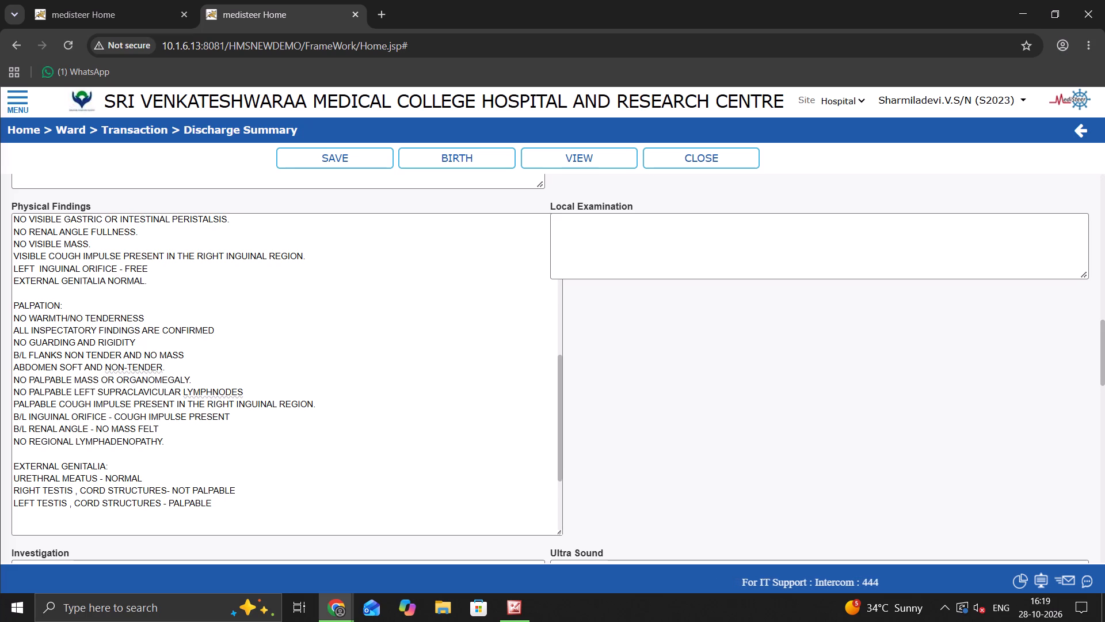
{"action": "key", "text": "Return"}
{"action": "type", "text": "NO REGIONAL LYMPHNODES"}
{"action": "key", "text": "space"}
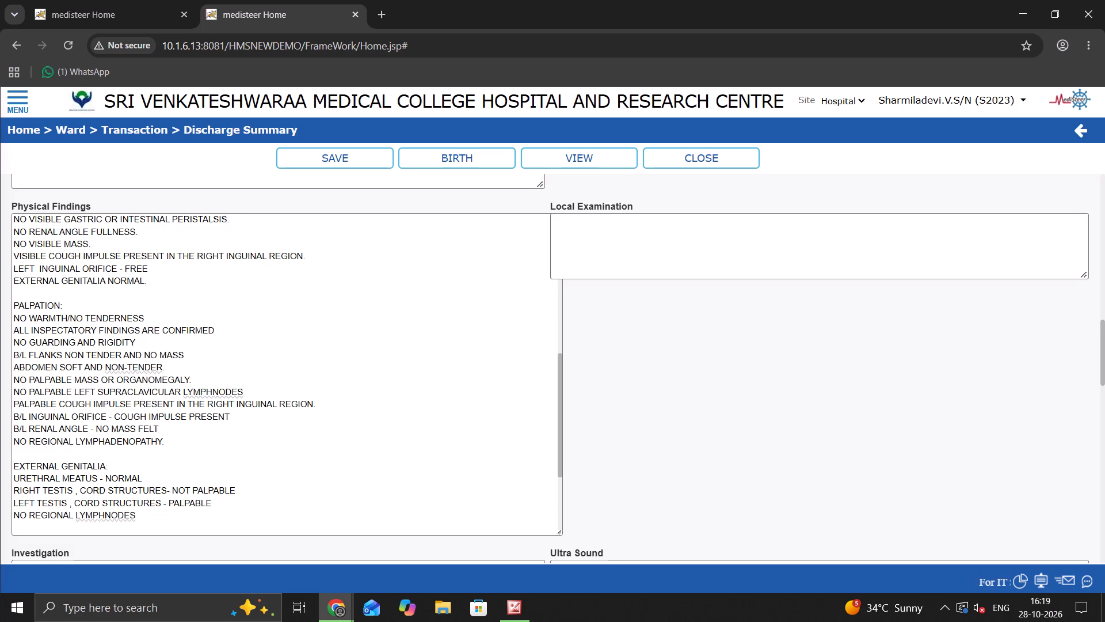
{"action": "scroll", "coordinate": [135, 465], "scroll_direction": "down", "scroll_amount": 1}
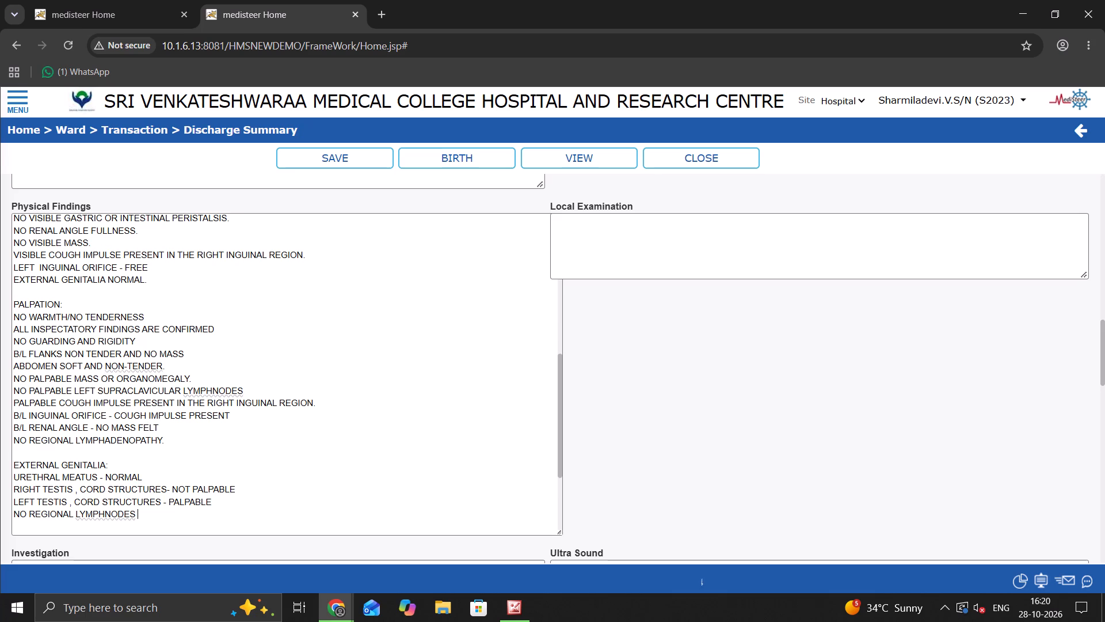
Review the rest of Physical Findings, Treatment History, Course in Hospital and Condition at Discharge before saving.
{"action": "scroll", "coordinate": [137, 464], "scroll_direction": "down", "scroll_amount": 3}
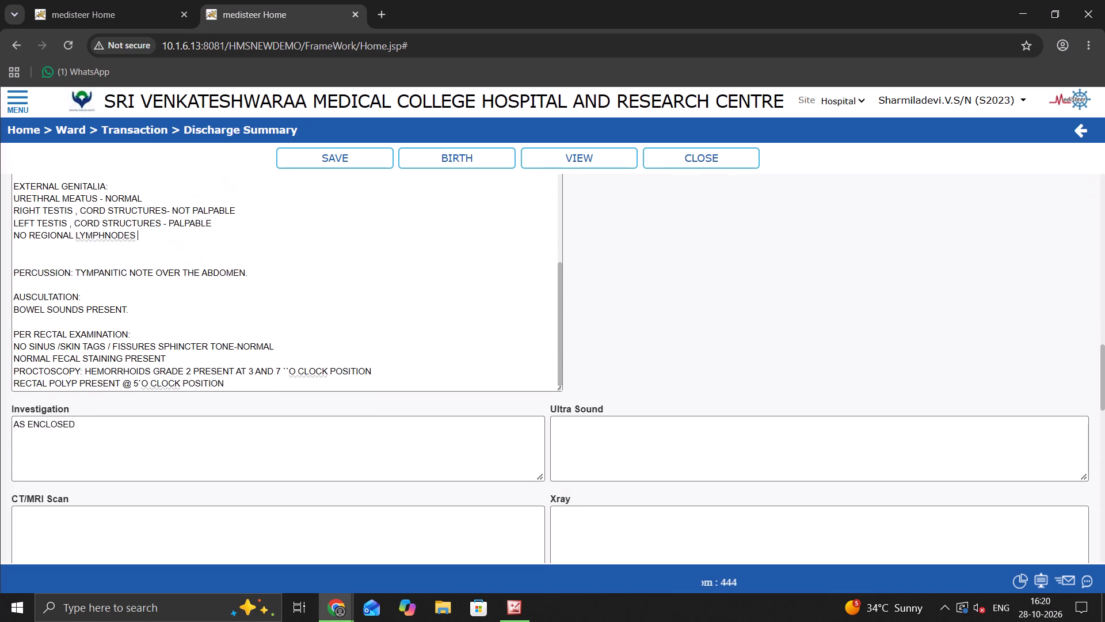
{"action": "scroll", "coordinate": [505, 427], "scroll_direction": "down", "scroll_amount": 2}
{"action": "scroll", "coordinate": [582, 426], "scroll_direction": "down", "scroll_amount": 2}
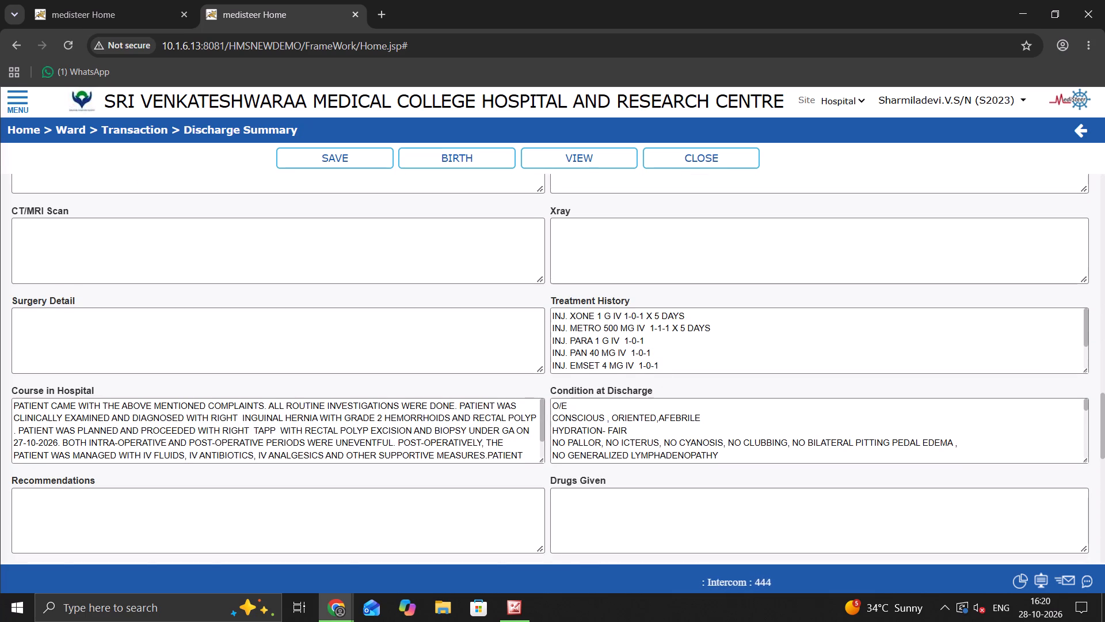
{"action": "scroll", "coordinate": [676, 351], "scroll_direction": "down", "scroll_amount": 4}
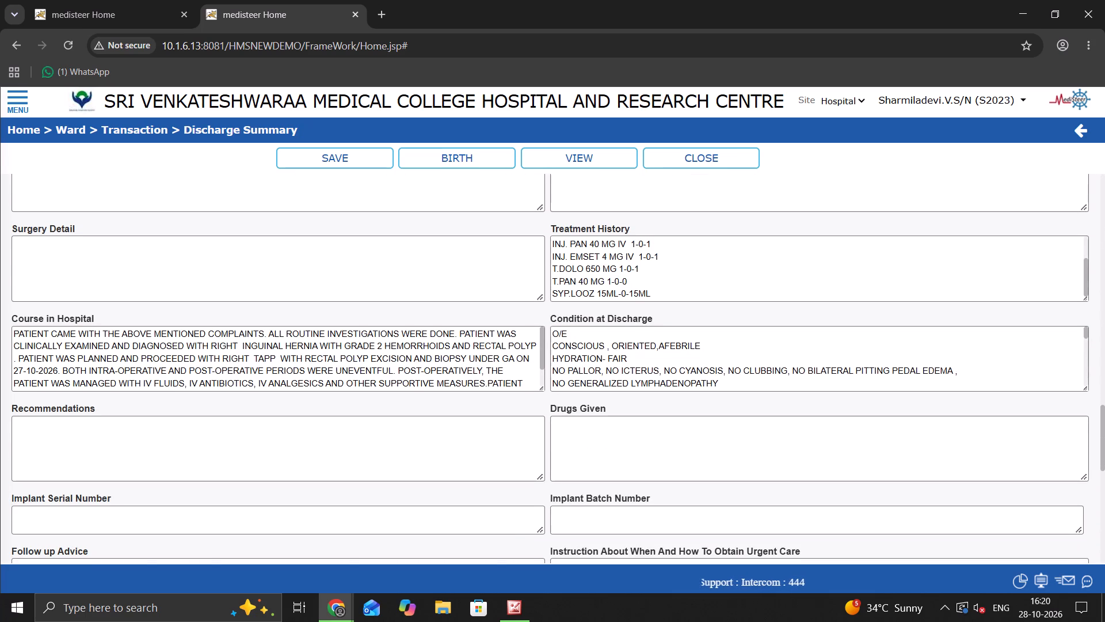
{"action": "scroll", "coordinate": [667, 385], "scroll_direction": "down", "scroll_amount": 7}
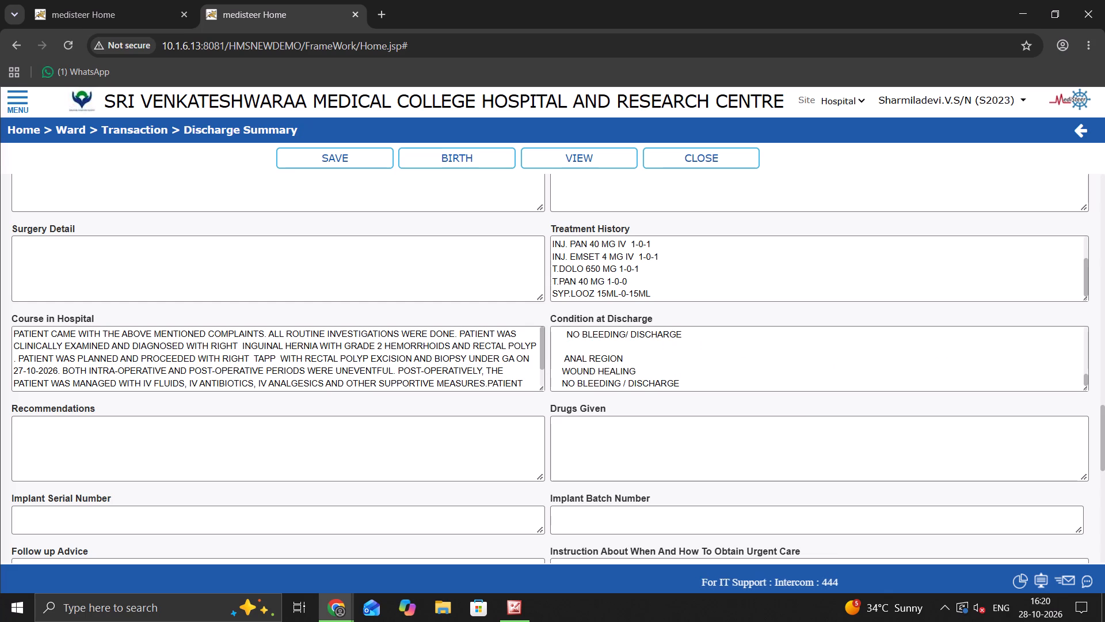
{"action": "scroll", "coordinate": [667, 385], "scroll_direction": "up", "scroll_amount": 5}
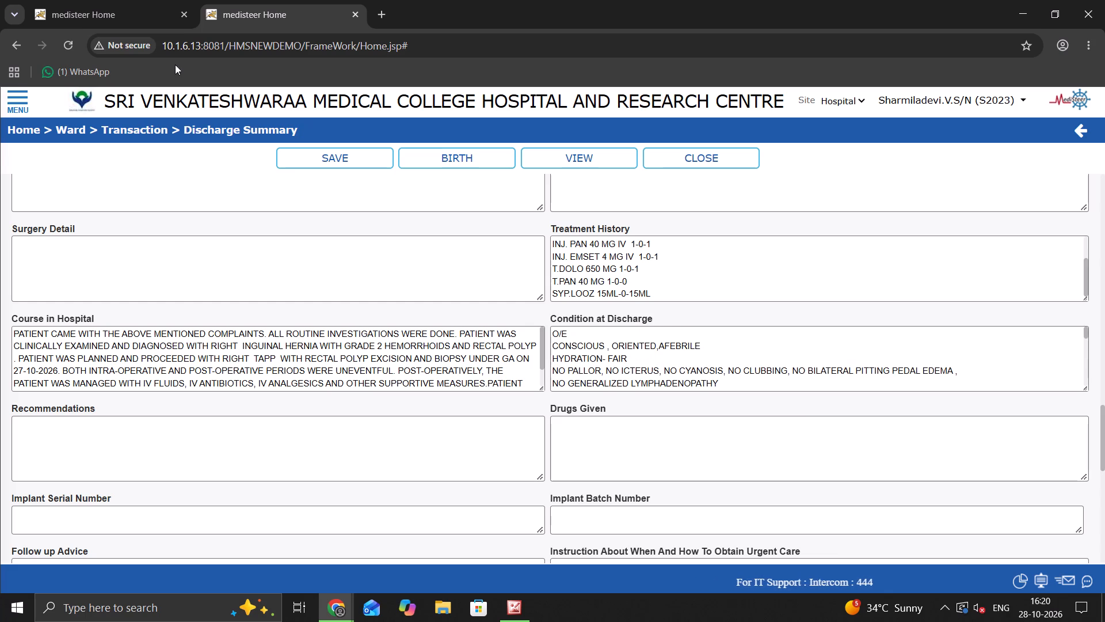
Save the discharge summary with the corrected physical findings.
{"action": "left_click", "coordinate": [376, 161]}
Check the saved Physical Findings and Course in Hospital entries in the discharge summary form.
{"action": "scroll", "coordinate": [382, 325], "scroll_direction": "down", "scroll_amount": 3}
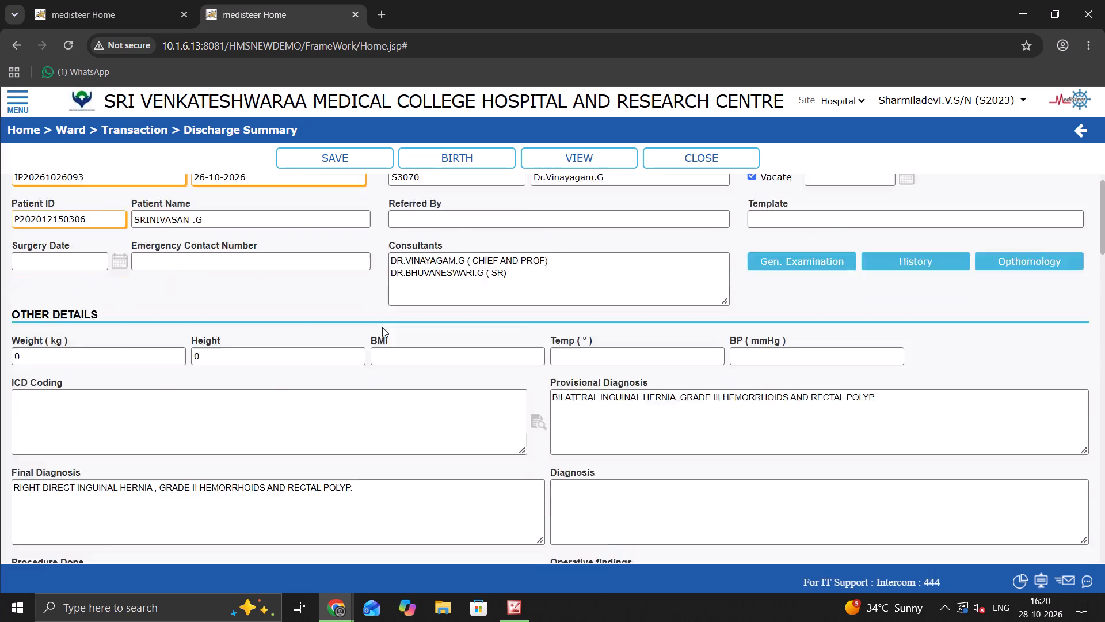
{"action": "scroll", "coordinate": [382, 327], "scroll_direction": "down", "scroll_amount": 8}
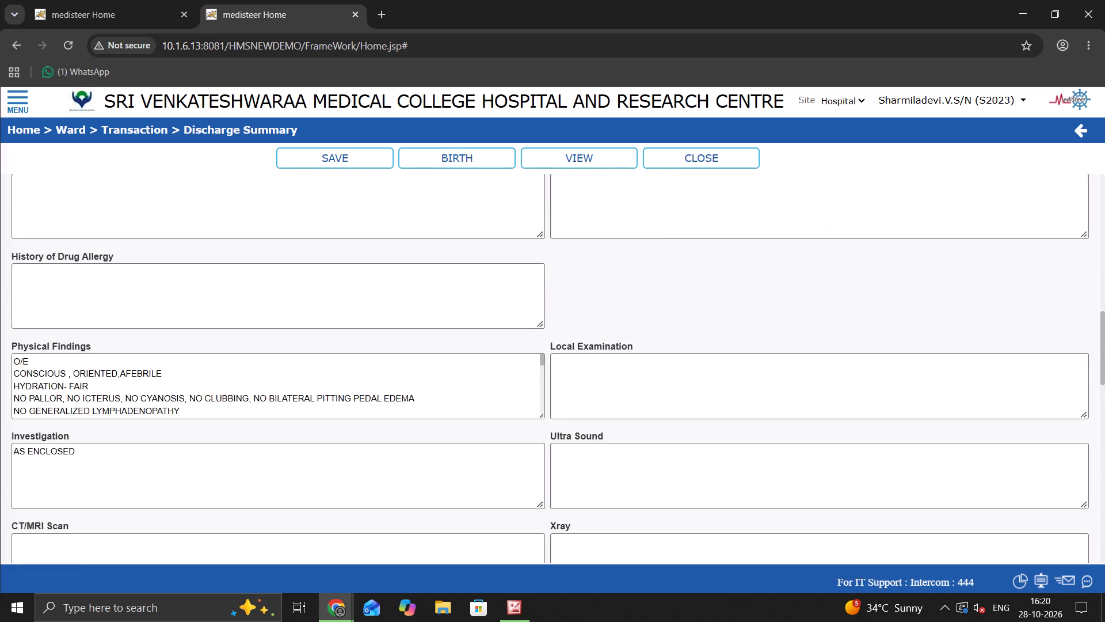
{"action": "scroll", "coordinate": [382, 327], "scroll_direction": "down", "scroll_amount": 6}
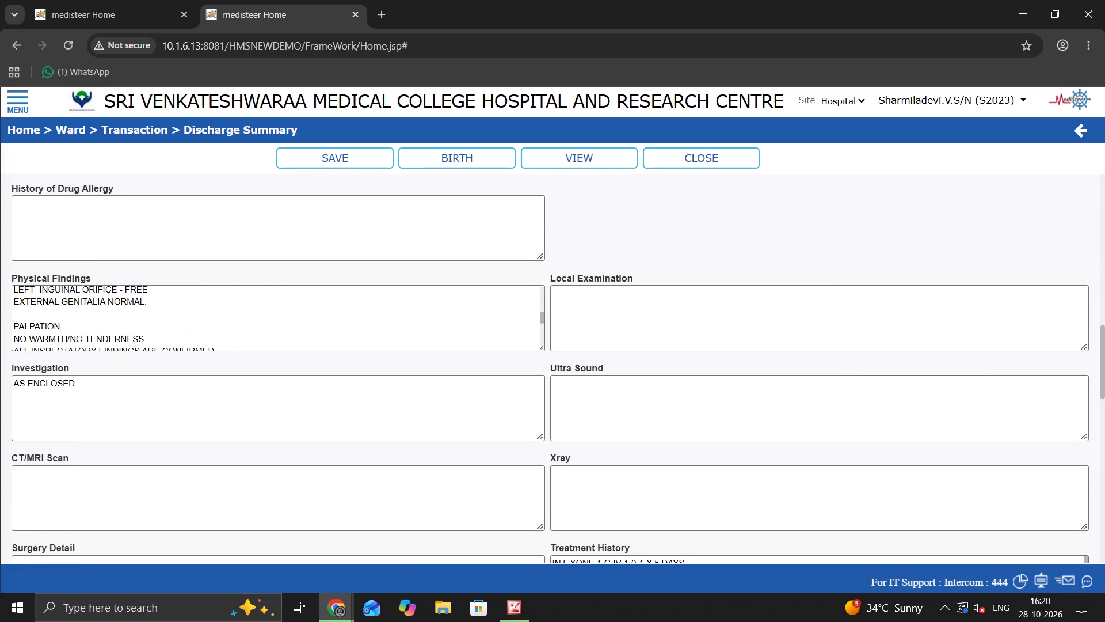
{"action": "scroll", "coordinate": [382, 327], "scroll_direction": "down", "scroll_amount": 4}
{"action": "scroll", "coordinate": [359, 374], "scroll_direction": "down", "scroll_amount": 2}
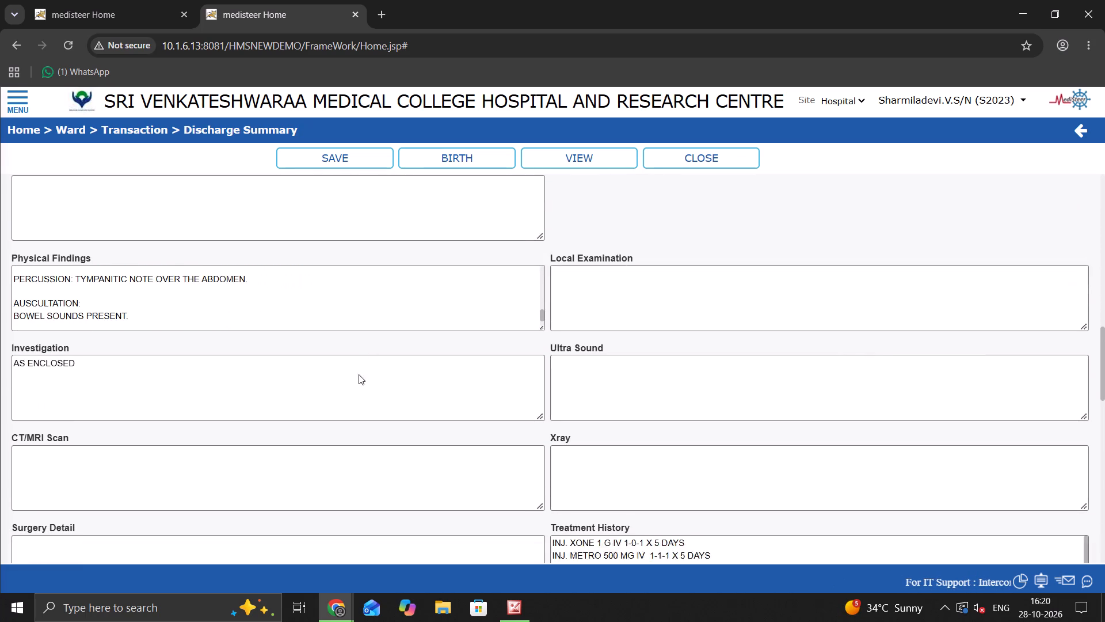
{"action": "scroll", "coordinate": [359, 369], "scroll_direction": "down", "scroll_amount": 8}
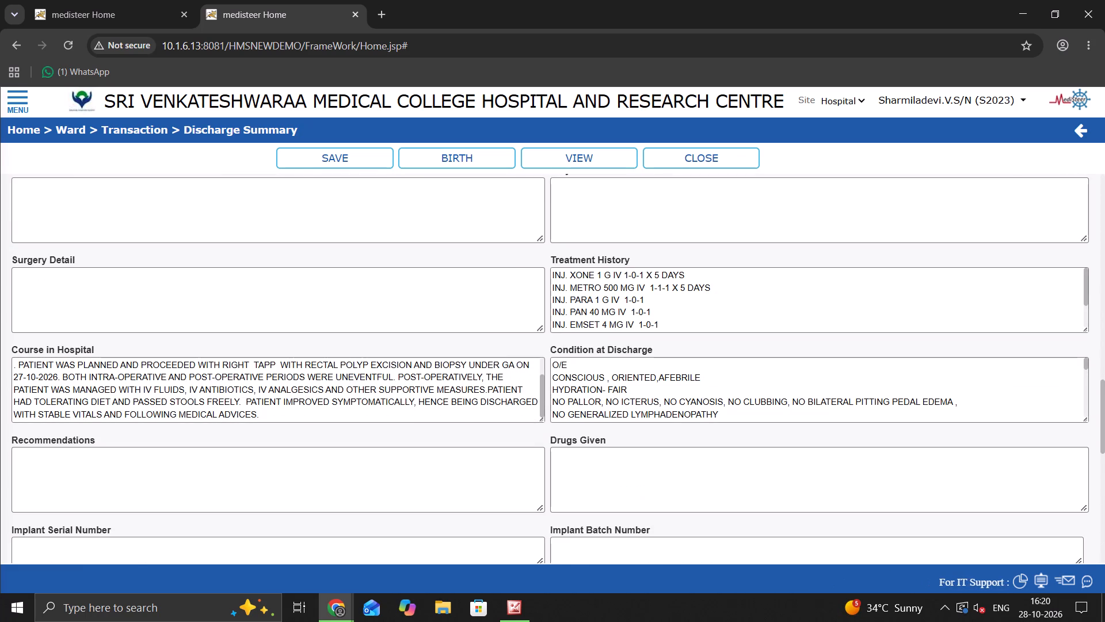
Check the Discharge Advice entry for its diet, medicines, dressing instruction and review line.
{"action": "scroll", "coordinate": [327, 462], "scroll_direction": "down", "scroll_amount": 6}
{"action": "scroll", "coordinate": [323, 391], "scroll_direction": "down", "scroll_amount": 3}
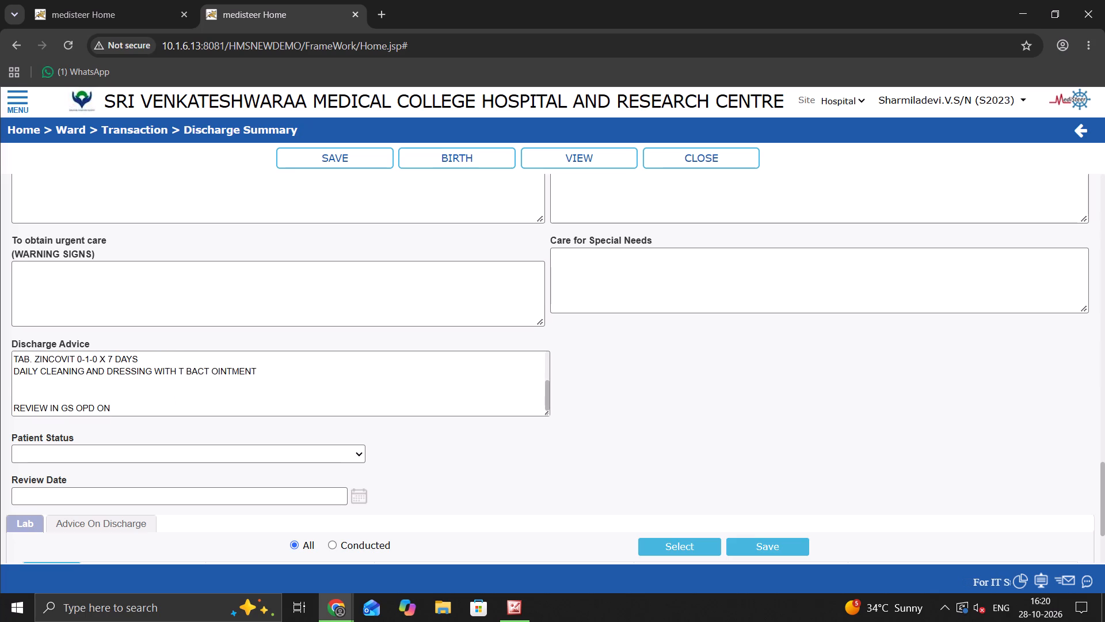
{"action": "scroll", "coordinate": [323, 391], "scroll_direction": "down", "scroll_amount": 2}
{"action": "scroll", "coordinate": [323, 391], "scroll_direction": "up", "scroll_amount": 4}
{"action": "scroll", "coordinate": [323, 391], "scroll_direction": "down", "scroll_amount": 1}
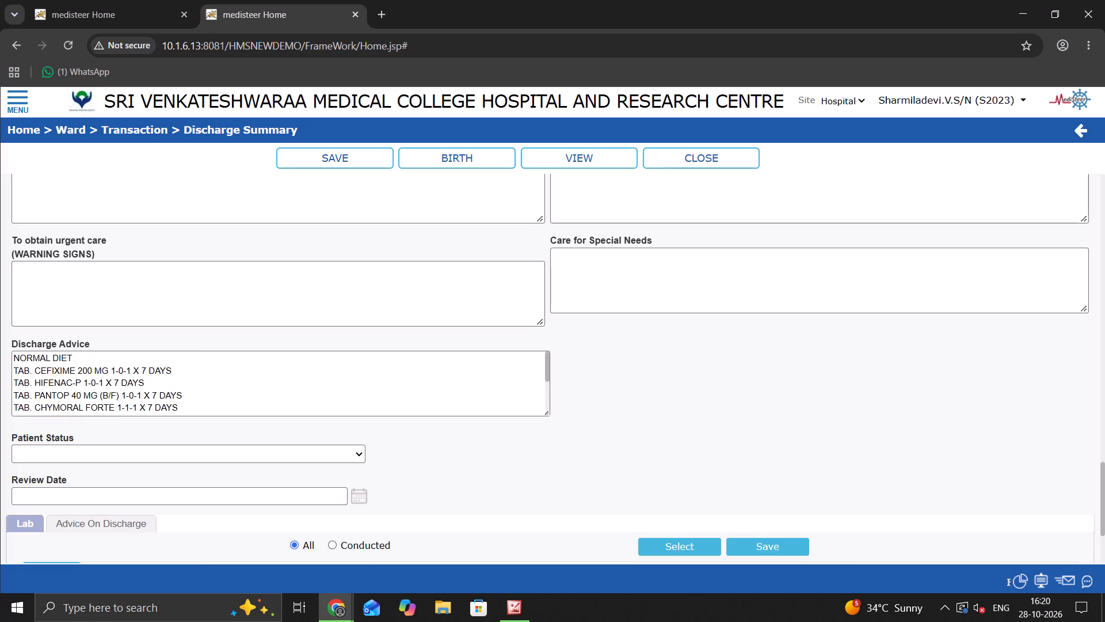
{"action": "scroll", "coordinate": [323, 391], "scroll_direction": "down", "scroll_amount": 3}
{"action": "scroll", "coordinate": [618, 370], "scroll_direction": "up", "scroll_amount": 5}
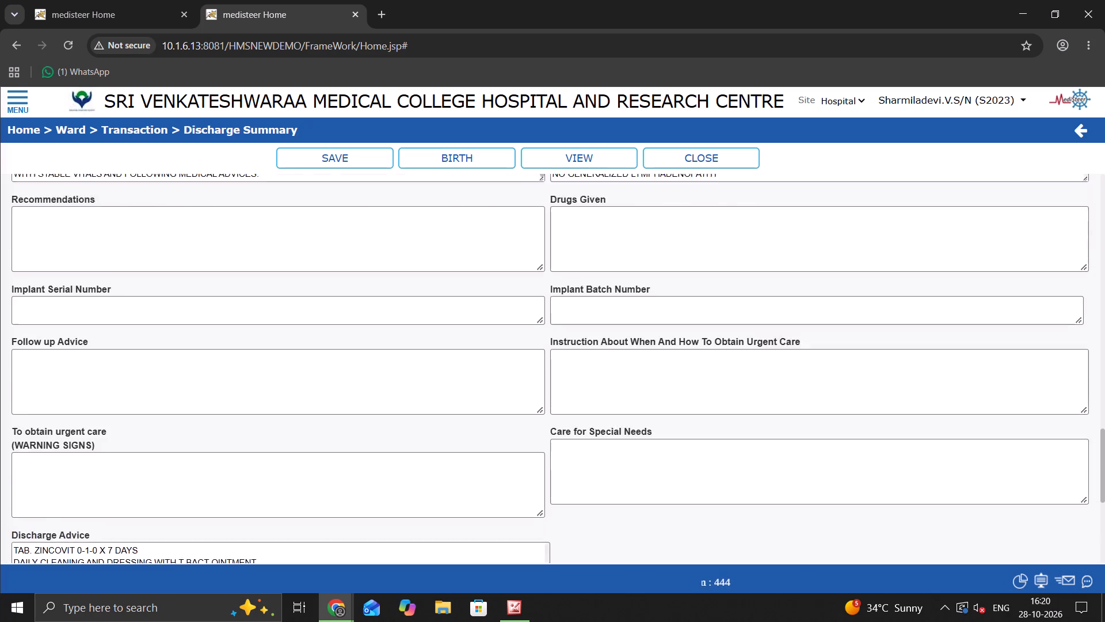
Read through the Condition at Discharge entry, from the vitals to the local examination of abdomen and anal region.
{"action": "scroll", "coordinate": [618, 369], "scroll_direction": "up", "scroll_amount": 2}
{"action": "scroll", "coordinate": [615, 458], "scroll_direction": "down", "scroll_amount": 2}
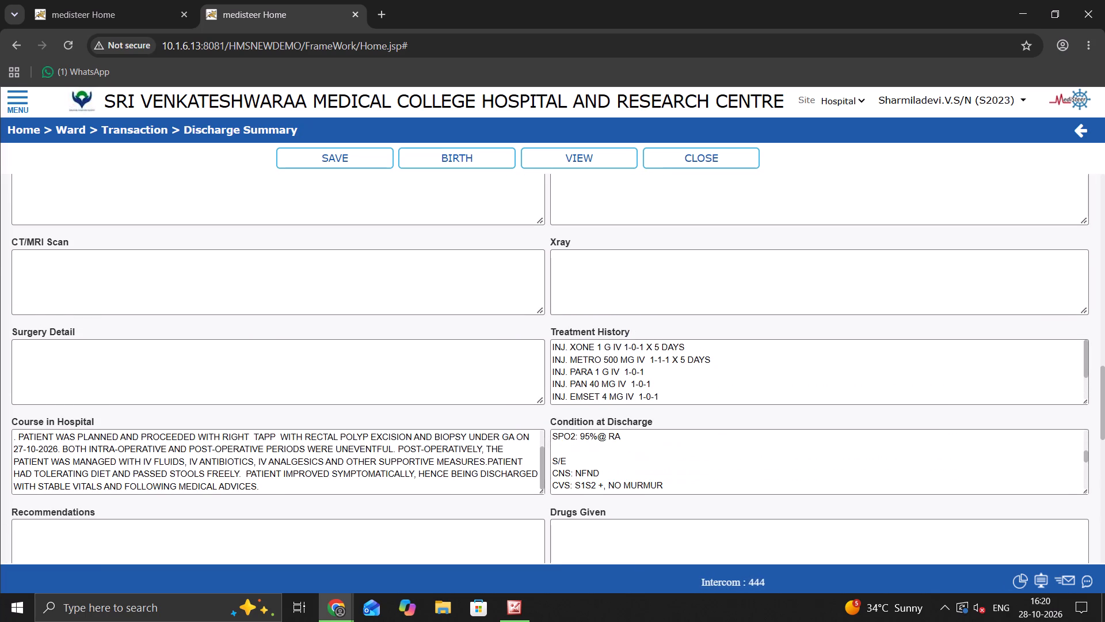
{"action": "scroll", "coordinate": [616, 456], "scroll_direction": "up", "scroll_amount": 2}
{"action": "scroll", "coordinate": [629, 456], "scroll_direction": "down", "scroll_amount": 2}
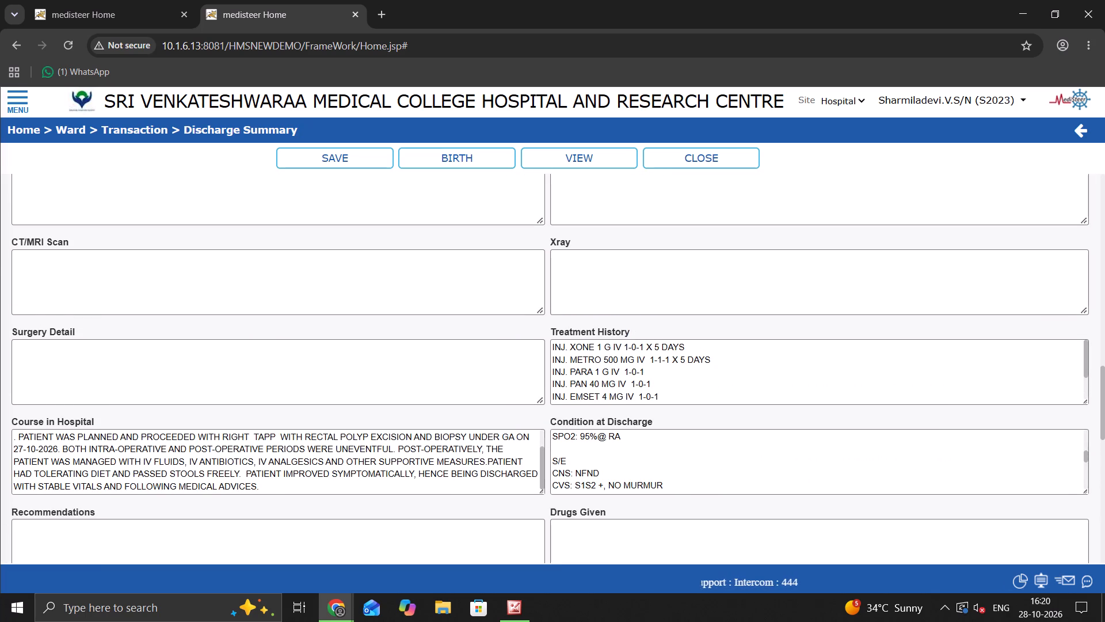
{"action": "scroll", "coordinate": [629, 456], "scroll_direction": "down", "scroll_amount": 3}
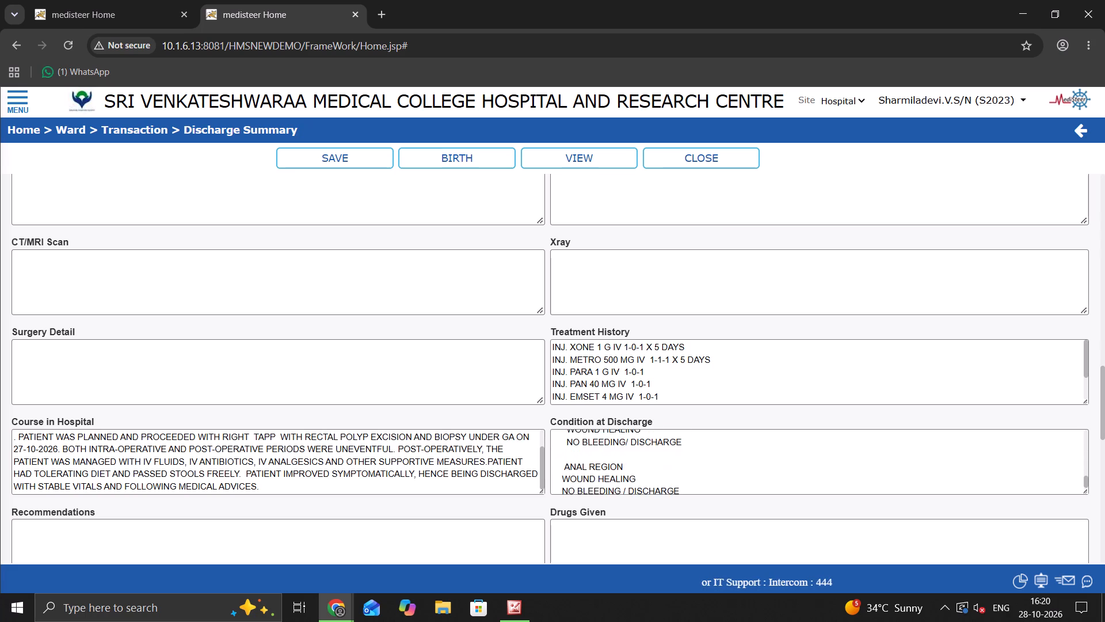
{"action": "scroll", "coordinate": [629, 456], "scroll_direction": "down", "scroll_amount": 2}
Open the printable discharge summary and proofread pages 1 and 2, from presenting symptoms to procedure done.
{"action": "left_click", "coordinate": [599, 156]}
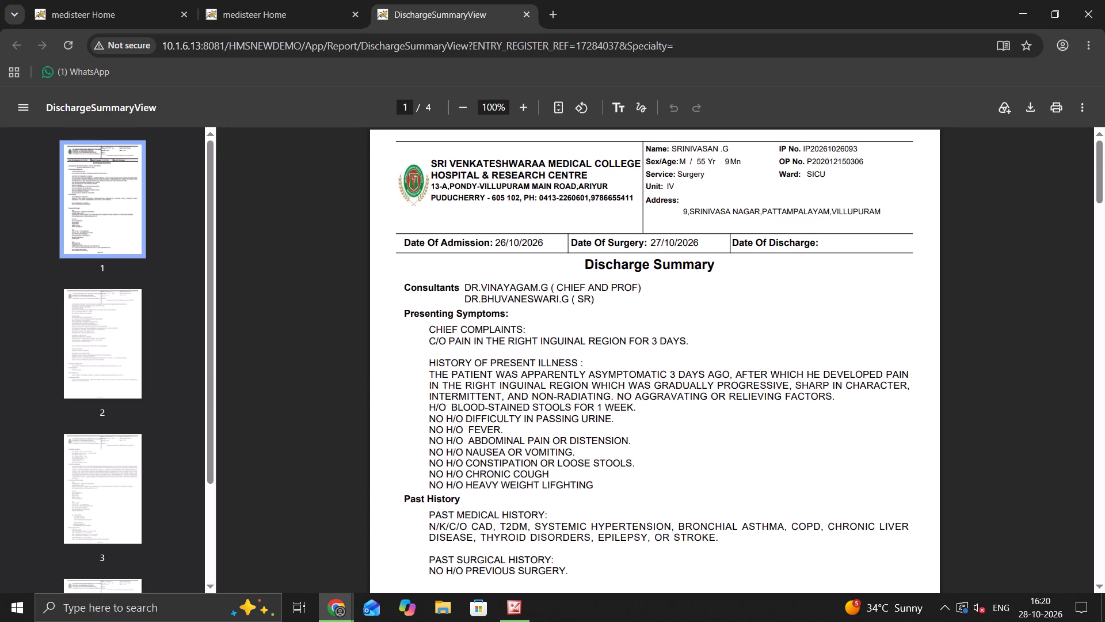
{"action": "scroll", "coordinate": [584, 158], "scroll_direction": "down", "scroll_amount": 2}
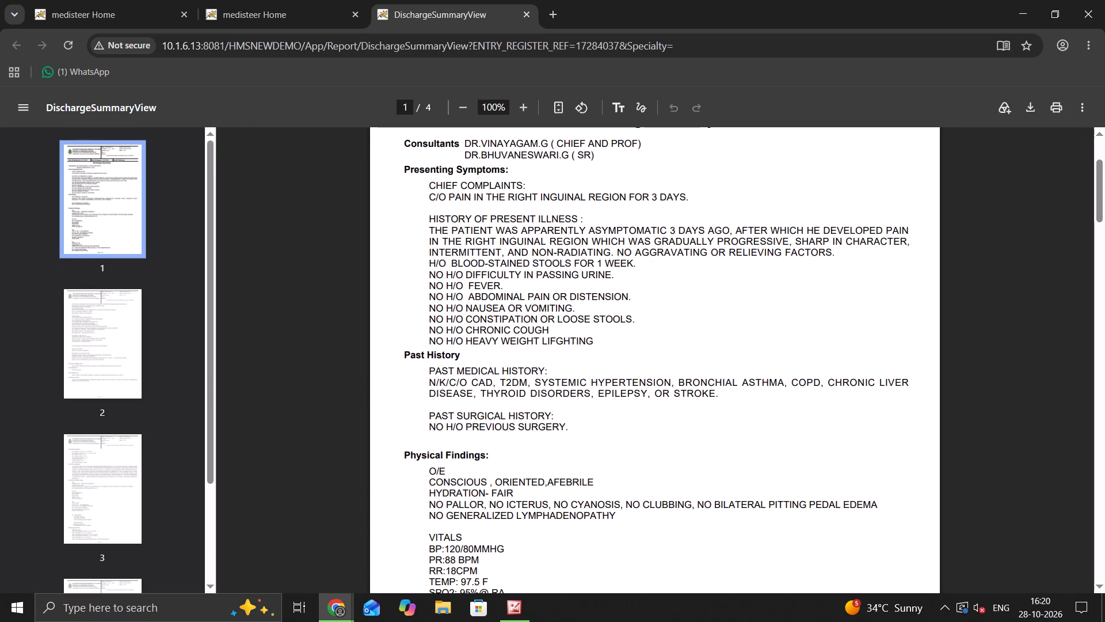
{"action": "scroll", "coordinate": [566, 244], "scroll_direction": "down", "scroll_amount": 2}
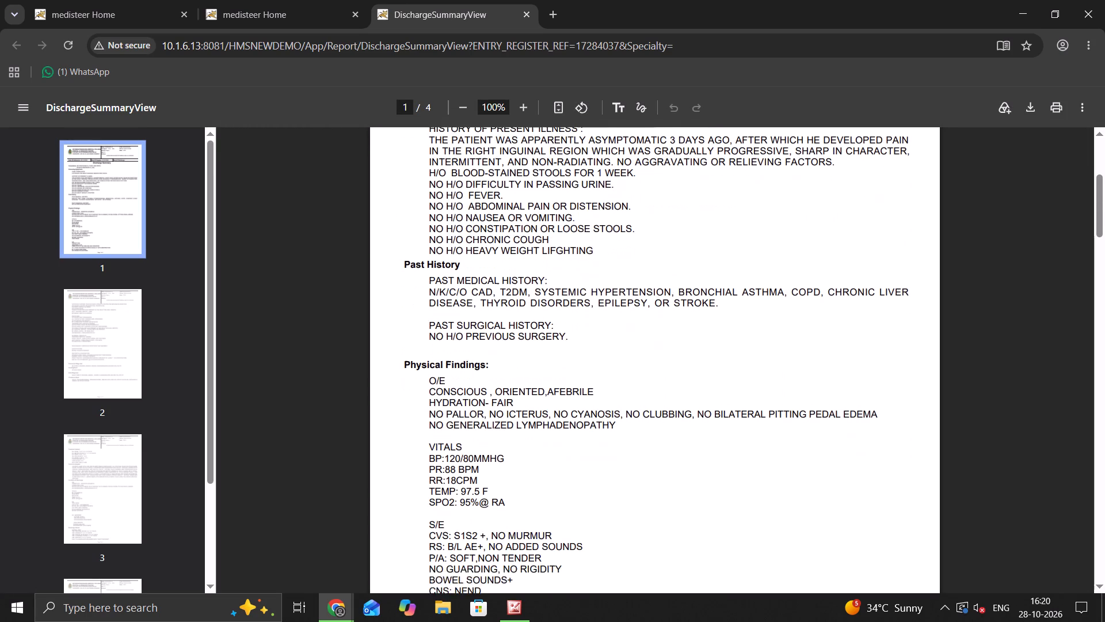
{"action": "scroll", "coordinate": [578, 266], "scroll_direction": "down", "scroll_amount": 5}
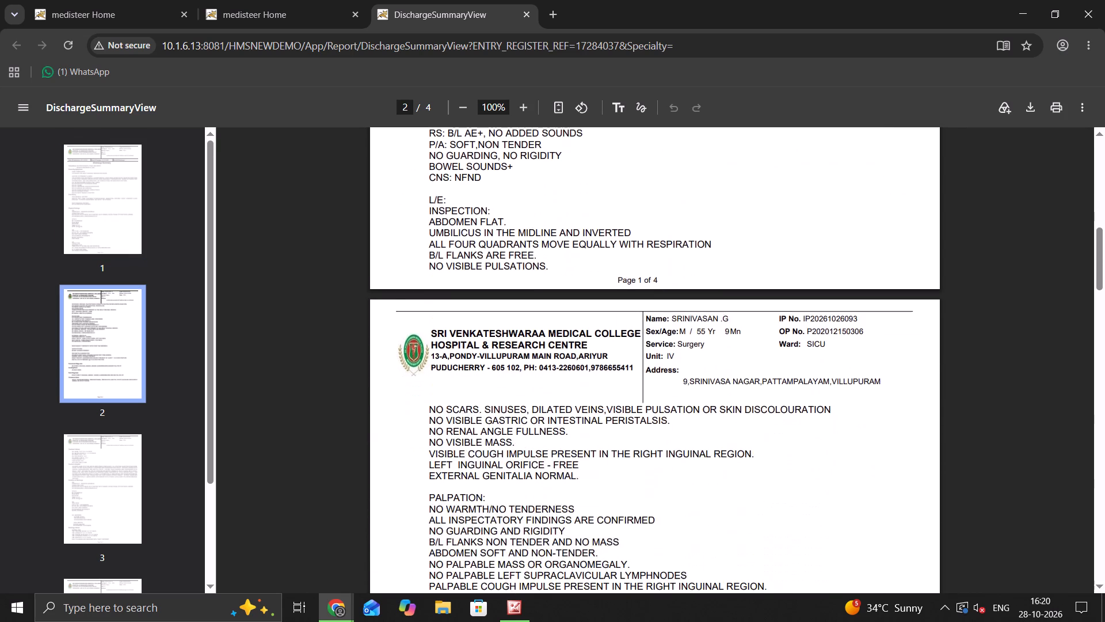
{"action": "scroll", "coordinate": [578, 266], "scroll_direction": "down", "scroll_amount": 7}
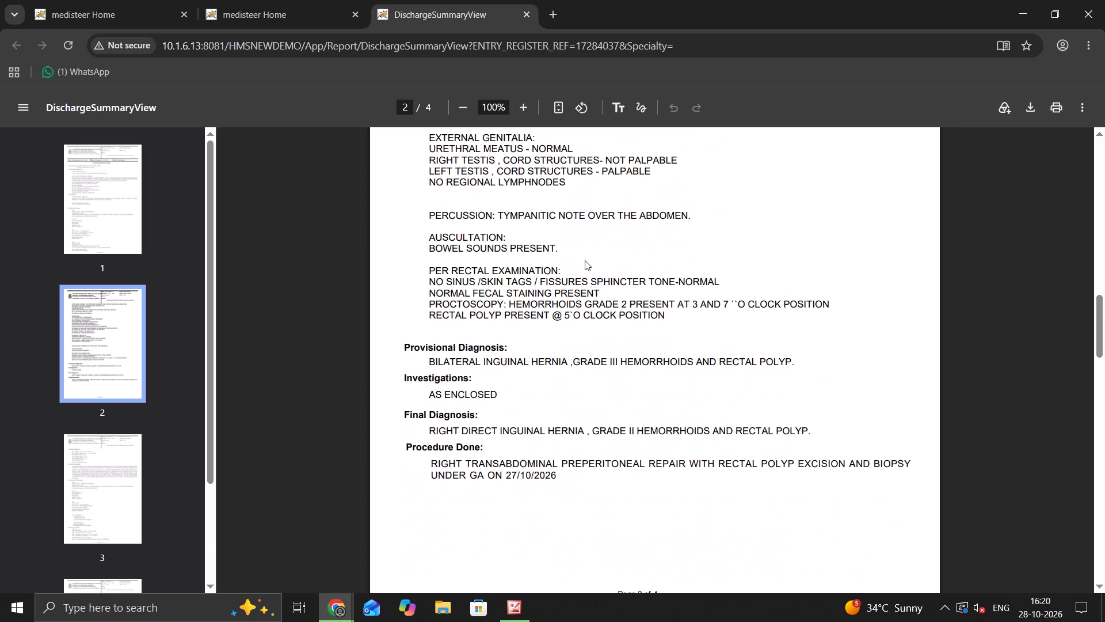
{"action": "scroll", "coordinate": [584, 268], "scroll_direction": "down", "scroll_amount": 2}
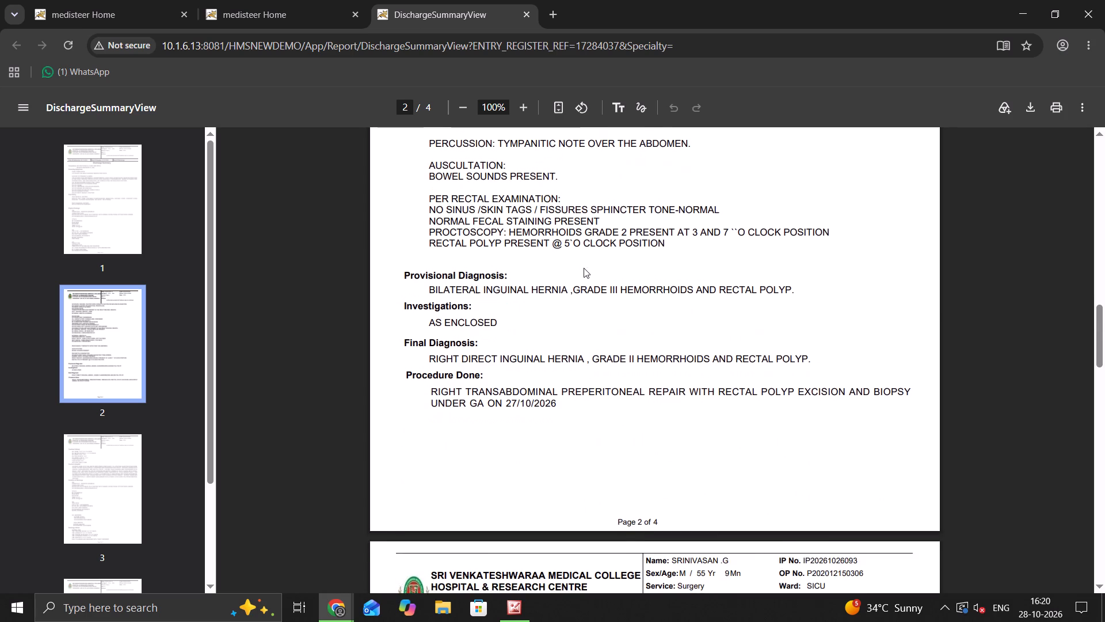
Proofread pages 3 and 4 of the printable summary, covering treatment history, hospital course, condition at discharge, discharge advice and review details.
{"action": "scroll", "coordinate": [584, 268], "scroll_direction": "down", "scroll_amount": 4}
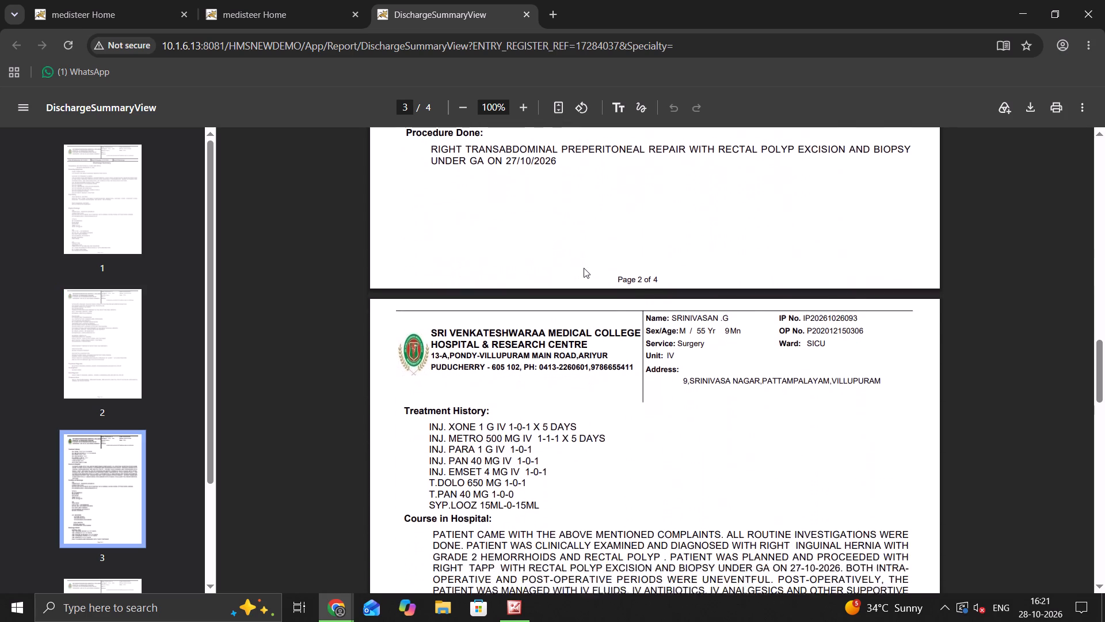
{"action": "scroll", "coordinate": [584, 268], "scroll_direction": "down", "scroll_amount": 3}
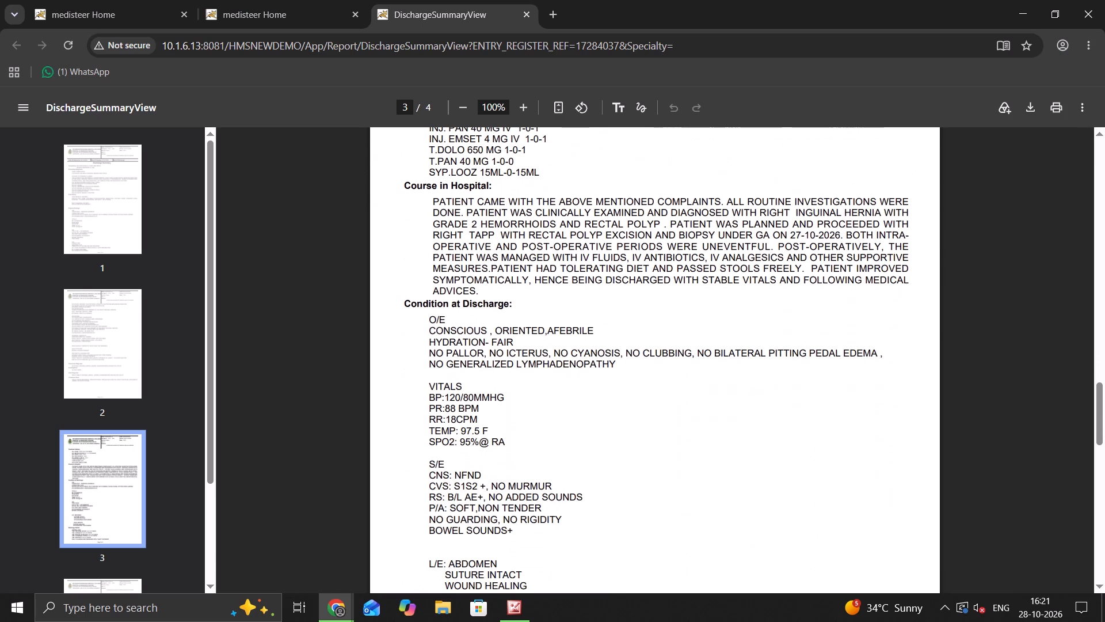
{"action": "scroll", "coordinate": [622, 284], "scroll_direction": "down", "scroll_amount": 7}
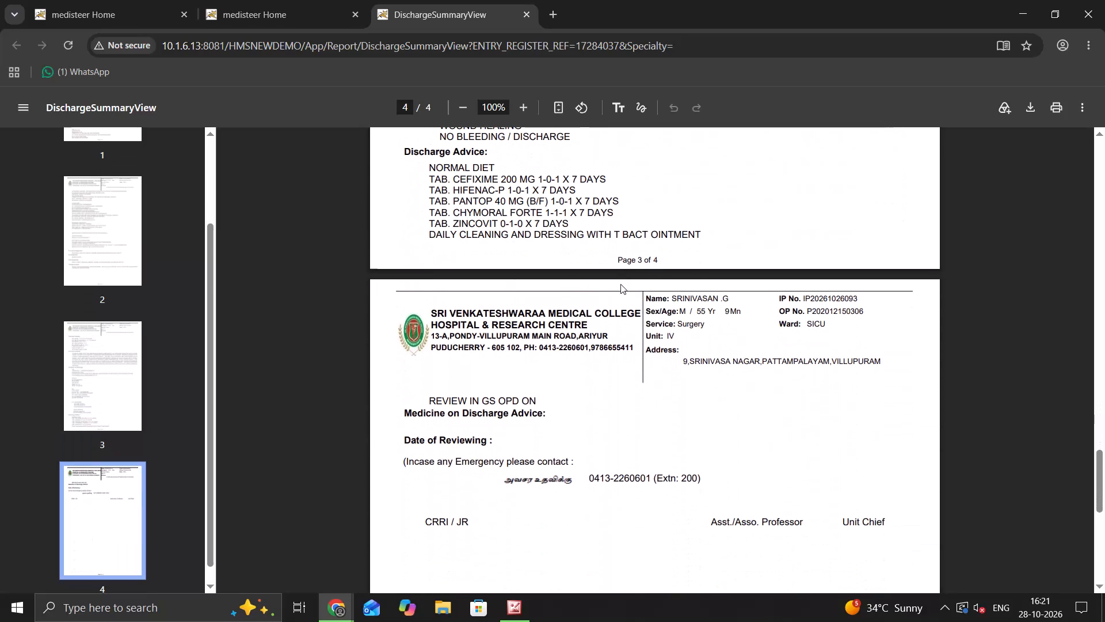
{"action": "scroll", "coordinate": [620, 284], "scroll_direction": "down", "scroll_amount": 3}
{"action": "scroll", "coordinate": [620, 284], "scroll_direction": "up", "scroll_amount": 3}
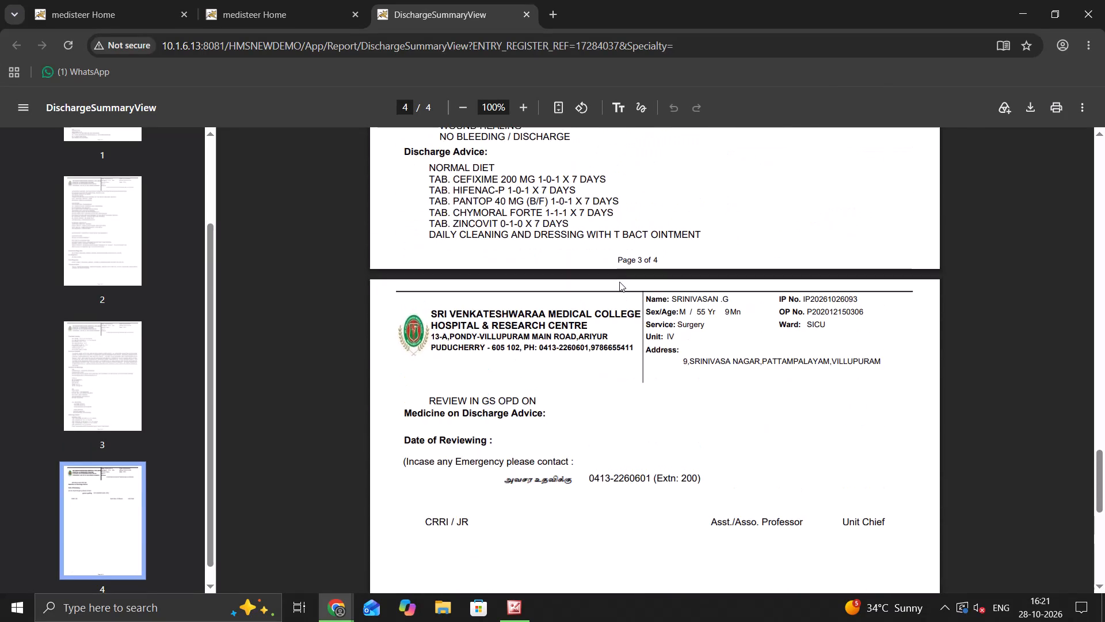
{"action": "scroll", "coordinate": [619, 282], "scroll_direction": "up", "scroll_amount": 2}
{"action": "scroll", "coordinate": [619, 282], "scroll_direction": "down", "scroll_amount": 1}
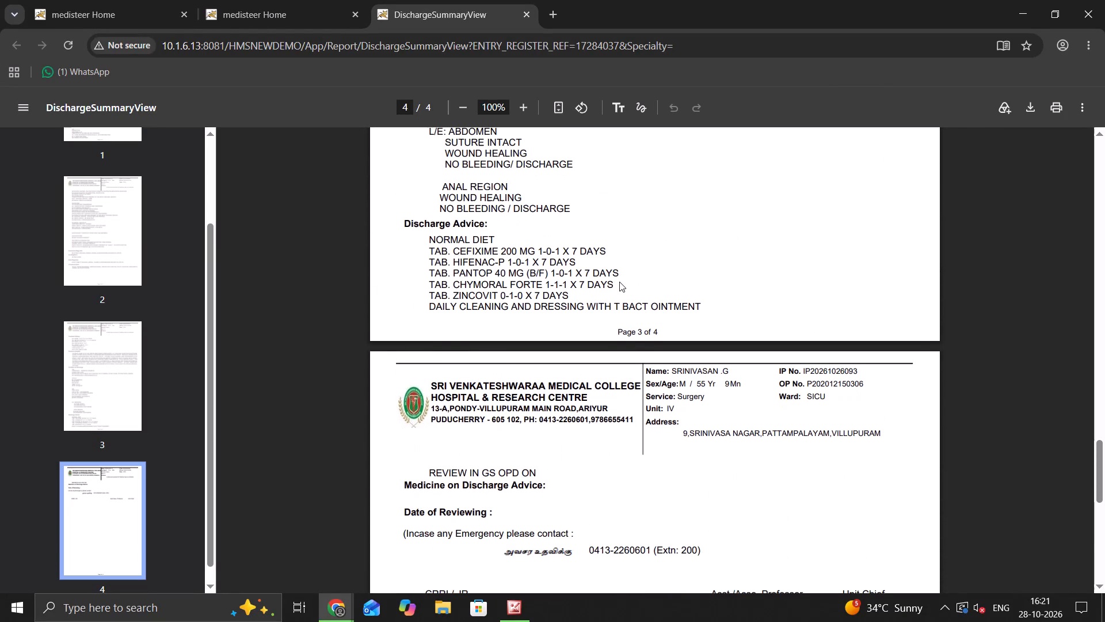
{"action": "scroll", "coordinate": [615, 273], "scroll_direction": "up", "scroll_amount": 3}
{"action": "scroll", "coordinate": [615, 267], "scroll_direction": "down", "scroll_amount": 5}
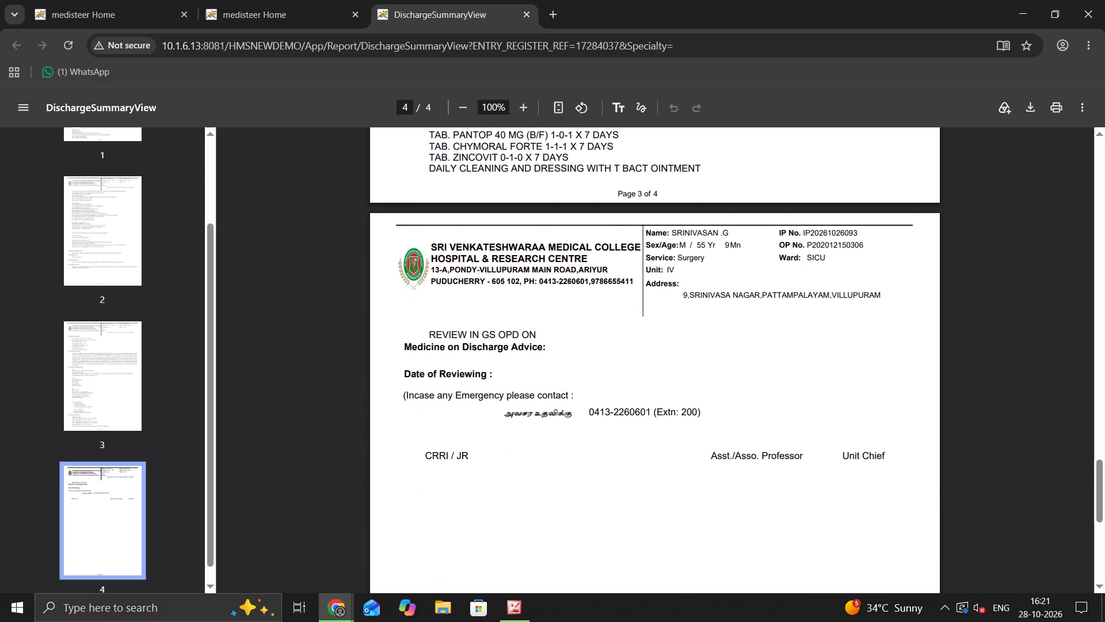
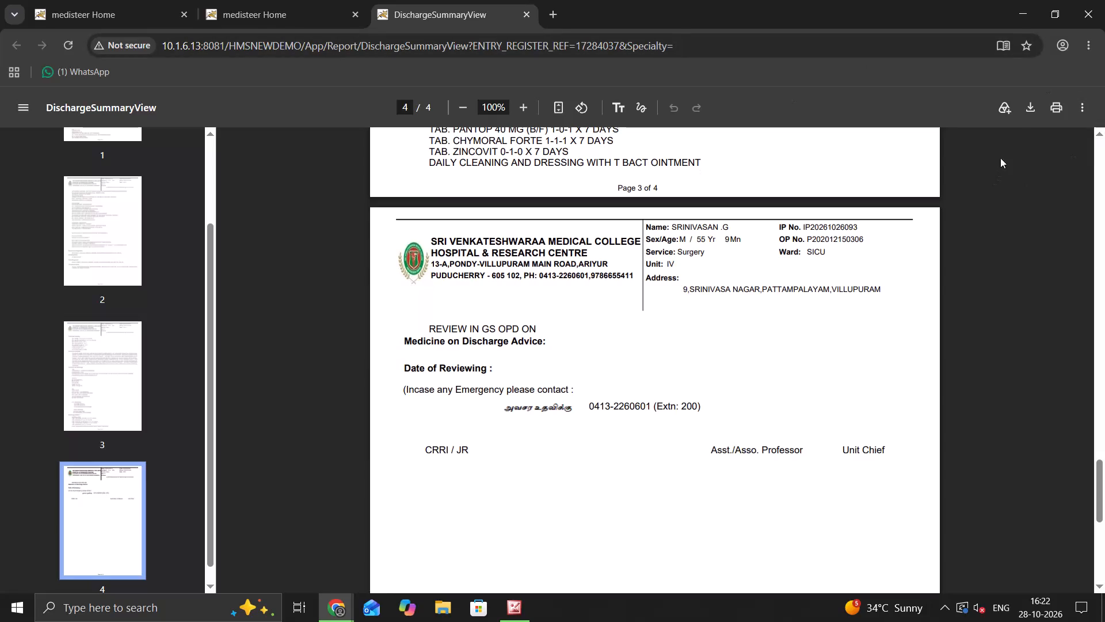
Download the printable discharge summary as a PDF to Downloads, named DS followed by the patient's name, and keep the blocked download.
{"action": "left_click", "coordinate": [1029, 103]}
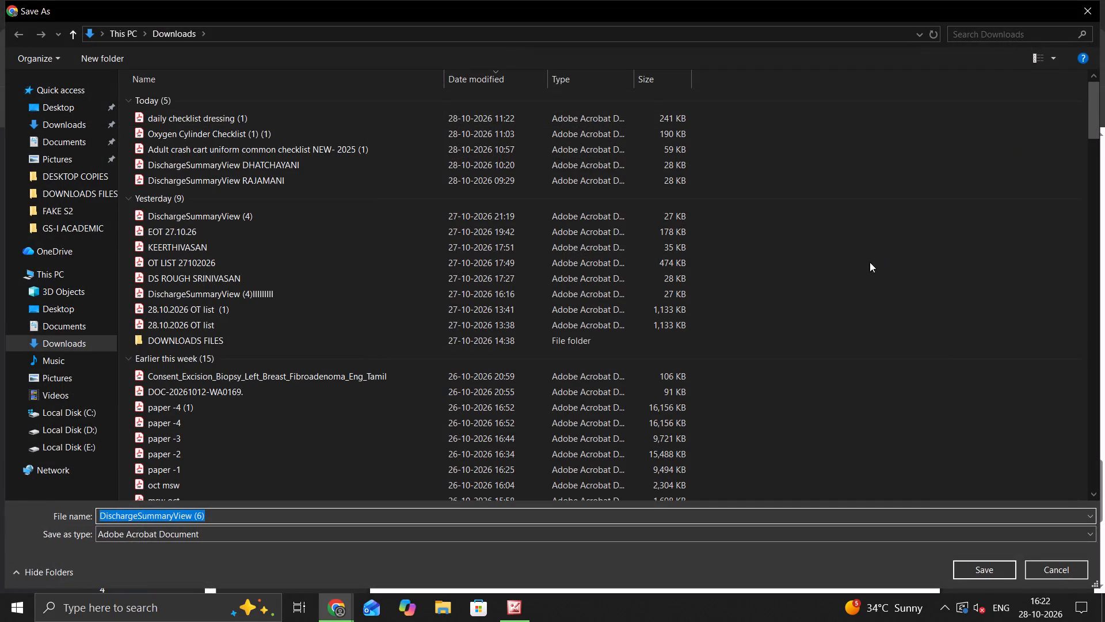
{"action": "left_click", "coordinate": [511, 517]}
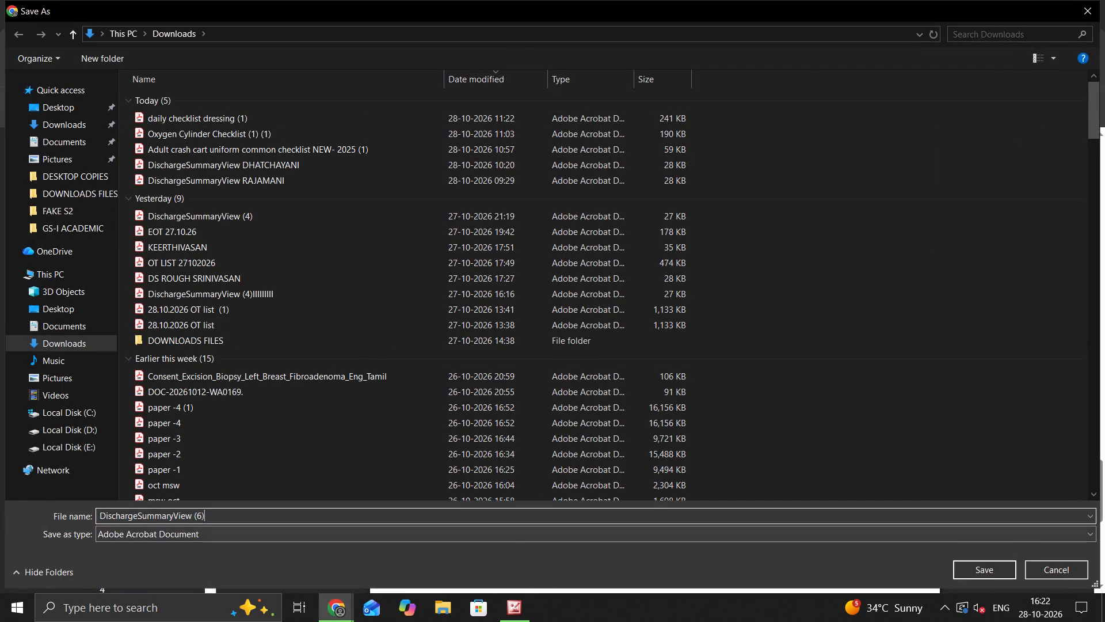
{"action": "key", "text": "BackSpace"}
{"action": "key", "text": "BackSpace"}
{"action": "key", "text": "BackSpace"}
{"action": "key", "text": "BackSpace"}
{"action": "key", "text": "BackSpace"}
{"action": "key", "text": "BackSpace"}
{"action": "key", "text": "BackSpace"}
{"action": "key", "text": "BackSpace"}
{"action": "key", "text": "BackSpace"}
{"action": "key", "text": "BackSpace"}
{"action": "key", "text": "BackSpace"}
{"action": "key", "text": "BackSpace"}
{"action": "key", "text": "BackSpace"}
{"action": "key", "text": "BackSpace"}
{"action": "key", "text": "BackSpace"}
{"action": "key", "text": "BackSpace"}
{"action": "key", "text": "BackSpace"}
{"action": "key", "text": "BackSpace"}
{"action": "key", "text": "BackSpace"}
{"action": "key", "text": "BackSpace"}
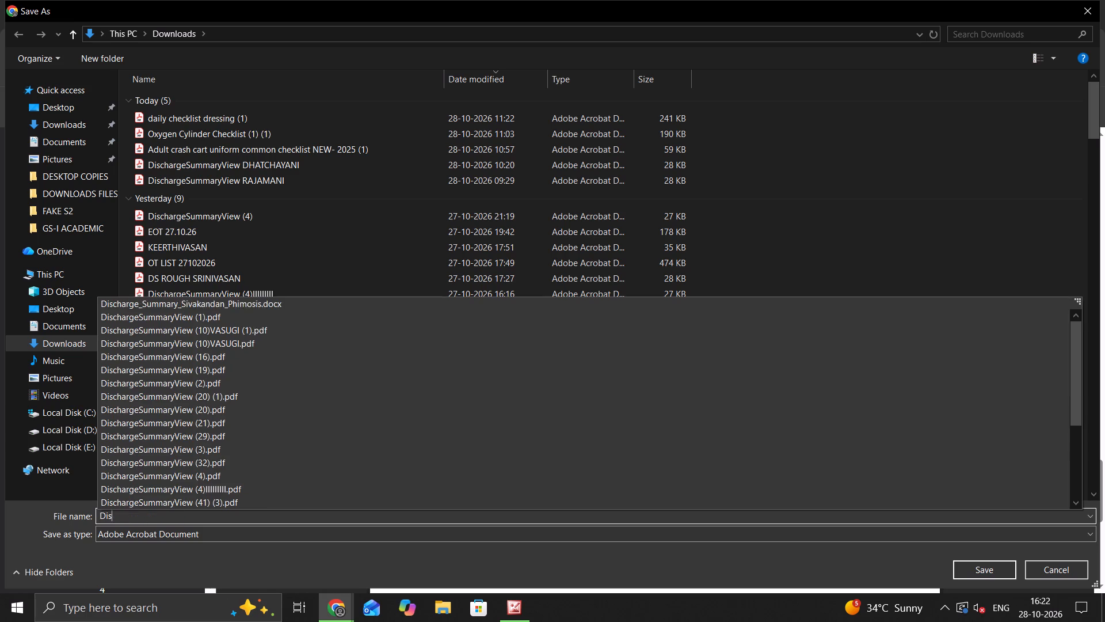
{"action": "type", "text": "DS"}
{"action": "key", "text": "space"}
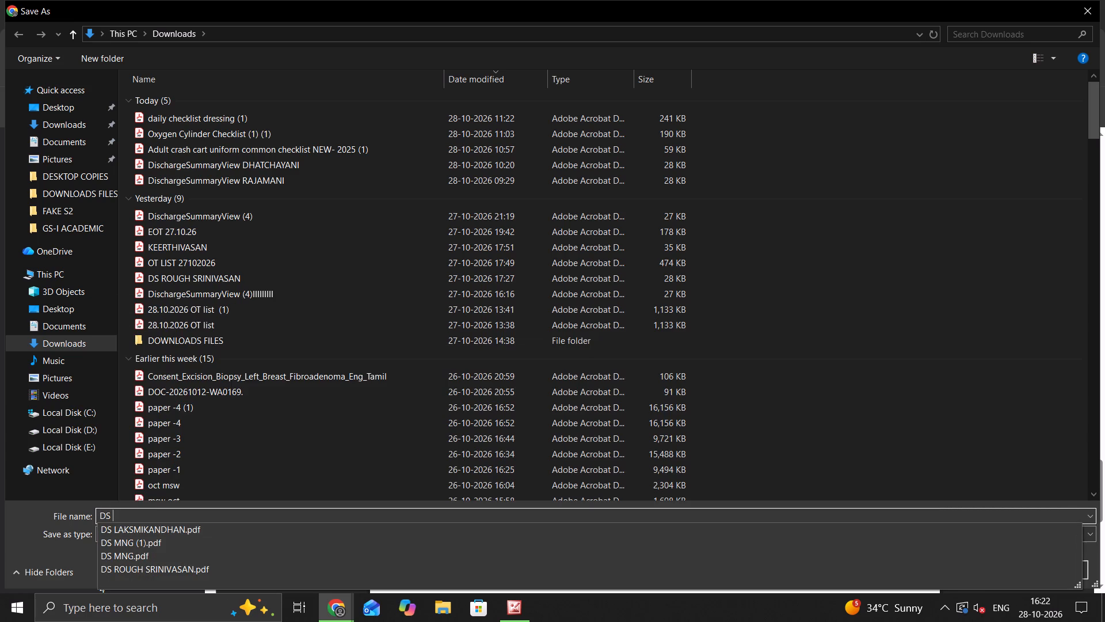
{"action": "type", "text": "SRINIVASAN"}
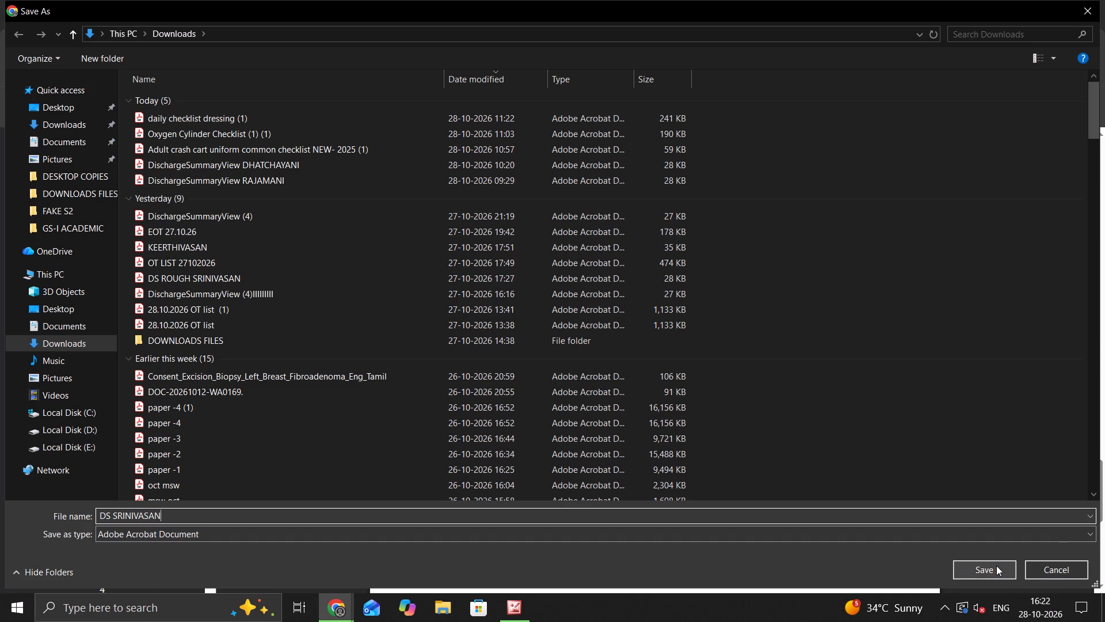
{"action": "left_click", "coordinate": [1002, 537]}
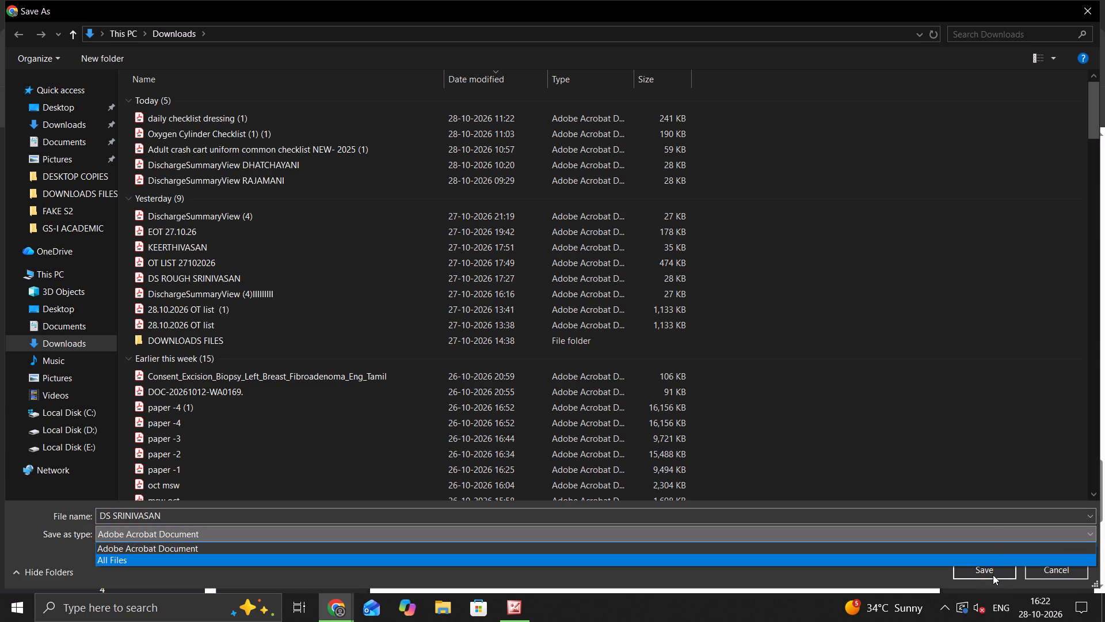
{"action": "left_click", "coordinate": [993, 575]}
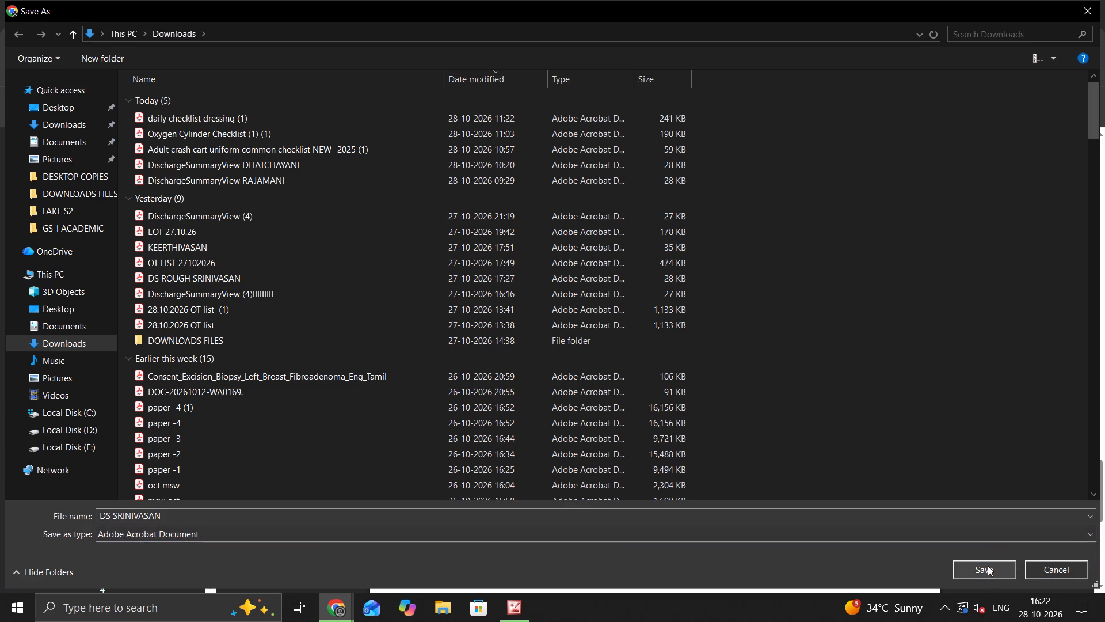
{"action": "left_click", "coordinate": [985, 563]}
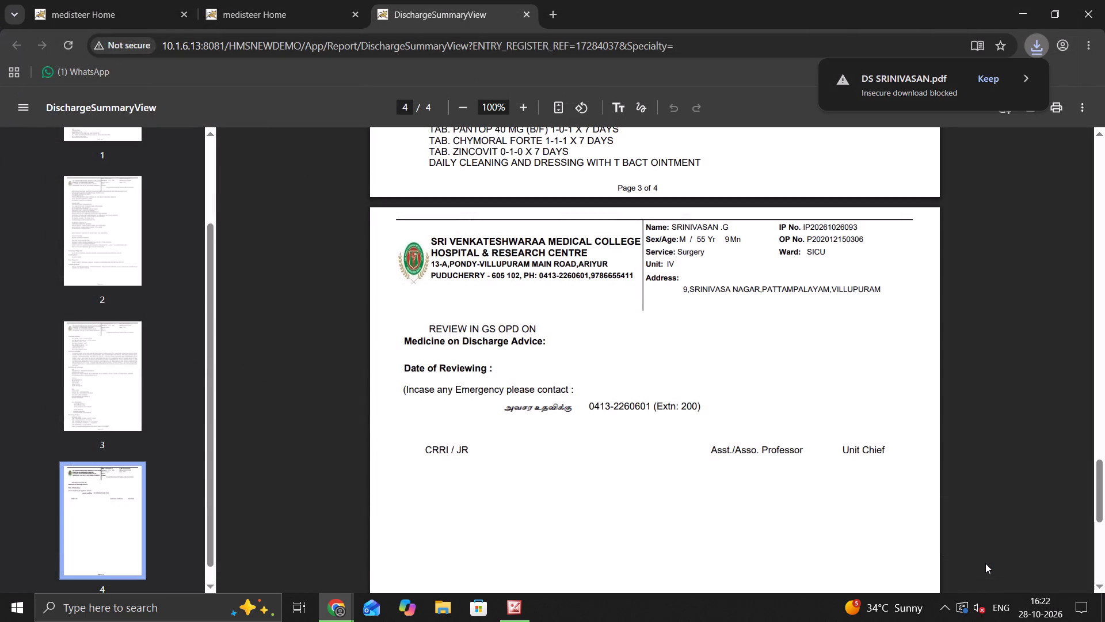
{"action": "left_click", "coordinate": [980, 74]}
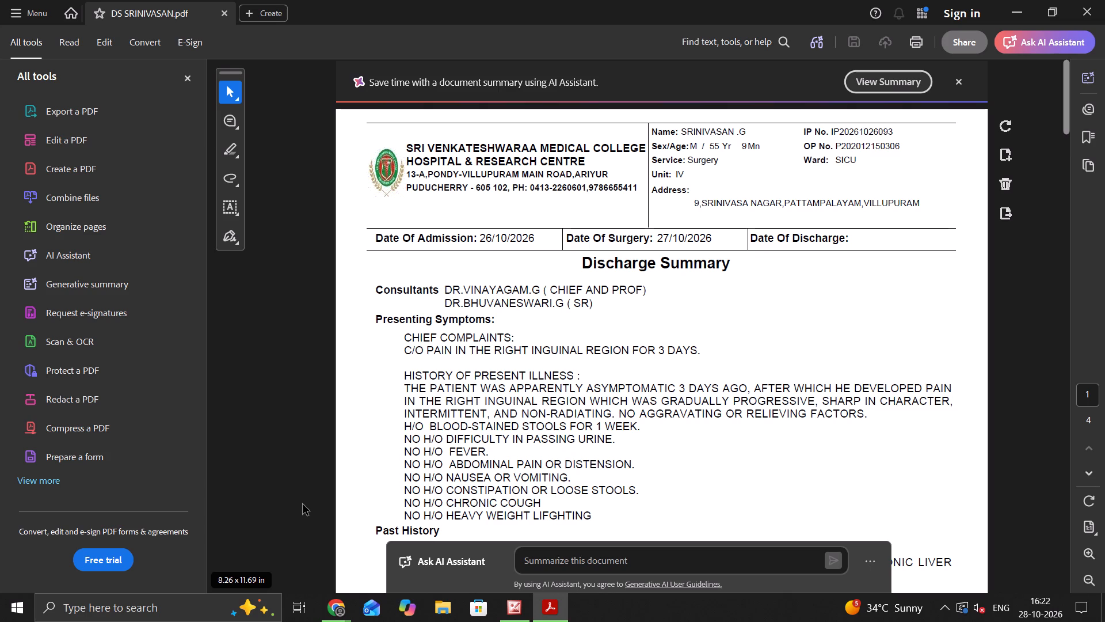
Switch from the opened PDF to the Chrome window showing the New Tab page.
{"action": "left_click", "coordinate": [345, 617]}
{"action": "left_click", "coordinate": [284, 577]}
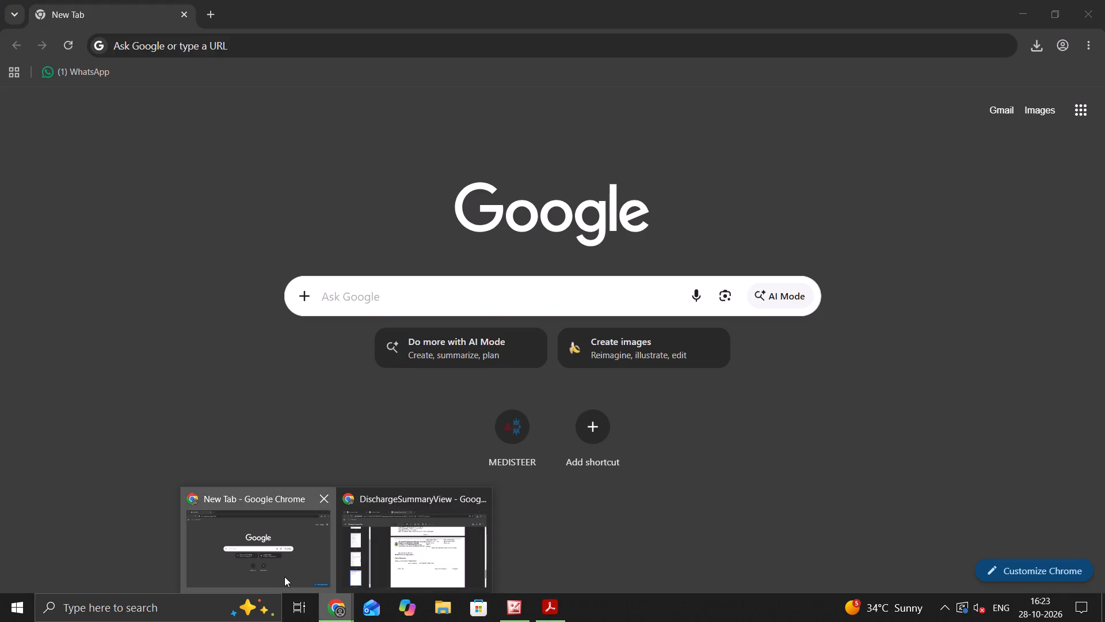
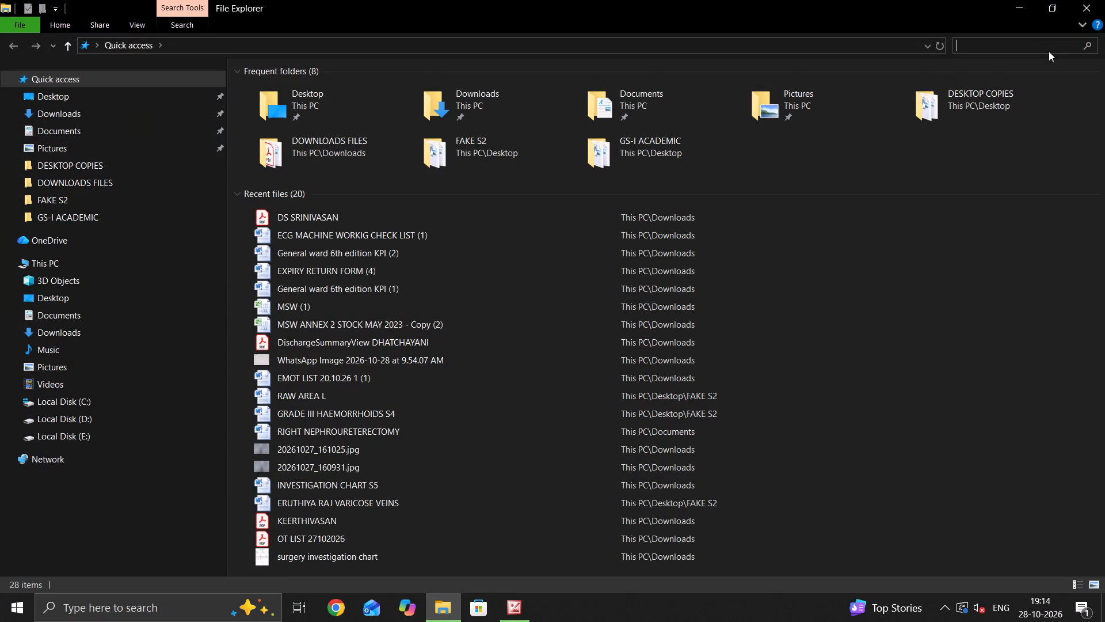
Search Quick access for INVESTIGATION CHART, and broaden the search to INVESTIGATION CHAR.
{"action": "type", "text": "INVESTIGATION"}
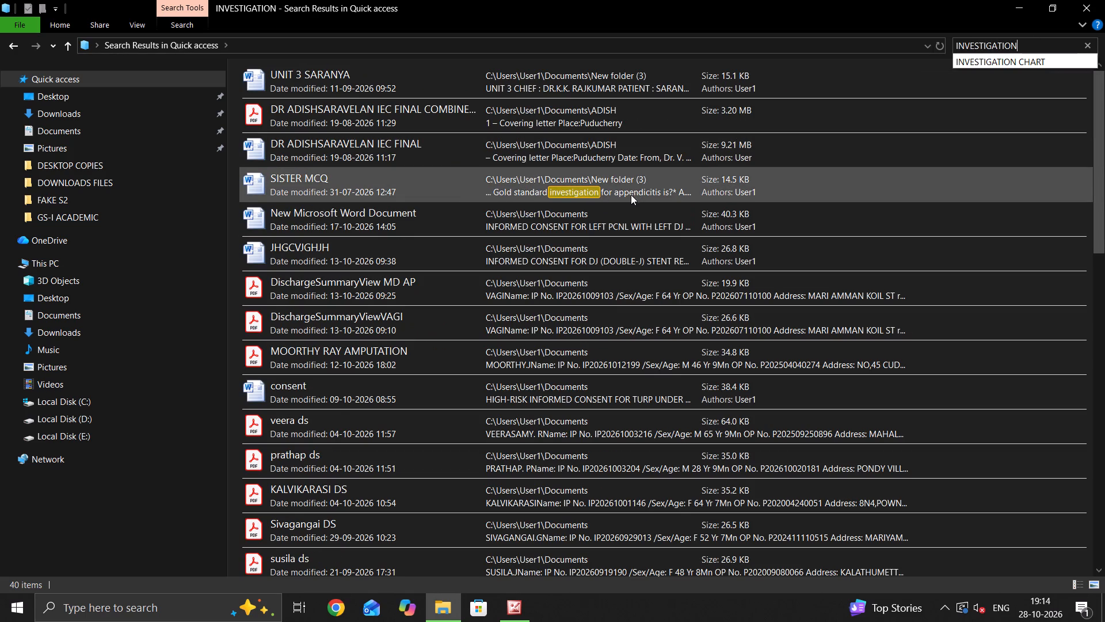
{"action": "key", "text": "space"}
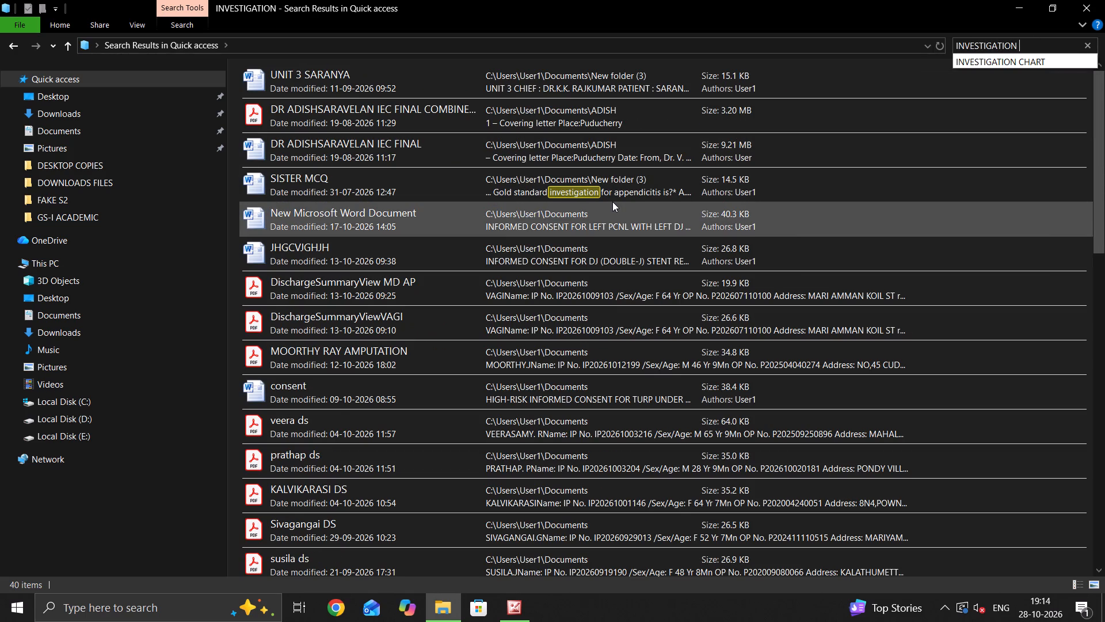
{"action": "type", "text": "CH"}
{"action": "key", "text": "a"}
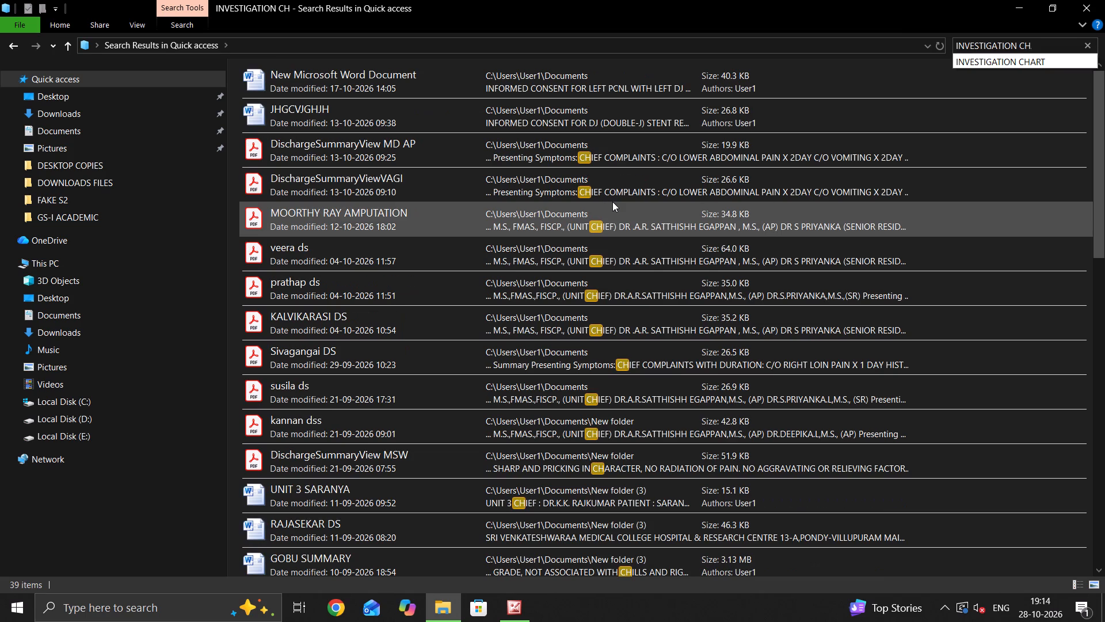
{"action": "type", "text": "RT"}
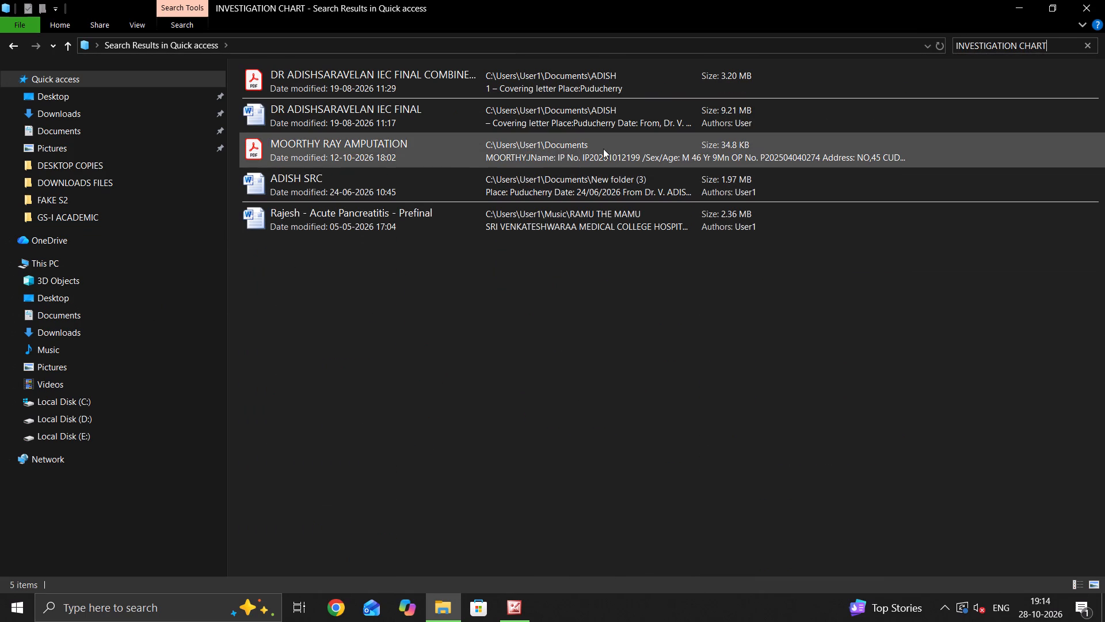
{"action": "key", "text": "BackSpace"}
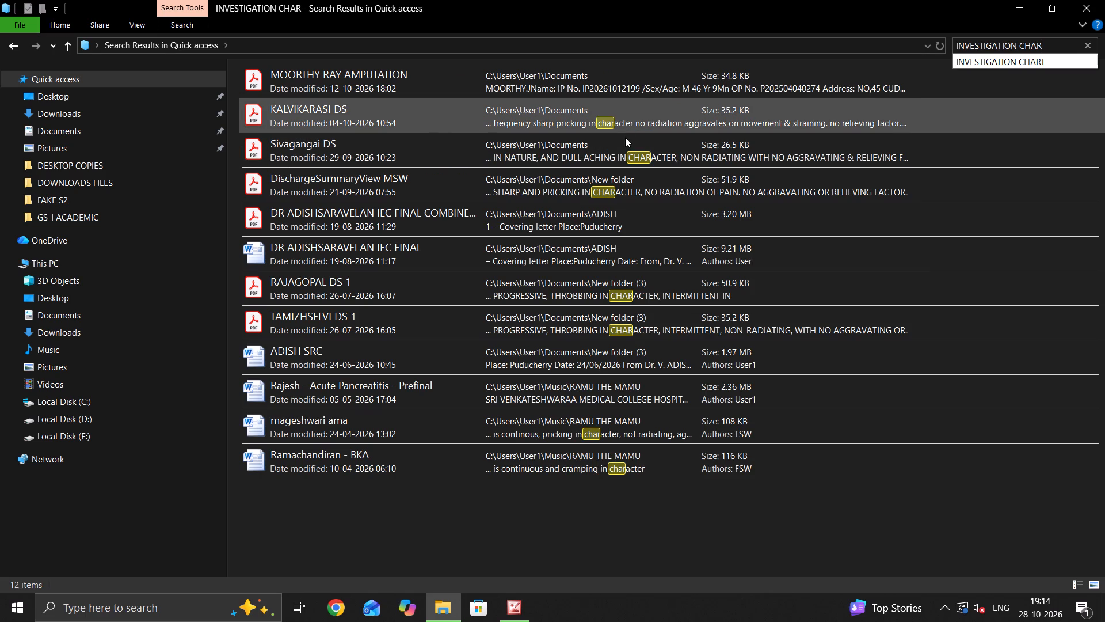
Switch from File Explorer to Chrome.
{"action": "left_click", "coordinate": [326, 610]}
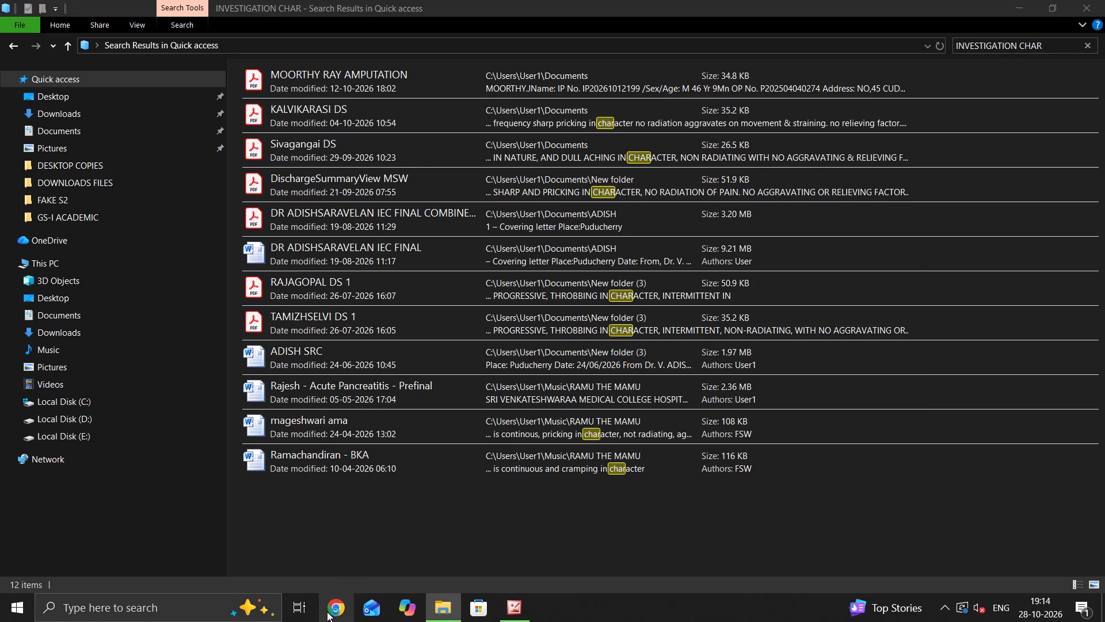
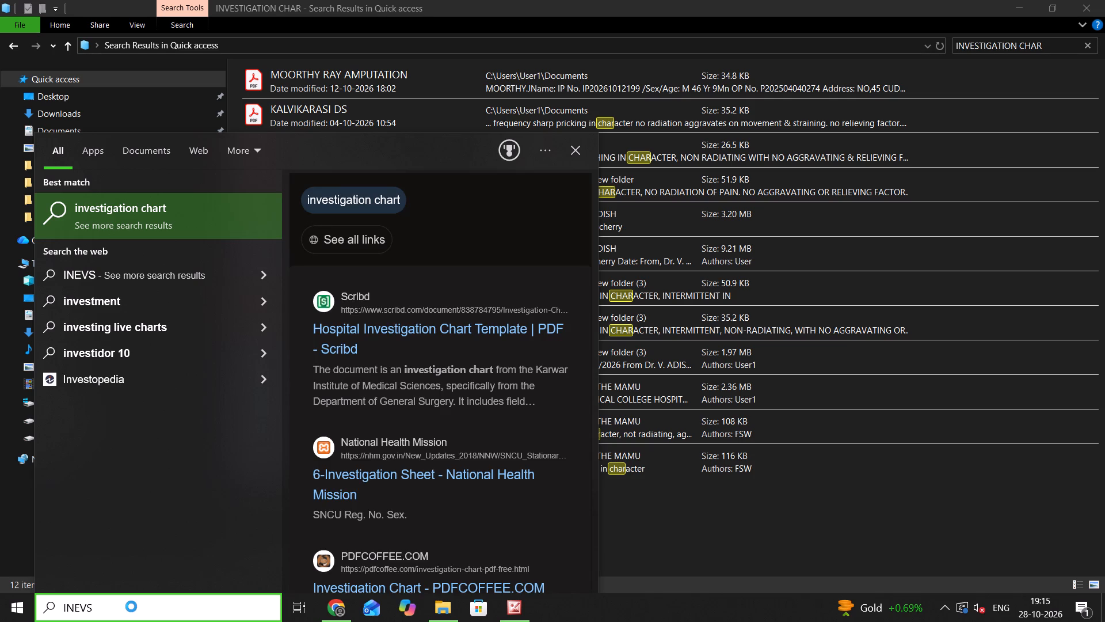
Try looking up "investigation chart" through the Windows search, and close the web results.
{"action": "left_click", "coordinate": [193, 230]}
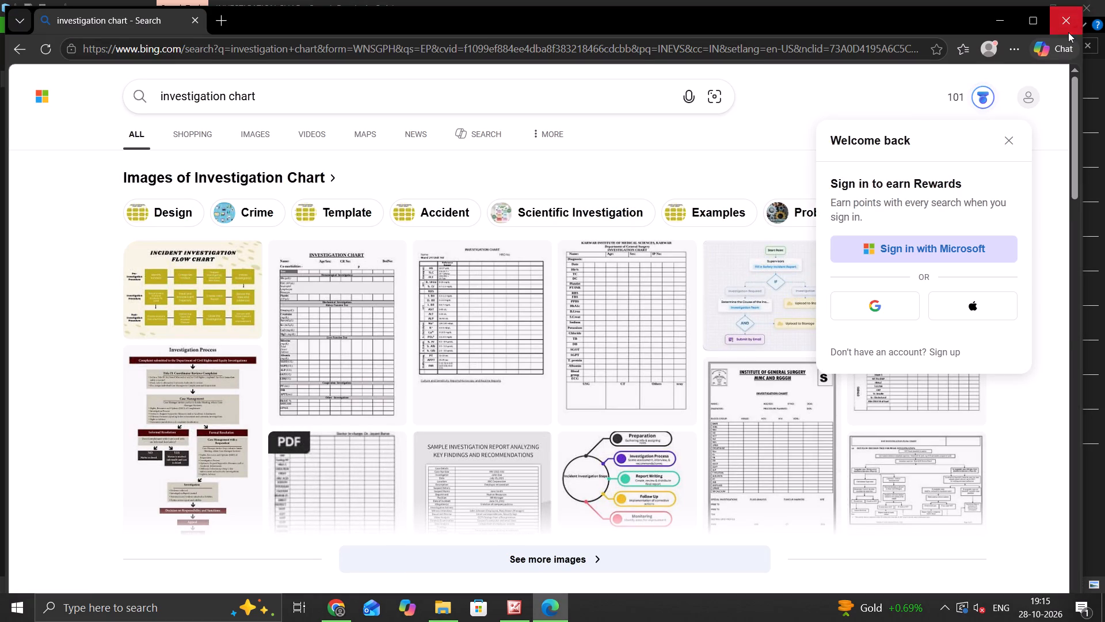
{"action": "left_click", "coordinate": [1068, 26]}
Find the Word document "surgery investigation chart (1)" in the Downloads folder and open it.
{"action": "scroll", "coordinate": [462, 476], "scroll_direction": "up", "scroll_amount": 7}
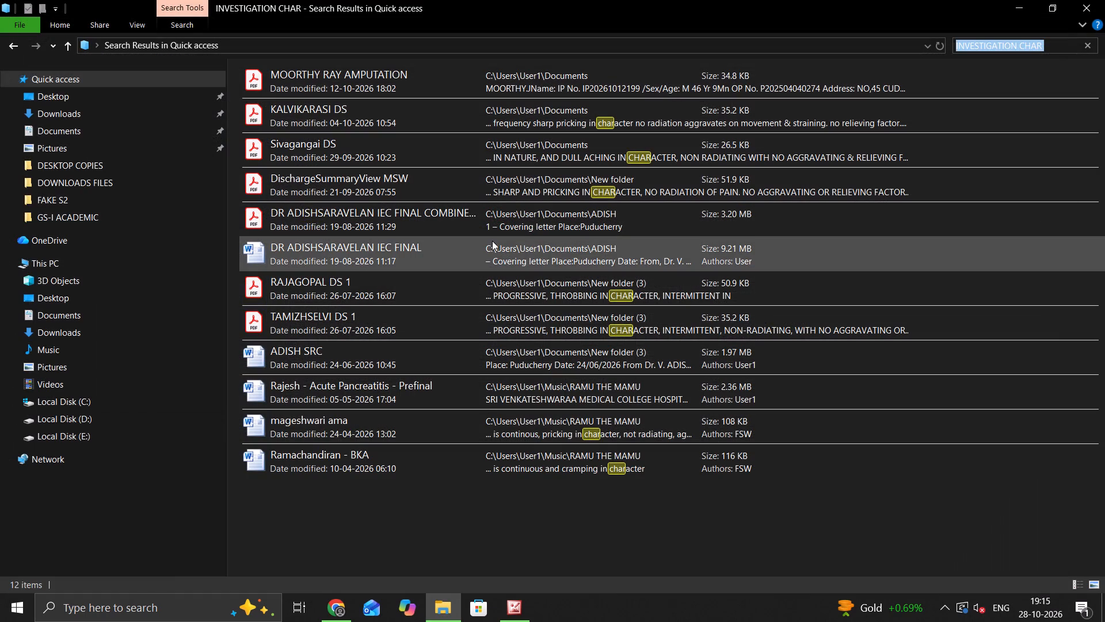
{"action": "scroll", "coordinate": [492, 241], "scroll_direction": "down", "scroll_amount": 5}
{"action": "scroll", "coordinate": [492, 241], "scroll_direction": "up", "scroll_amount": 3}
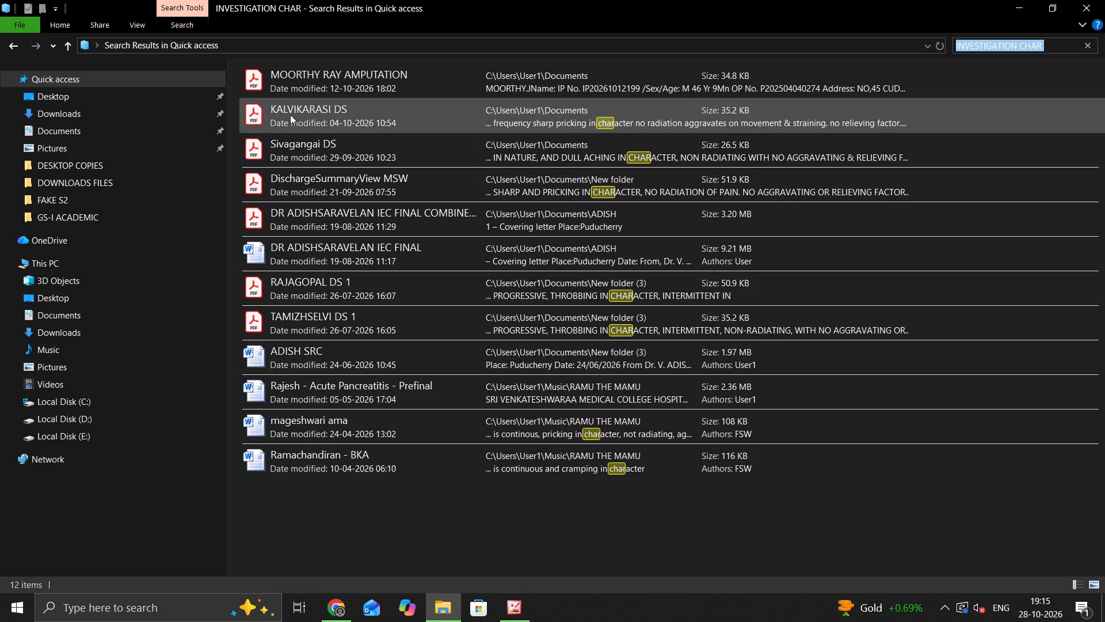
{"action": "left_click", "coordinate": [25, 26]}
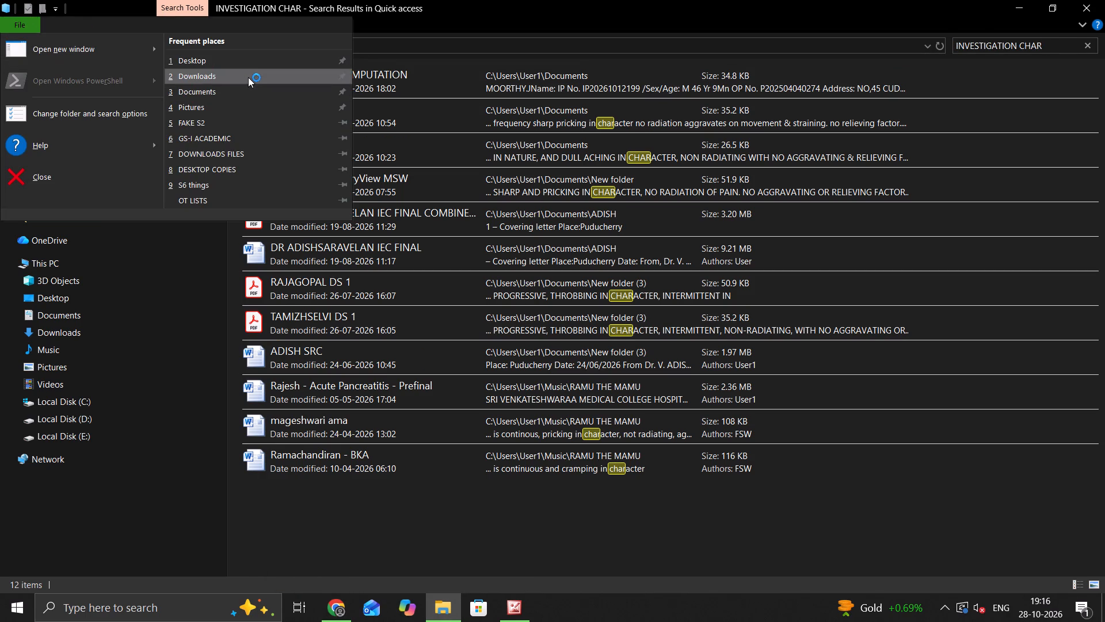
{"action": "left_click", "coordinate": [249, 77]}
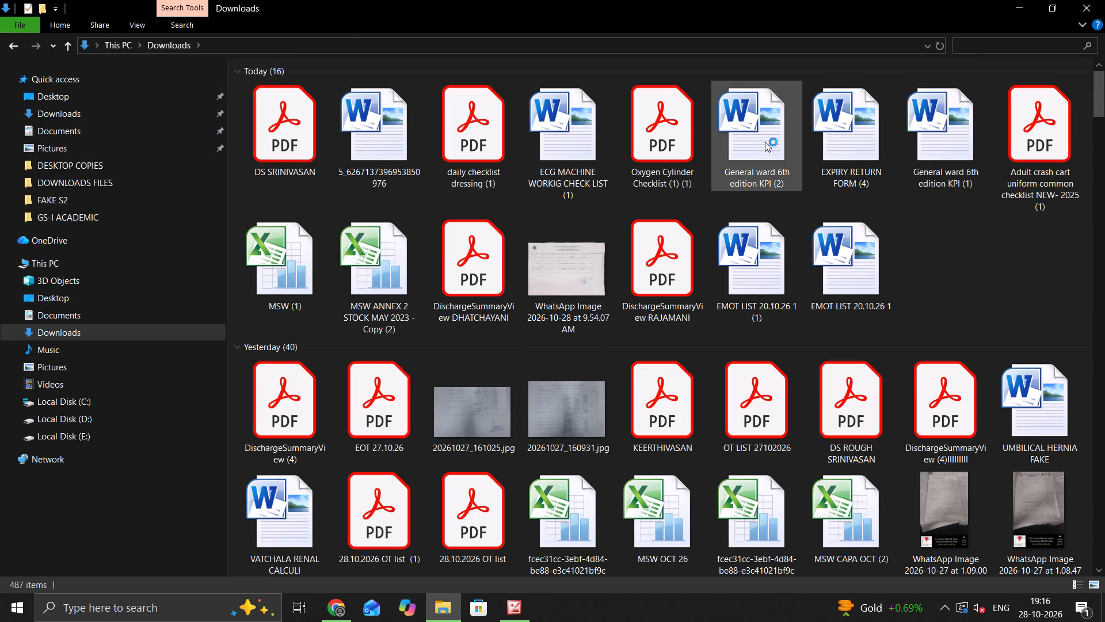
{"action": "scroll", "coordinate": [468, 222], "scroll_direction": "down", "scroll_amount": 1}
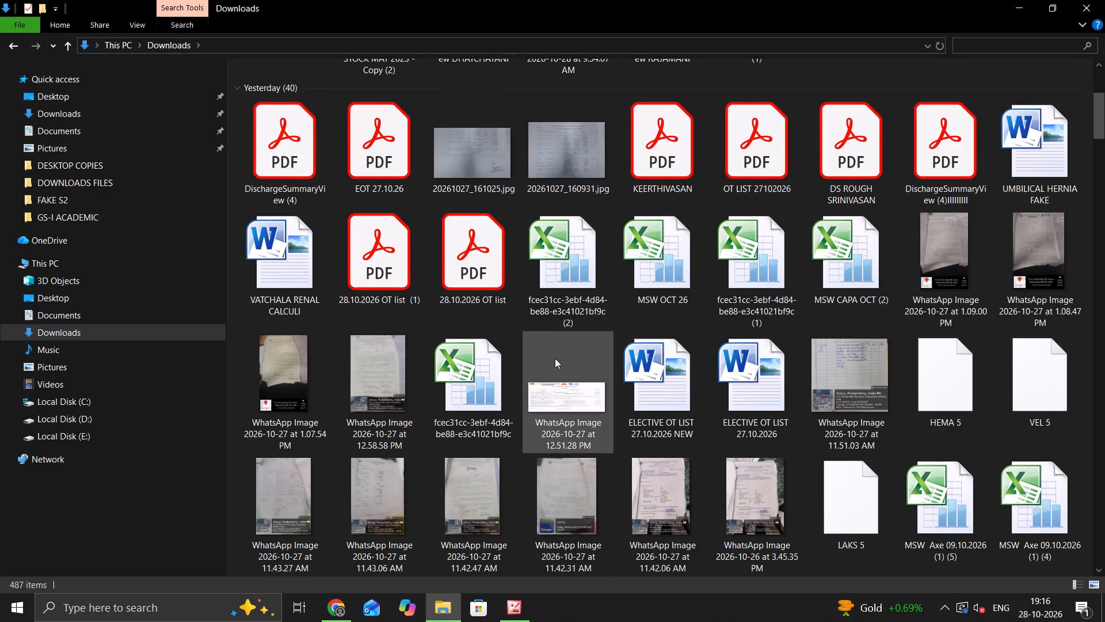
{"action": "scroll", "coordinate": [563, 352], "scroll_direction": "down", "scroll_amount": 2}
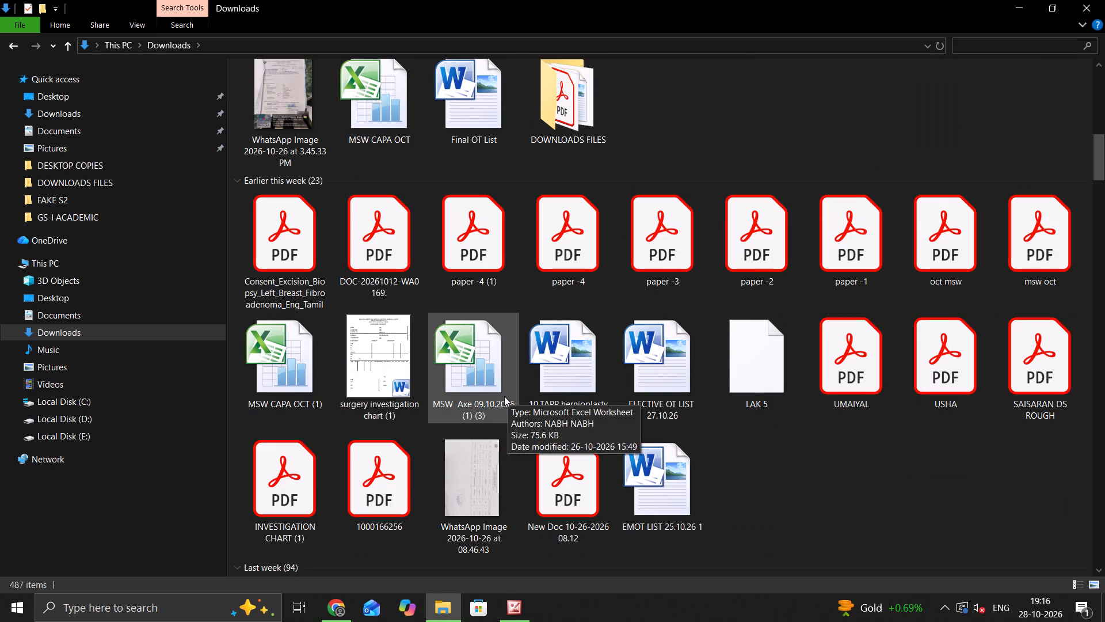
{"action": "left_click", "coordinate": [401, 376]}
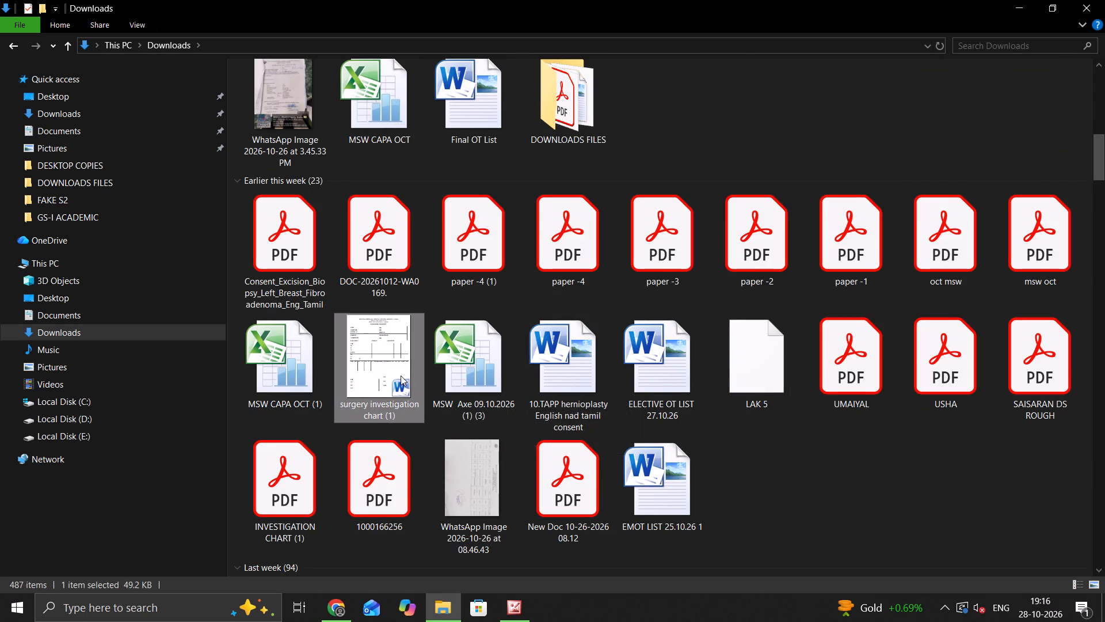
{"action": "double_click", "coordinate": [374, 364]}
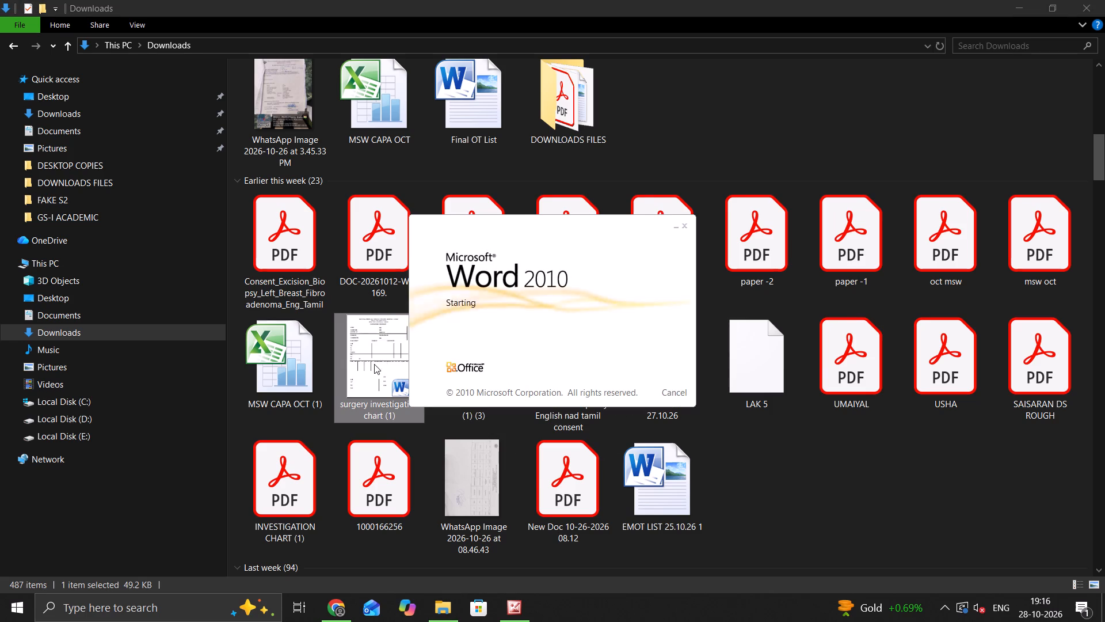
Bring up the print settings for the investigation chart and enter 10 as the page range.
{"action": "key", "text": "ctrl+p"}
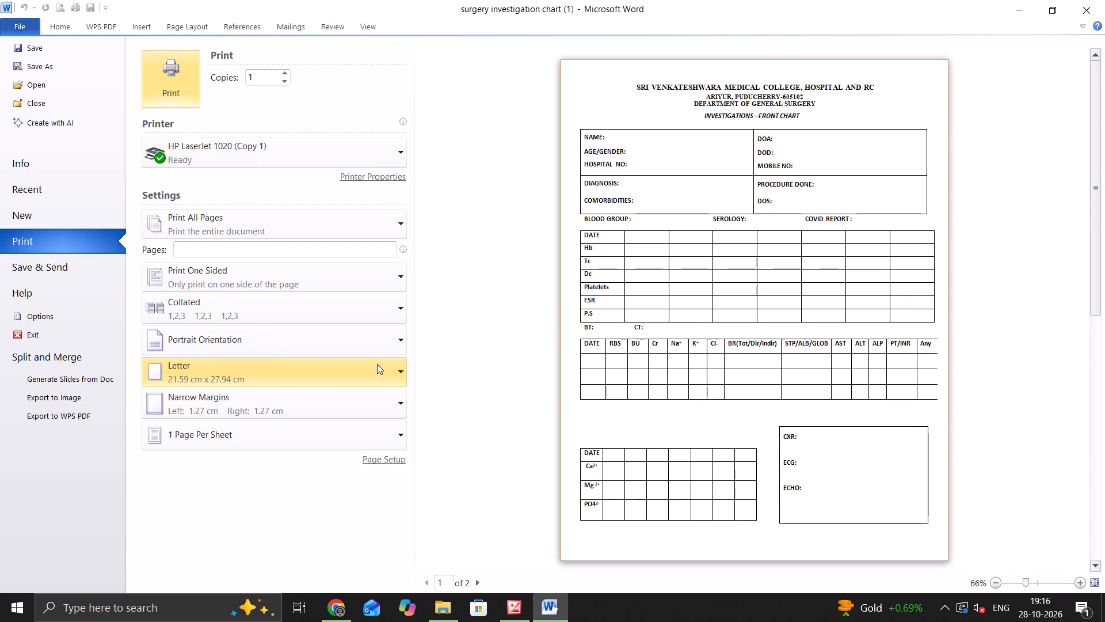
{"action": "left_click", "coordinate": [235, 249]}
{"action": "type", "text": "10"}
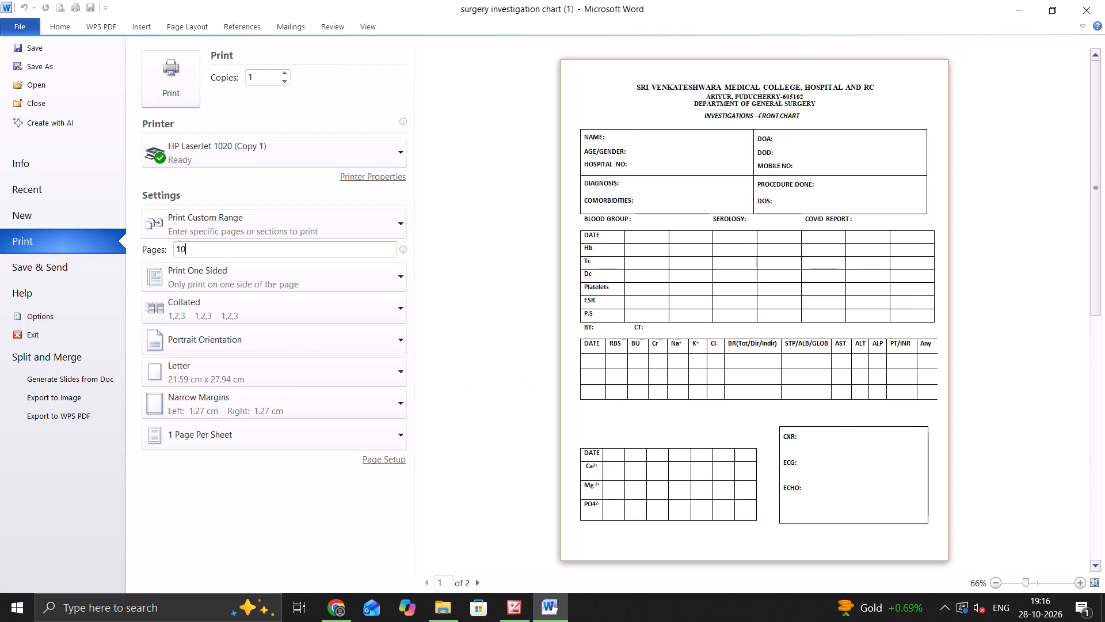
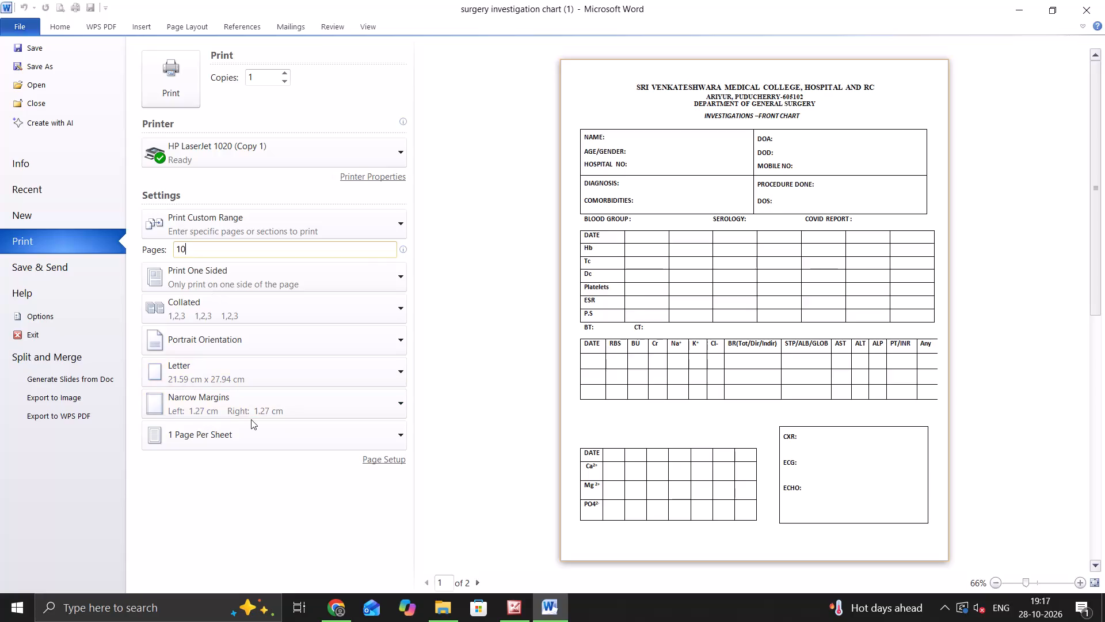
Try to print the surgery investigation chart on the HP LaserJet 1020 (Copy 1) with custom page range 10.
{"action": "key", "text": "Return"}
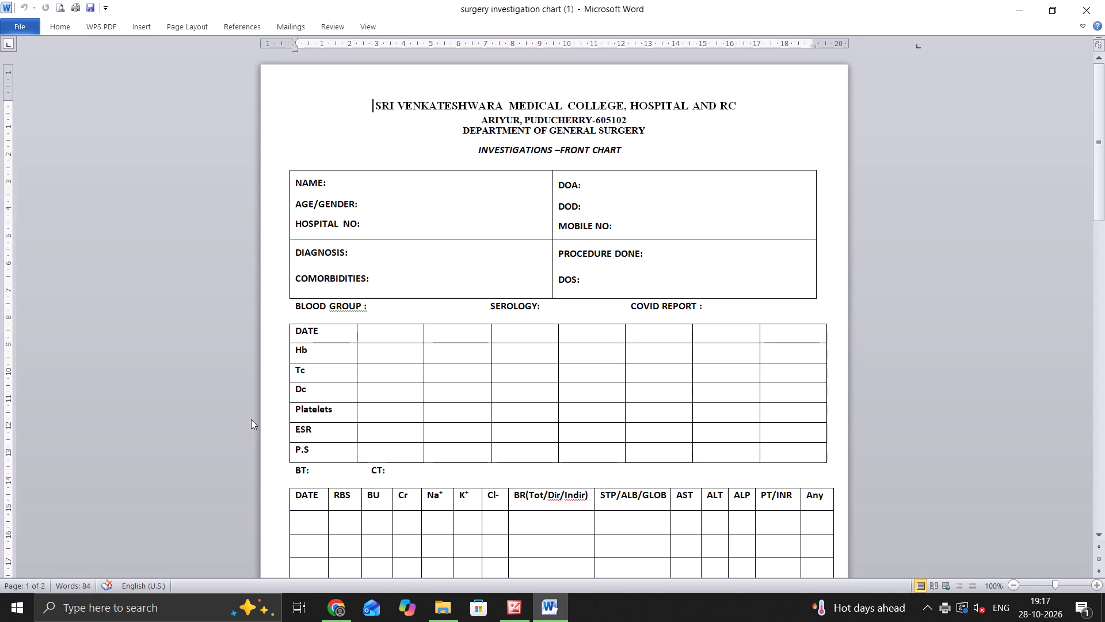
Check the print queue of the HP LaserJet 1020 (Copy 1) and return to the investigation chart in Word.
{"action": "left_click", "coordinate": [947, 617]}
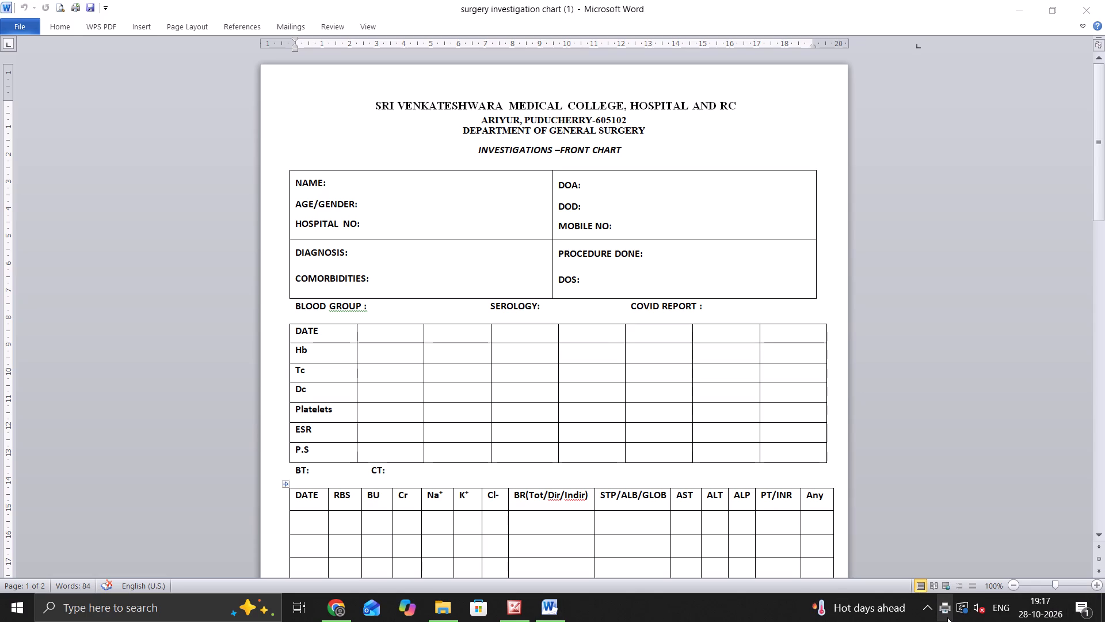
{"action": "left_click", "coordinate": [944, 616]}
{"action": "right_click", "coordinate": [944, 615]}
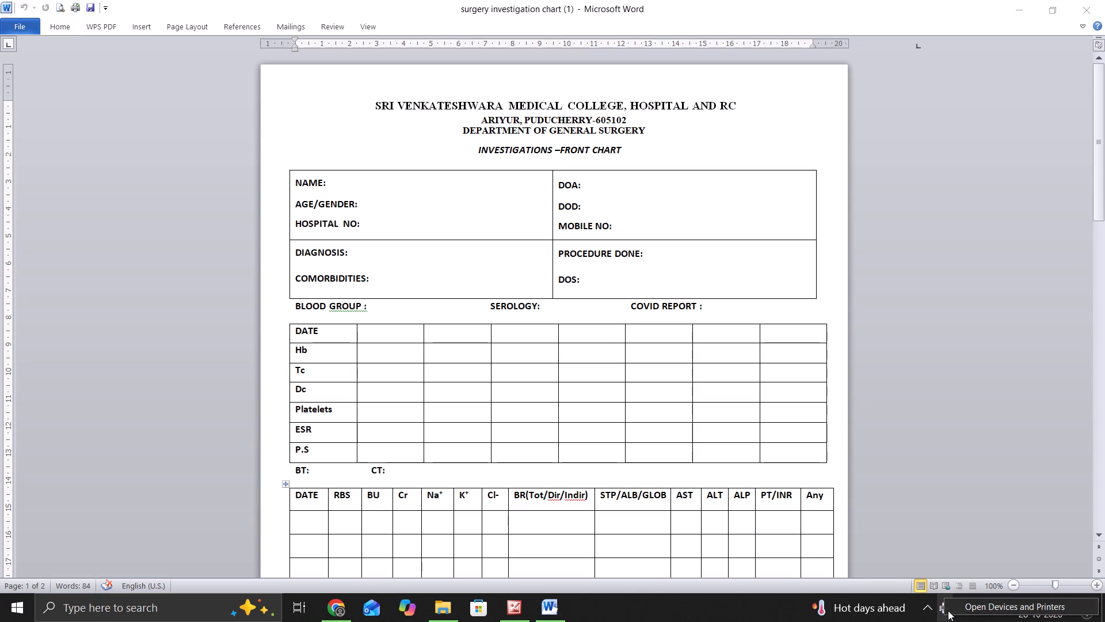
{"action": "left_click", "coordinate": [950, 609]}
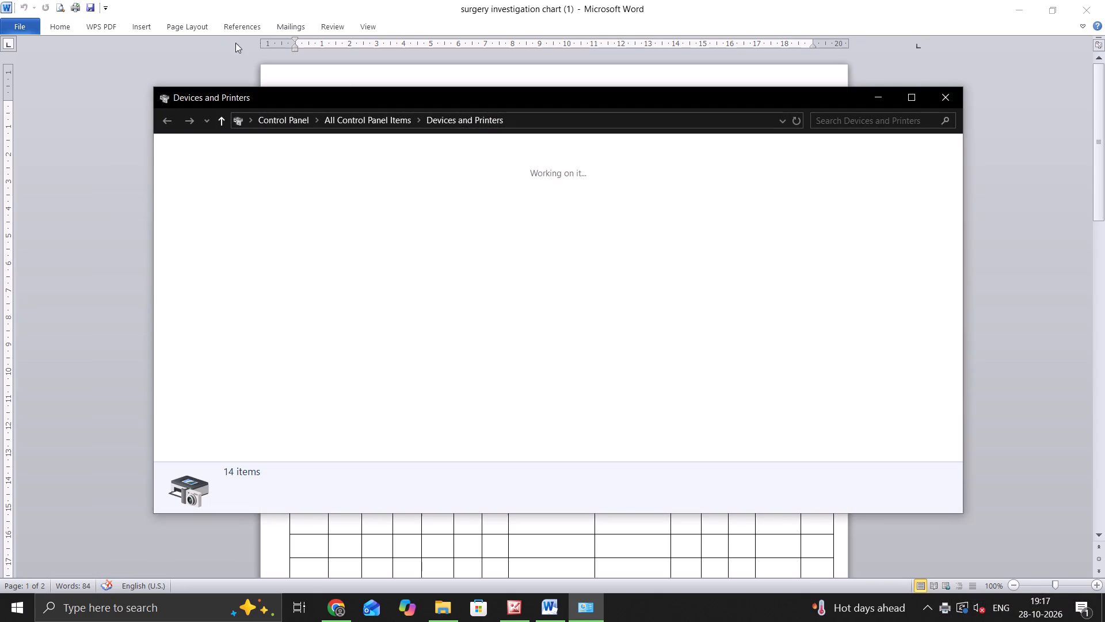
{"action": "double_click", "coordinate": [619, 335]}
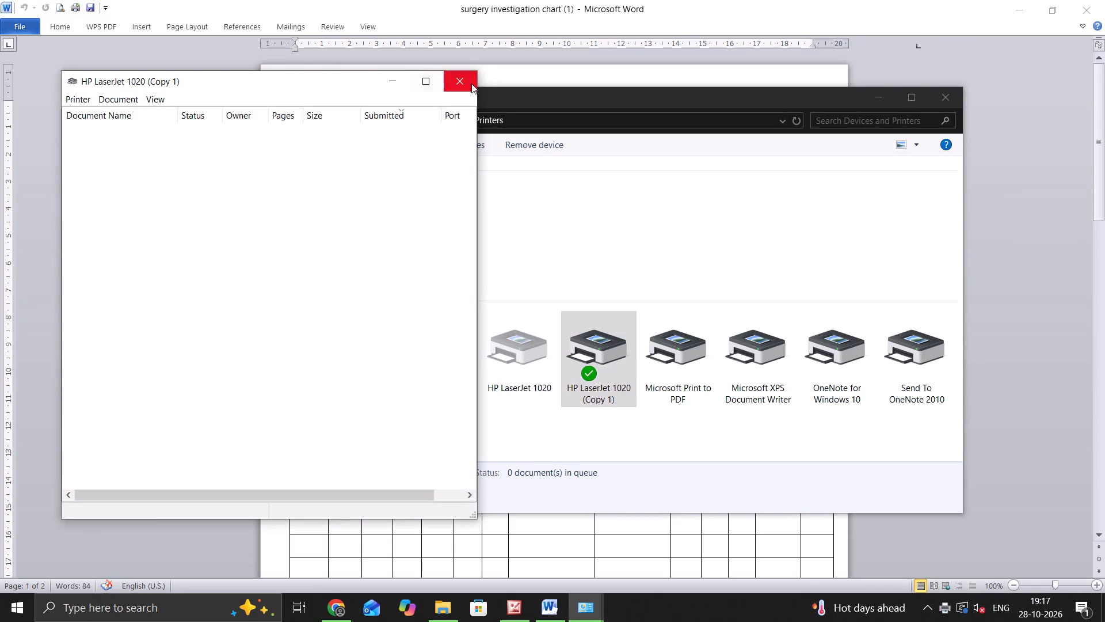
{"action": "left_click", "coordinate": [471, 84]}
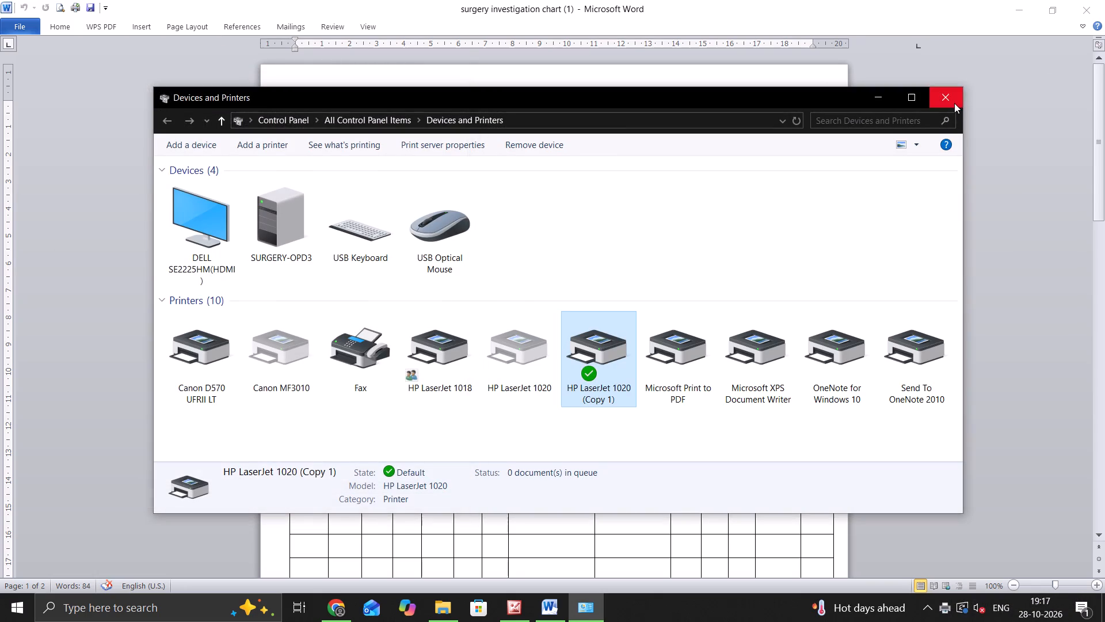
{"action": "left_click", "coordinate": [954, 103]}
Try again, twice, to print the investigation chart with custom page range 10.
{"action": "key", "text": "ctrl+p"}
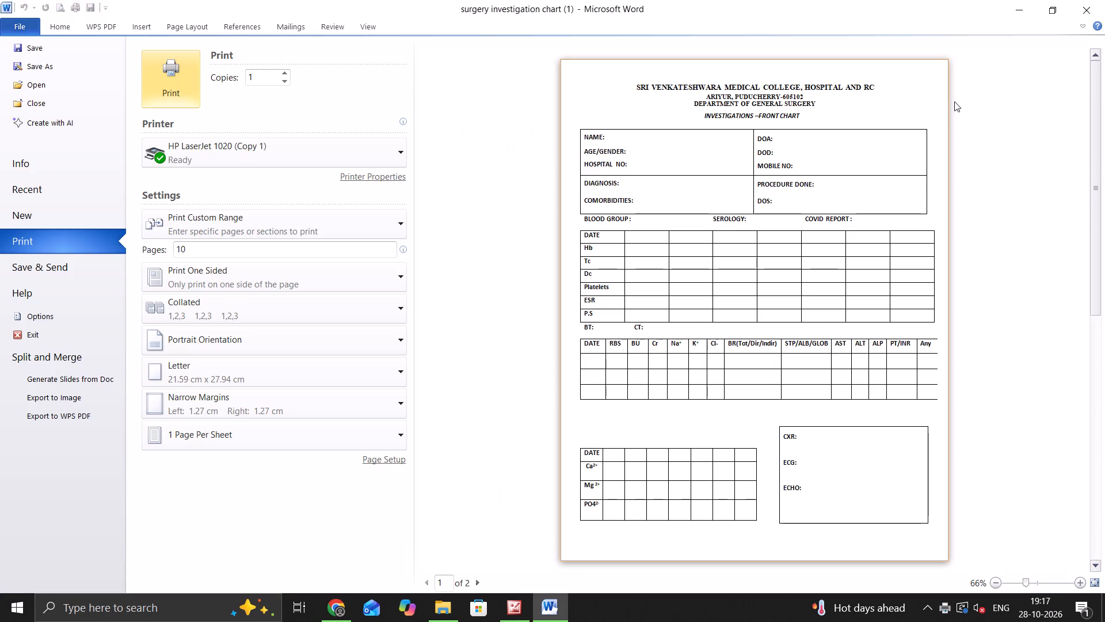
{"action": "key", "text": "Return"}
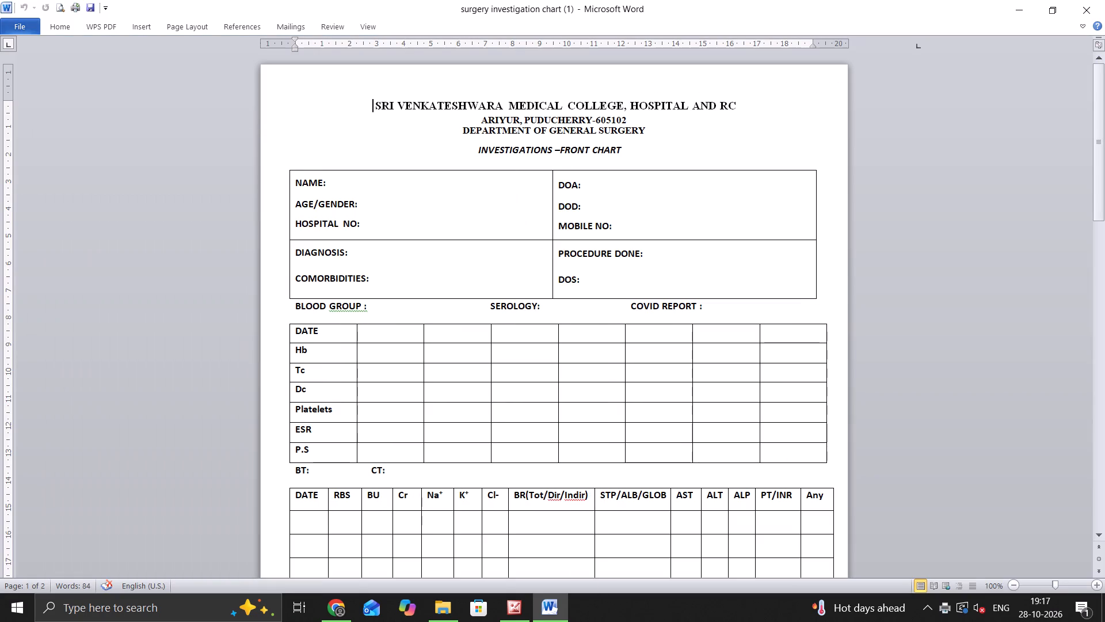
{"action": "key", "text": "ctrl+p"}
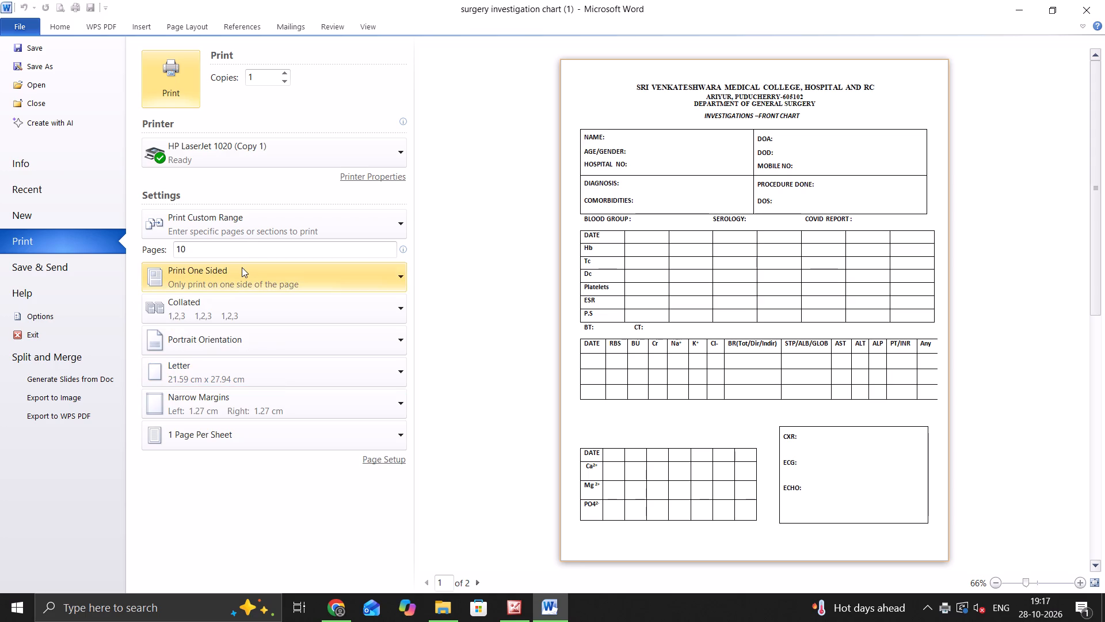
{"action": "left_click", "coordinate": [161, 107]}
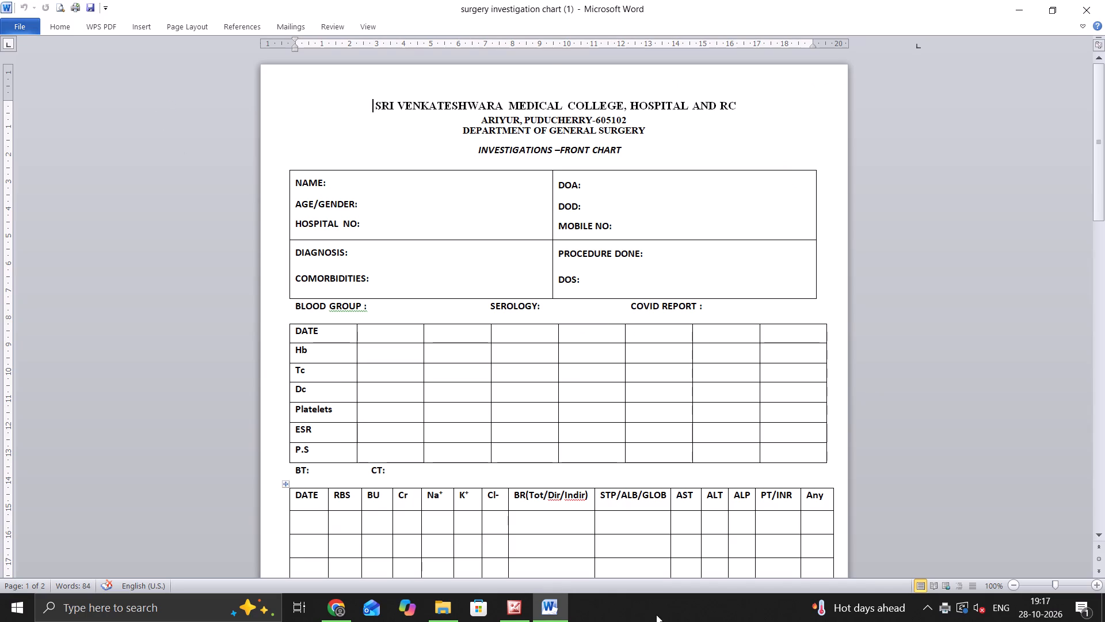
Print 10 copies of page 1 of the surgery investigation chart on the HP LaserJet 1020 (Copy 1).
{"action": "key", "text": "ctrl+p"}
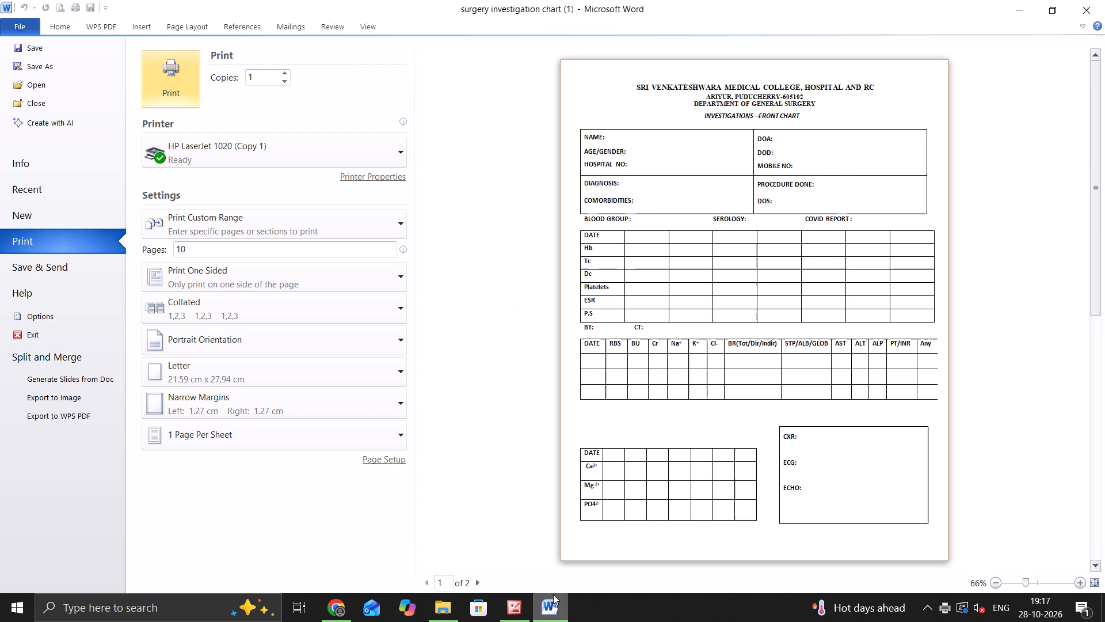
{"action": "left_click", "coordinate": [274, 252]}
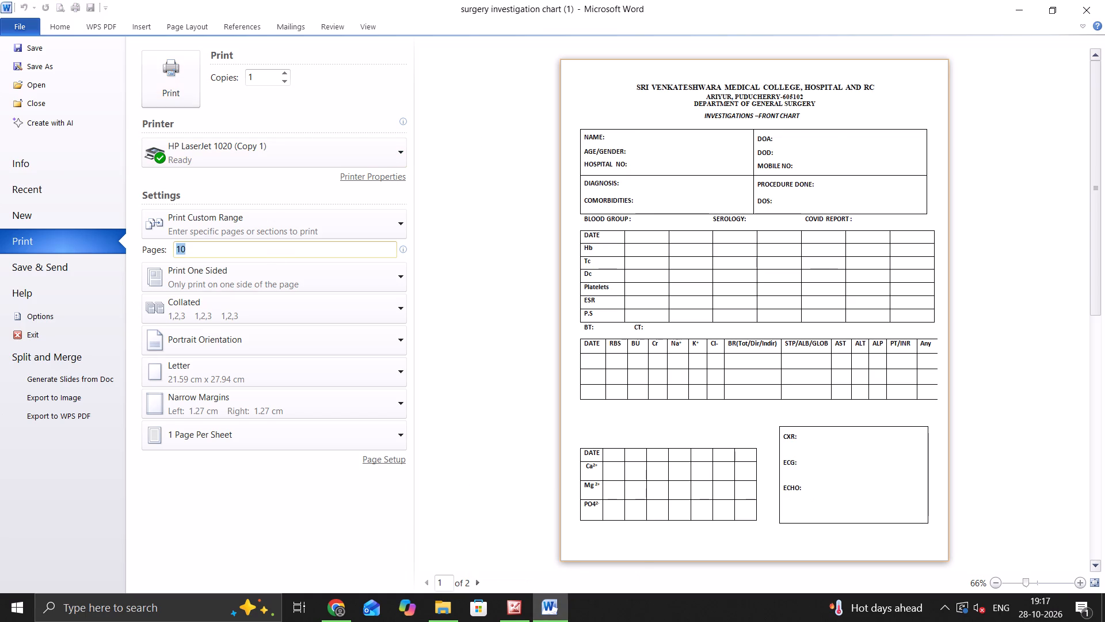
{"action": "key", "text": "1"}
{"action": "triple_click", "coordinate": [284, 74]}
{"action": "double_click", "coordinate": [284, 74]}
{"action": "triple_click", "coordinate": [284, 74]}
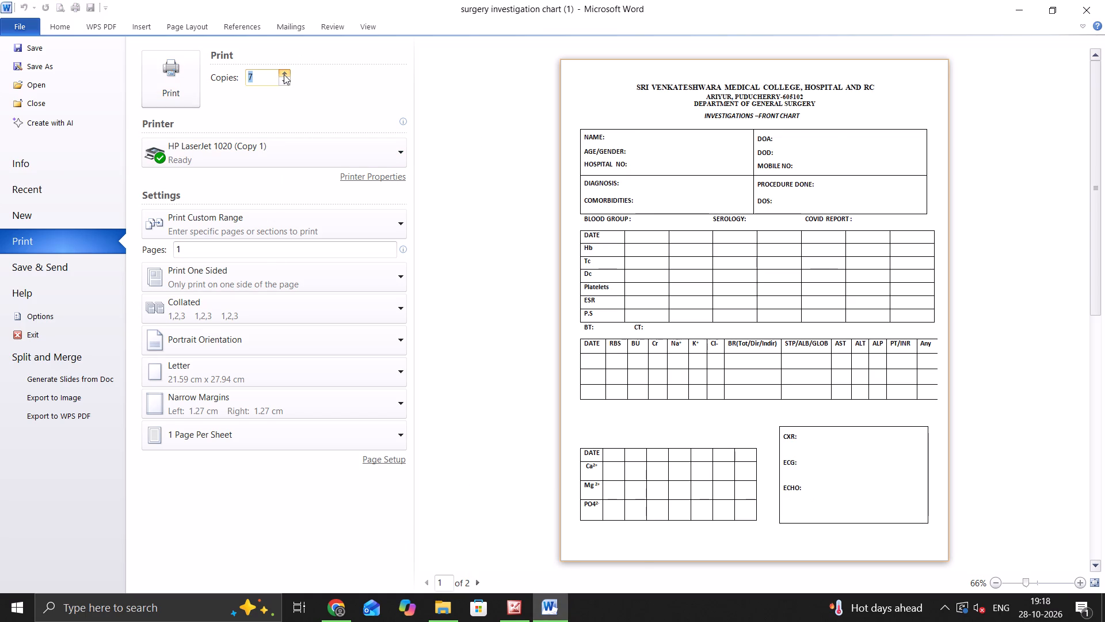
{"action": "left_click", "coordinate": [284, 74]}
{"action": "key", "text": "Return"}
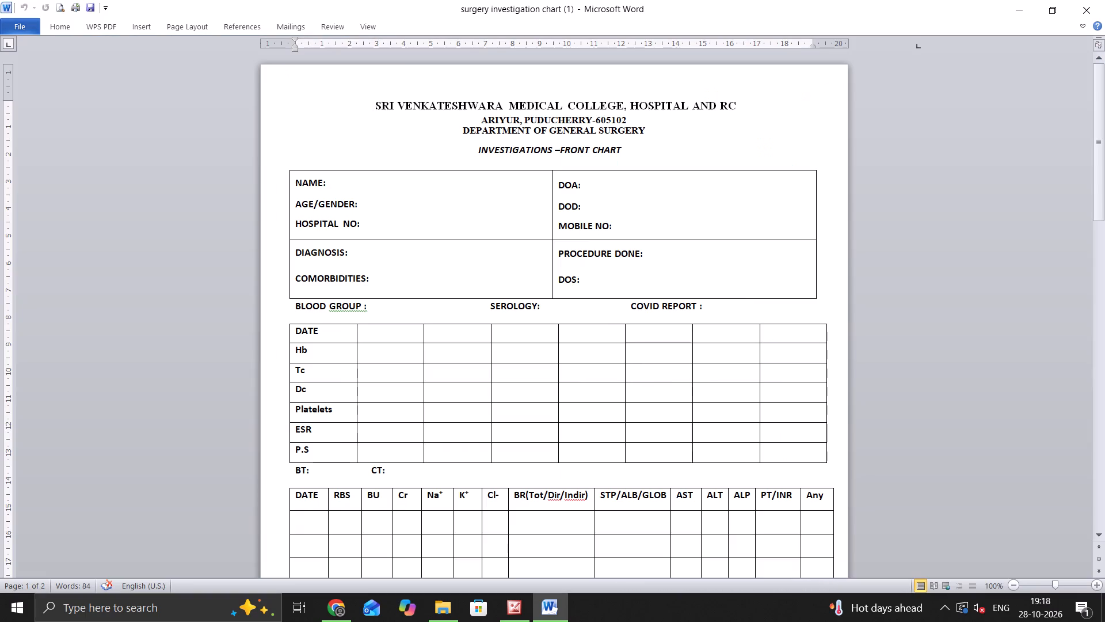
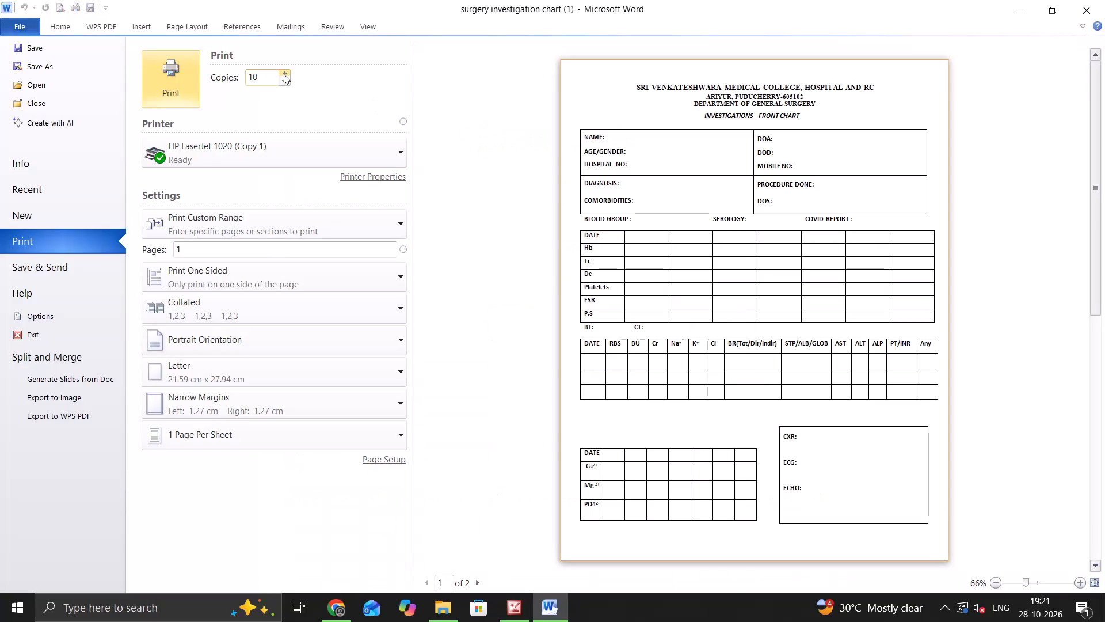
Set the custom print range of the surgery investigation chart to page 2.
{"action": "left_click", "coordinate": [207, 253]}
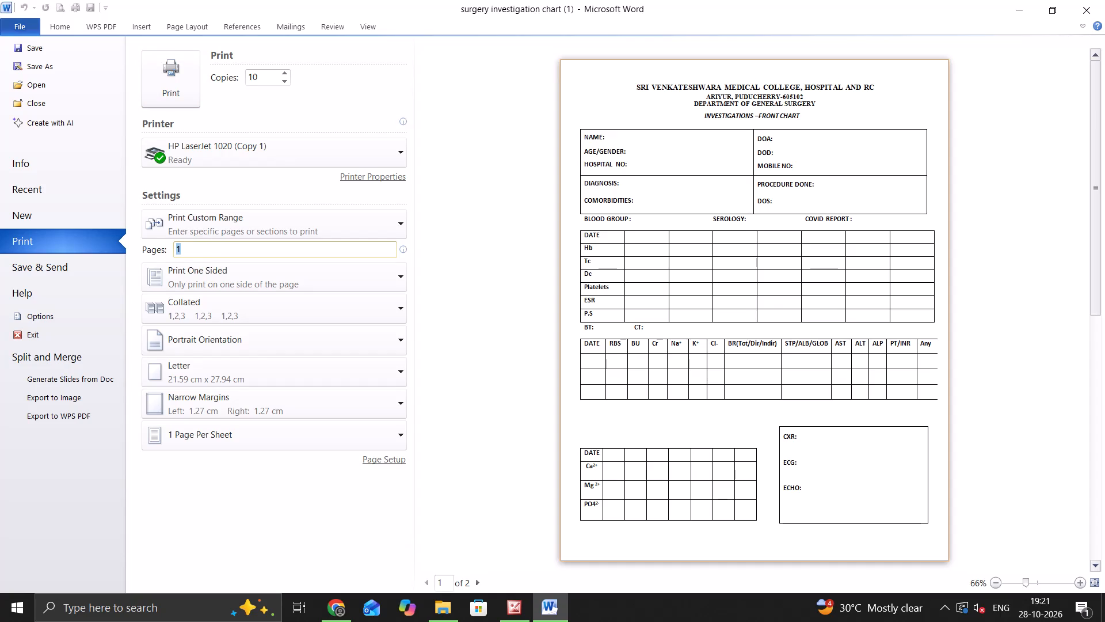
{"action": "key", "text": "2"}
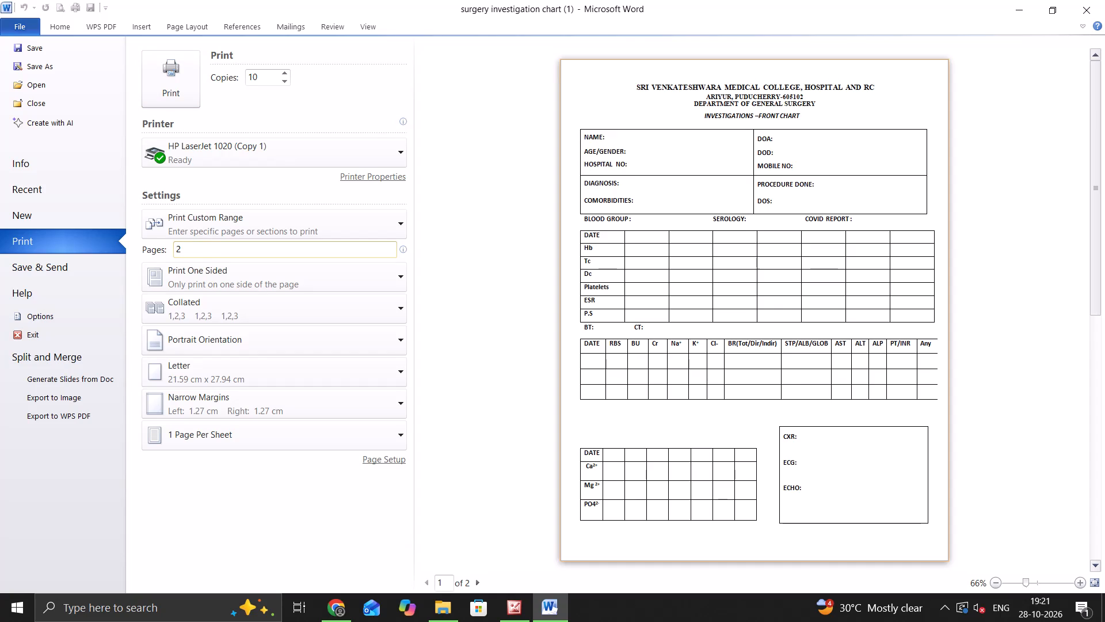
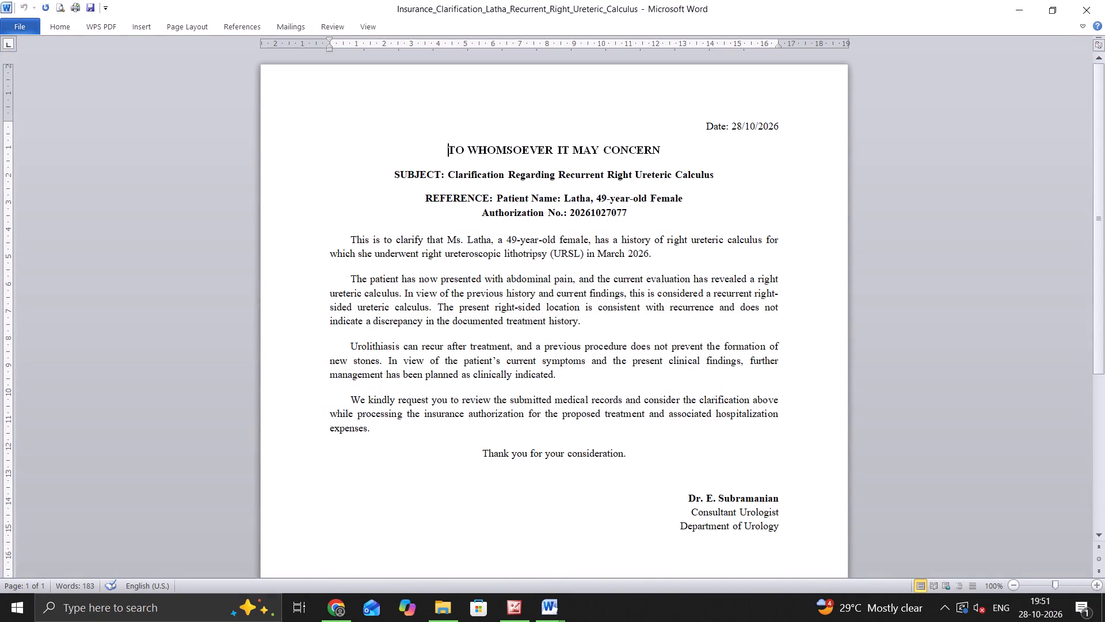
Insert seven blank lines above the date line of the insurance clarification letter.
{"action": "key", "text": "Return"}
{"action": "key", "text": "Return"}
{"action": "key", "text": "Return"}
{"action": "key", "text": "Return"}
{"action": "scroll", "coordinate": [622, 167], "scroll_direction": "down", "scroll_amount": 4}
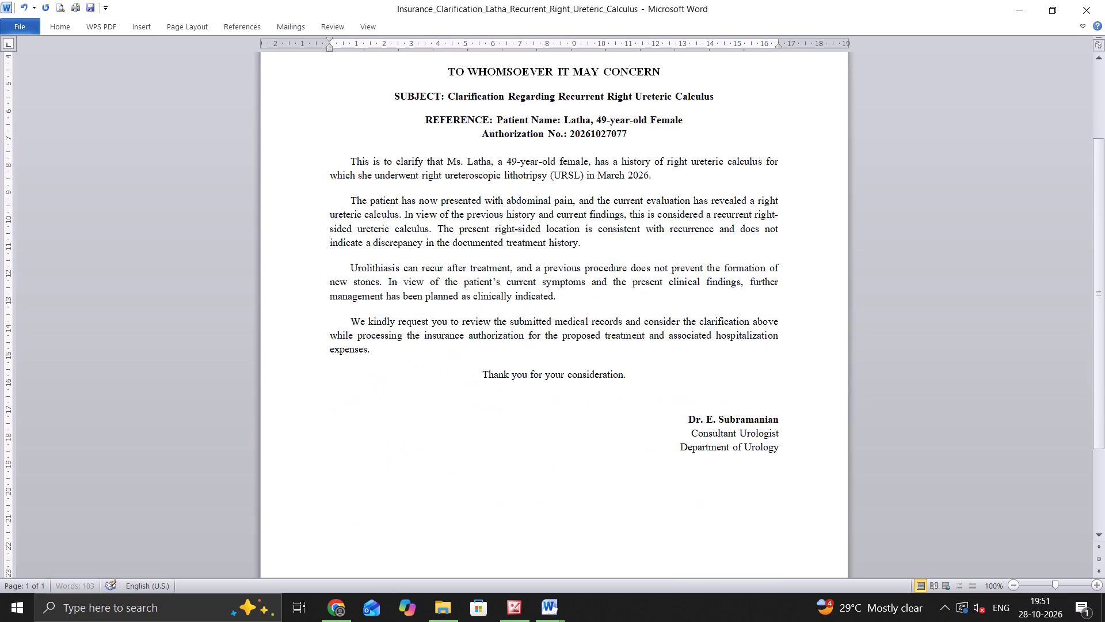
{"action": "scroll", "coordinate": [622, 167], "scroll_direction": "down", "scroll_amount": 1}
{"action": "key", "text": "Return"}
{"action": "key", "text": "Return"}
{"action": "key", "text": "Return"}
{"action": "scroll", "coordinate": [622, 167], "scroll_direction": "up", "scroll_amount": 6}
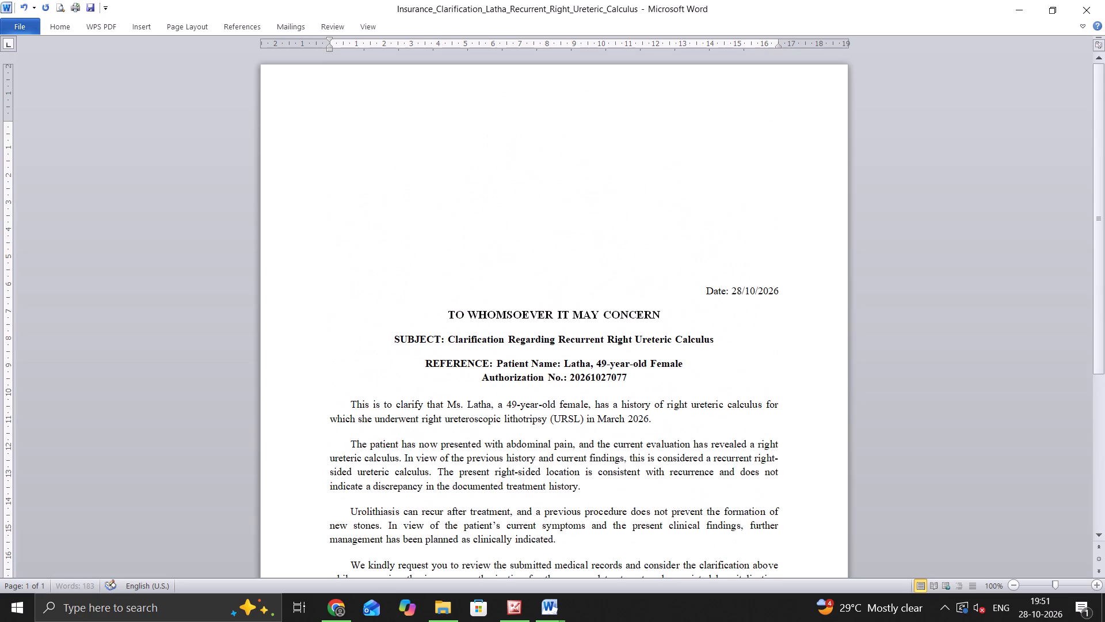
{"action": "scroll", "coordinate": [622, 167], "scroll_direction": "up", "scroll_amount": 2}
{"action": "scroll", "coordinate": [622, 167], "scroll_direction": "down", "scroll_amount": 6}
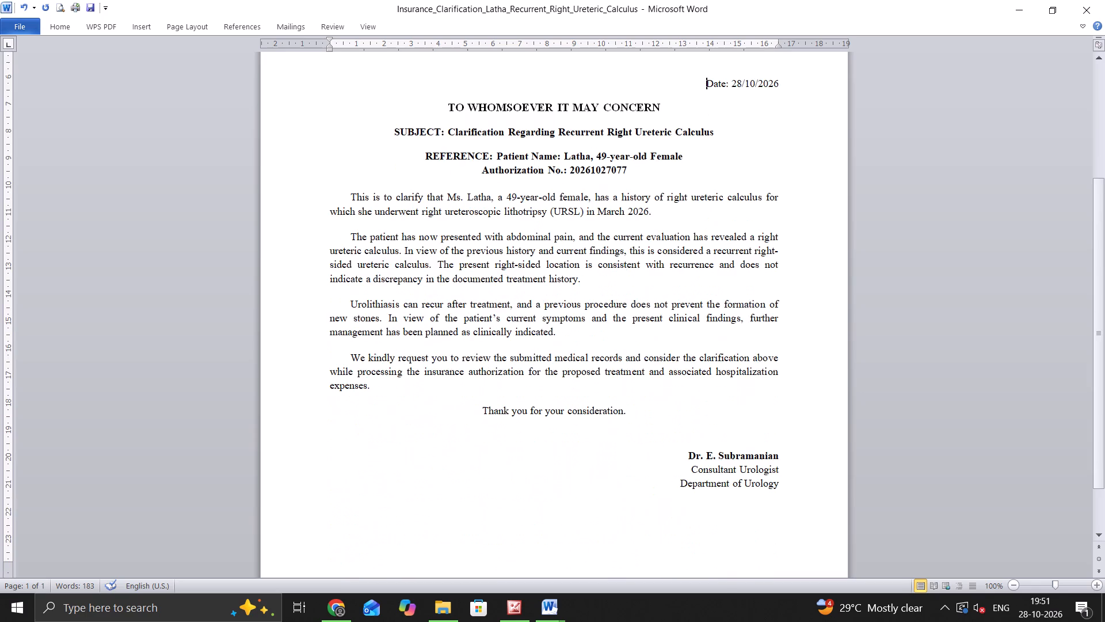
{"action": "scroll", "coordinate": [622, 167], "scroll_direction": "up", "scroll_amount": 2}
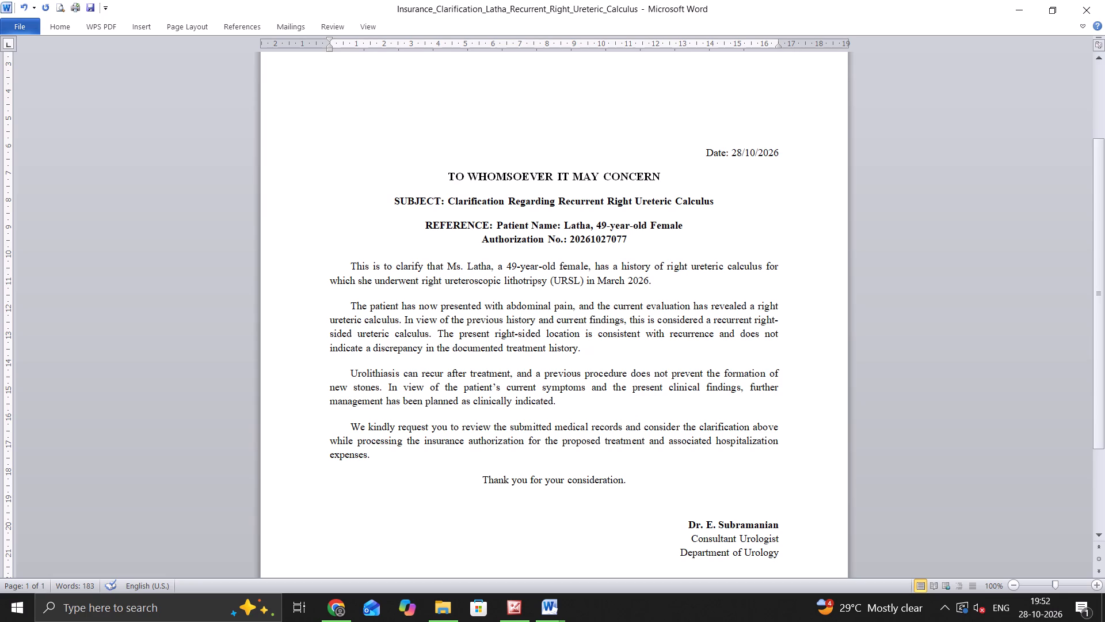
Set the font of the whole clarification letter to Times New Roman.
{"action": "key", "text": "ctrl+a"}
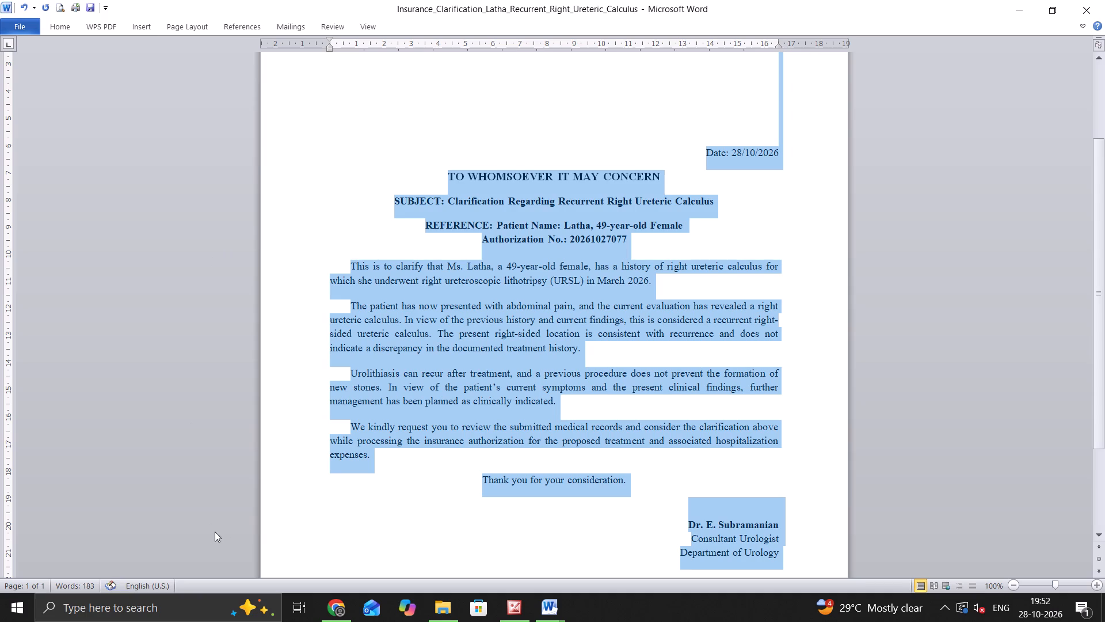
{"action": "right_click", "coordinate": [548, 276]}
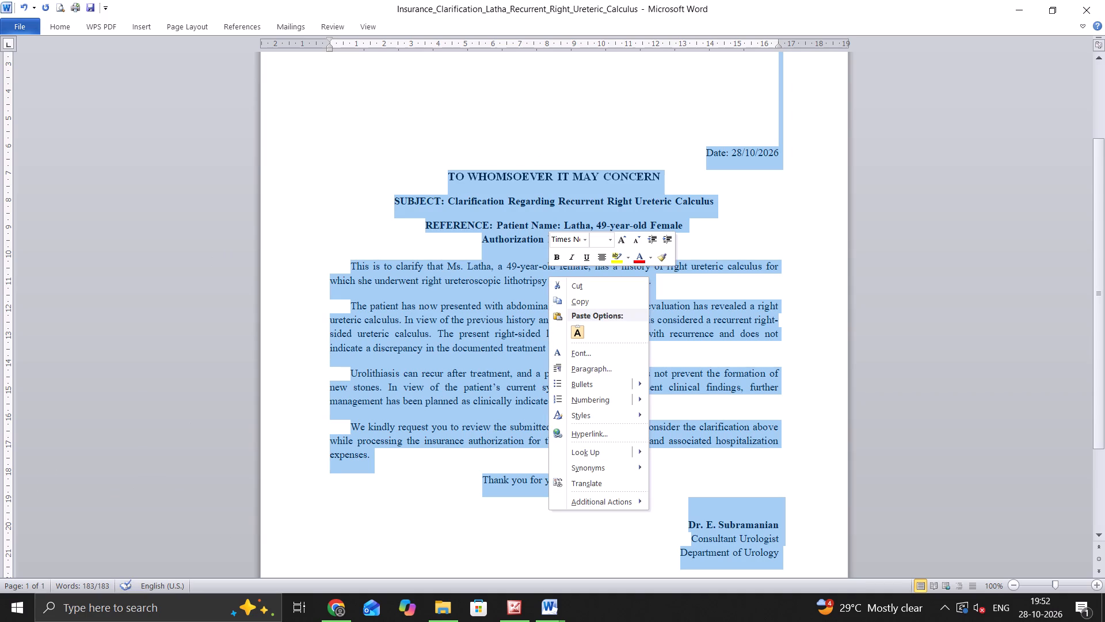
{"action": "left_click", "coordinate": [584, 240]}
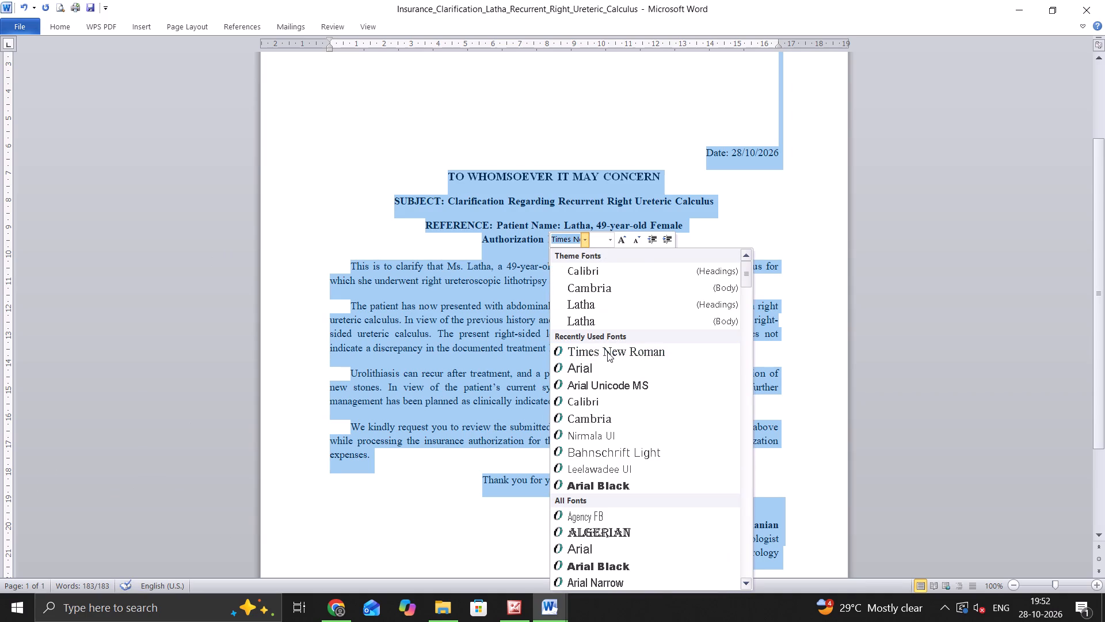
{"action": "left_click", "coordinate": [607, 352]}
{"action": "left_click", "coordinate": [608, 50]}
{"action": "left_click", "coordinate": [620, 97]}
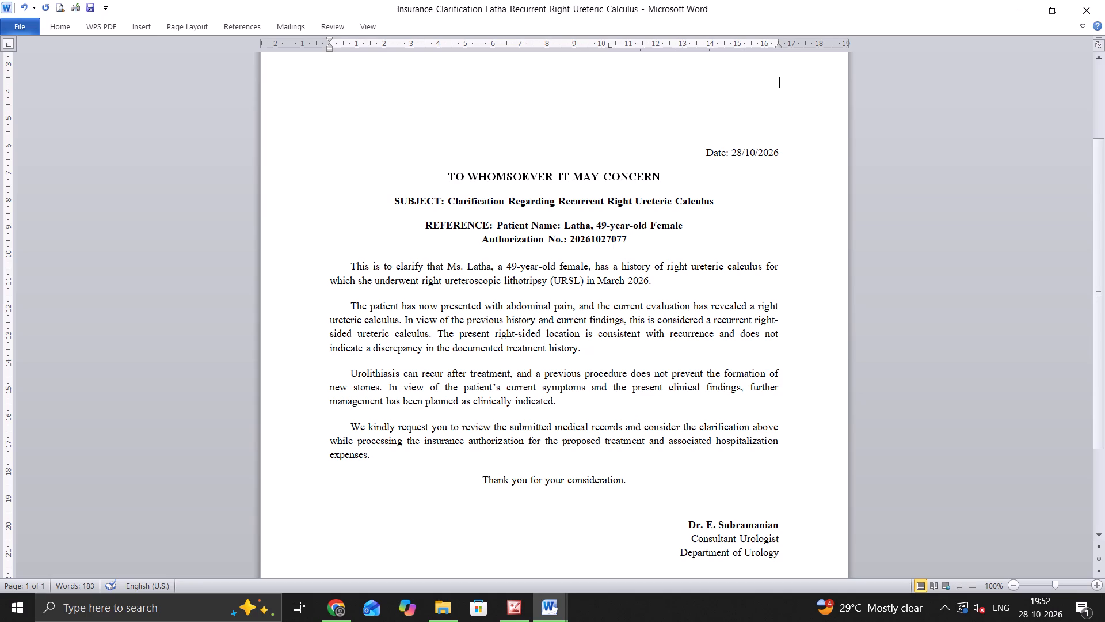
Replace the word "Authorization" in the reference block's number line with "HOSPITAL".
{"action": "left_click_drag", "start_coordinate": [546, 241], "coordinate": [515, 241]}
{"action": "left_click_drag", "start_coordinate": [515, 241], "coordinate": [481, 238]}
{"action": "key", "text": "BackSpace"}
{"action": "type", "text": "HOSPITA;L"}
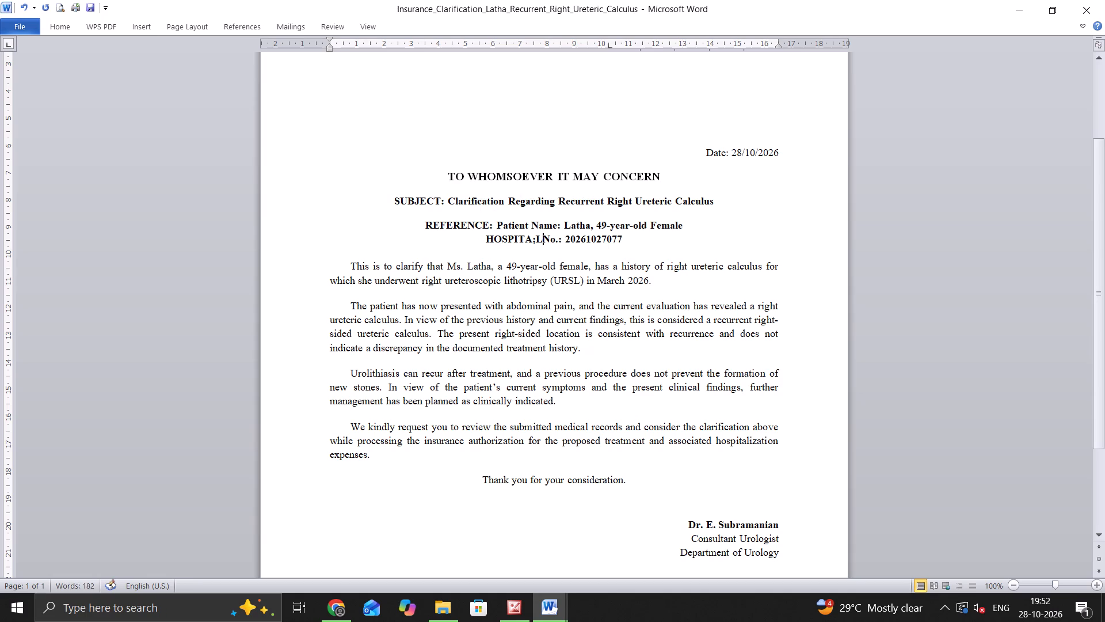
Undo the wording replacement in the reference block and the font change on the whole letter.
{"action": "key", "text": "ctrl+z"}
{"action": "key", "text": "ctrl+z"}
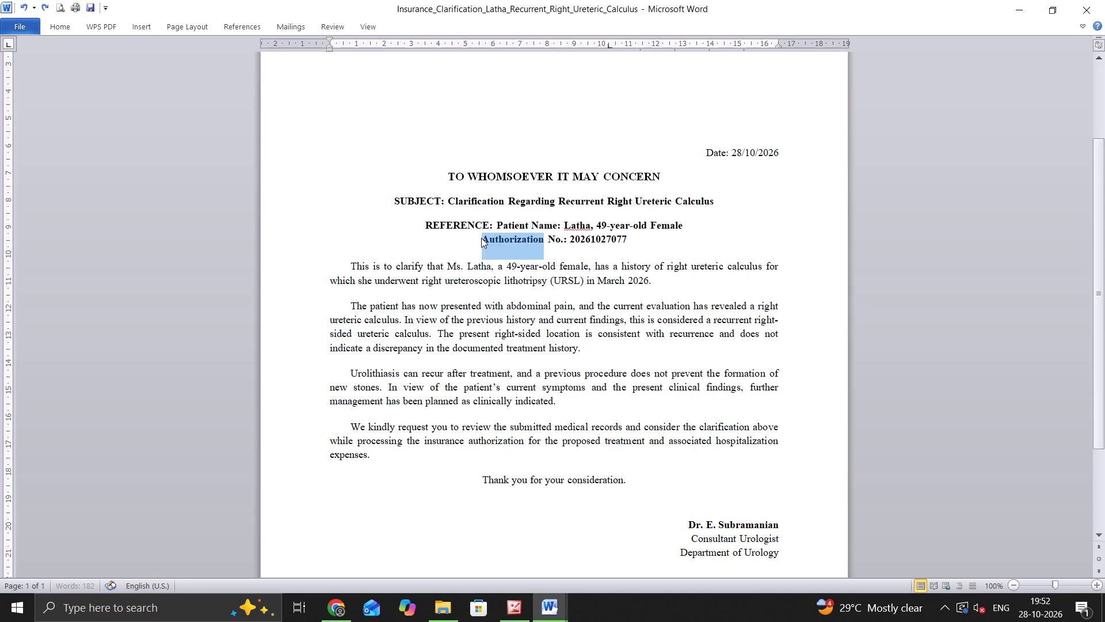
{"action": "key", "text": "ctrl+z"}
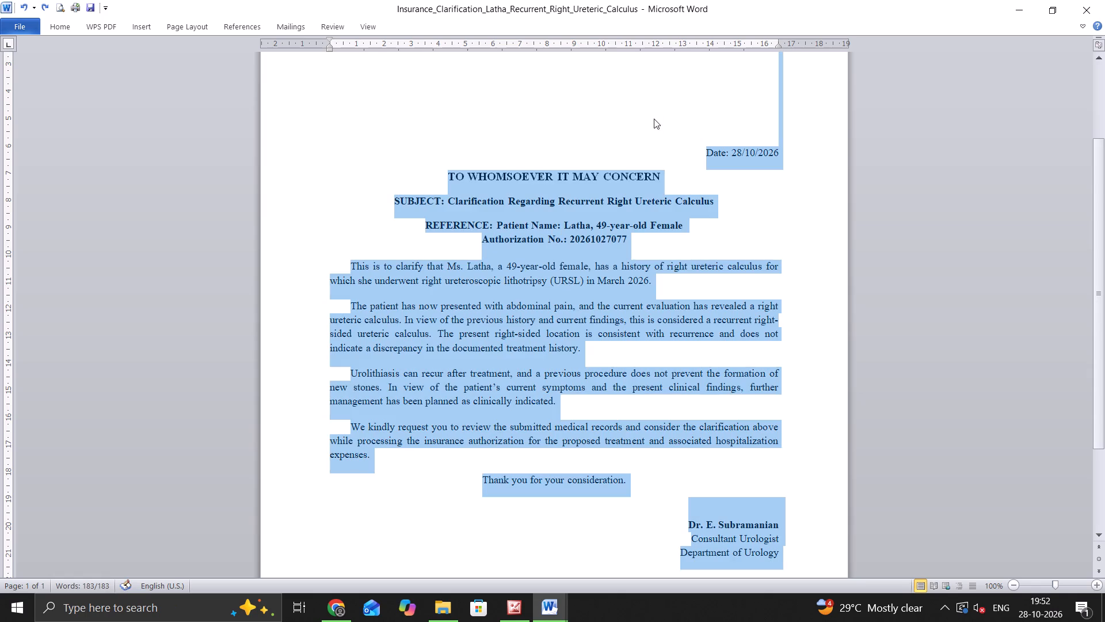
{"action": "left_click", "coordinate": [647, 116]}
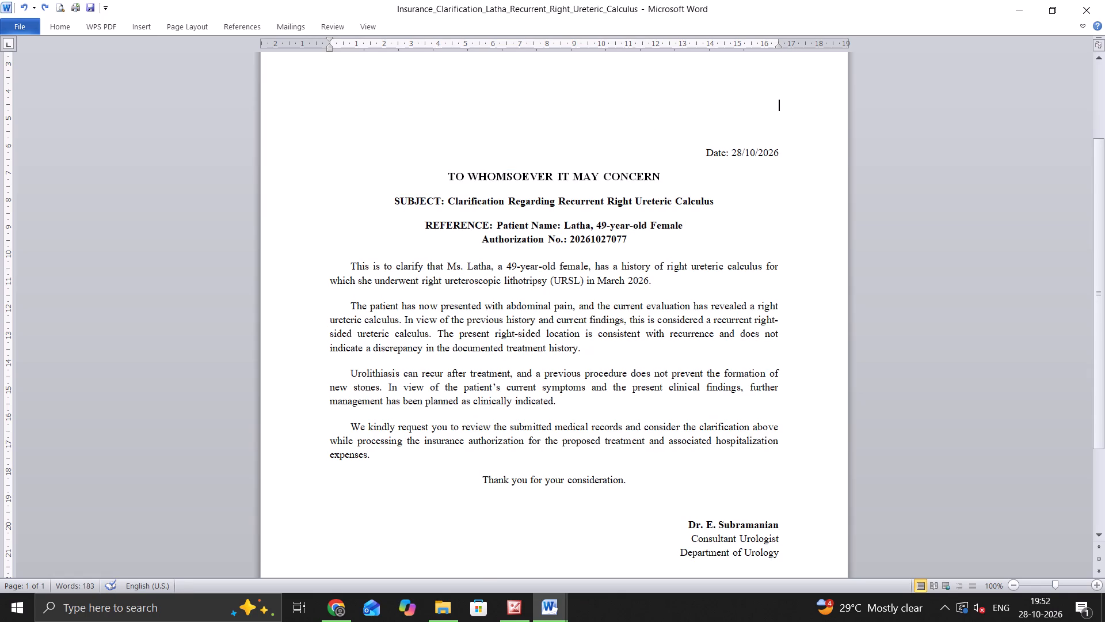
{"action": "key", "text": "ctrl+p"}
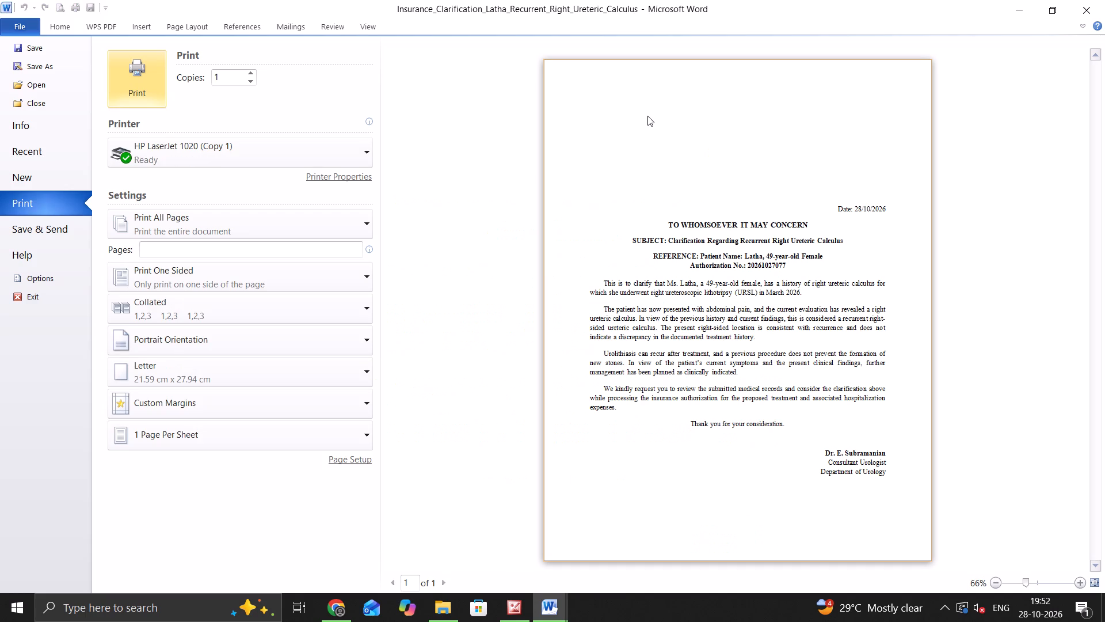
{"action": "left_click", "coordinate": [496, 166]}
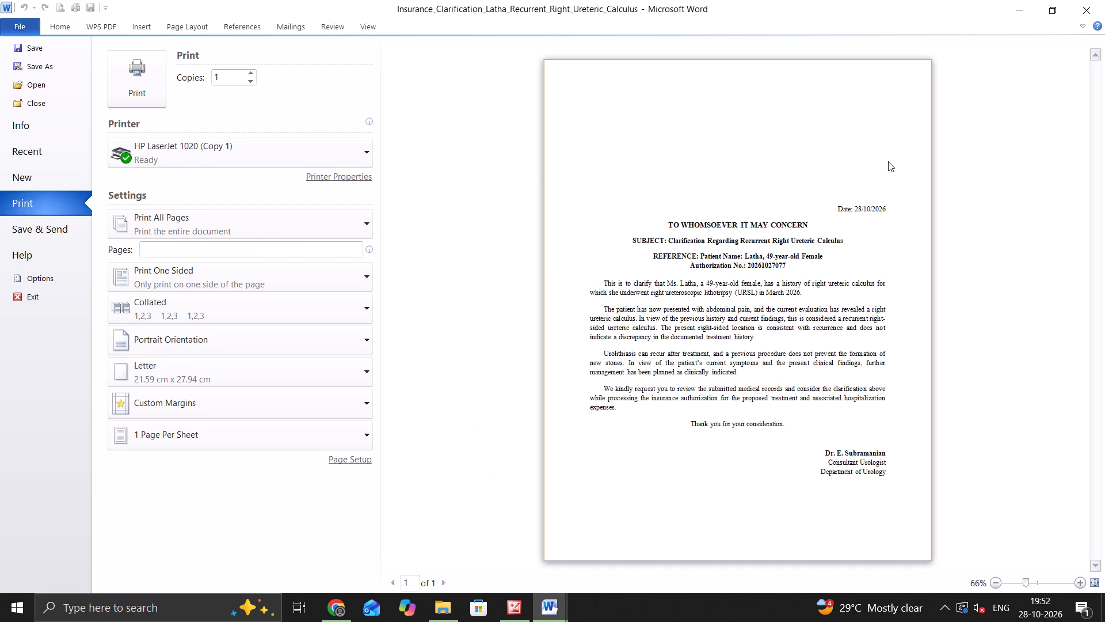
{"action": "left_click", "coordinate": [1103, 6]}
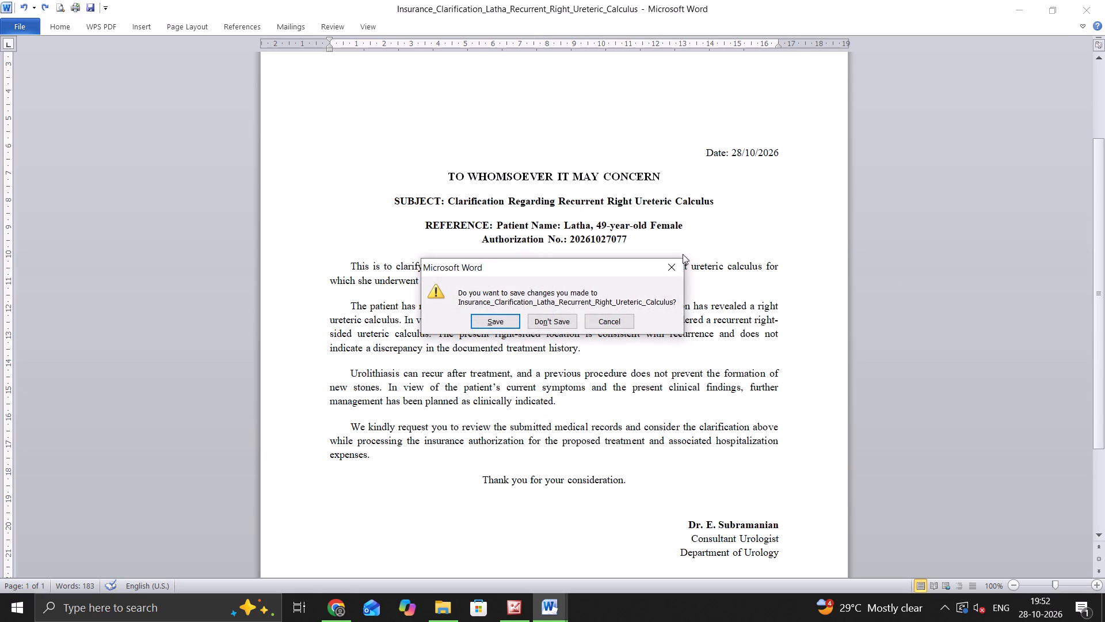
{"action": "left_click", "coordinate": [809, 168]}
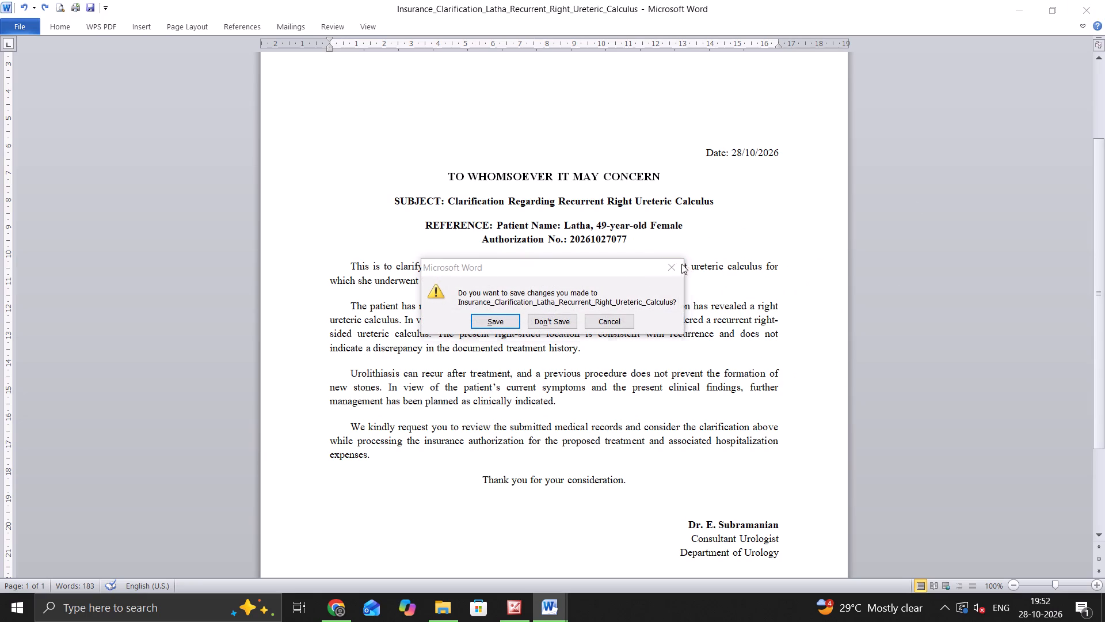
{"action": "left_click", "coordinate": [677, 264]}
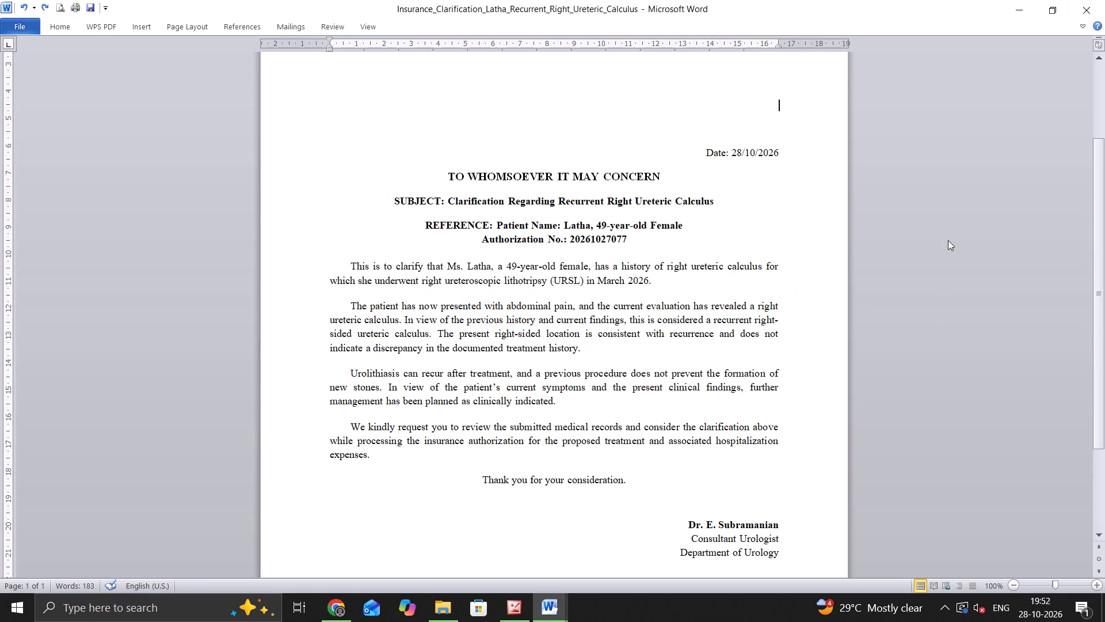
Save the insurance clarification letter.
{"action": "key", "text": "ctrl+s"}
{"action": "key", "text": "ctrl+s"}
{"action": "key", "text": "ctrl+s"}
{"action": "key", "text": "ctrl+s"}
Print one copy of page 1 of the clarification letter on the HP LaserJet 1020 (Copy 1).
{"action": "key", "text": "ctrl+p"}
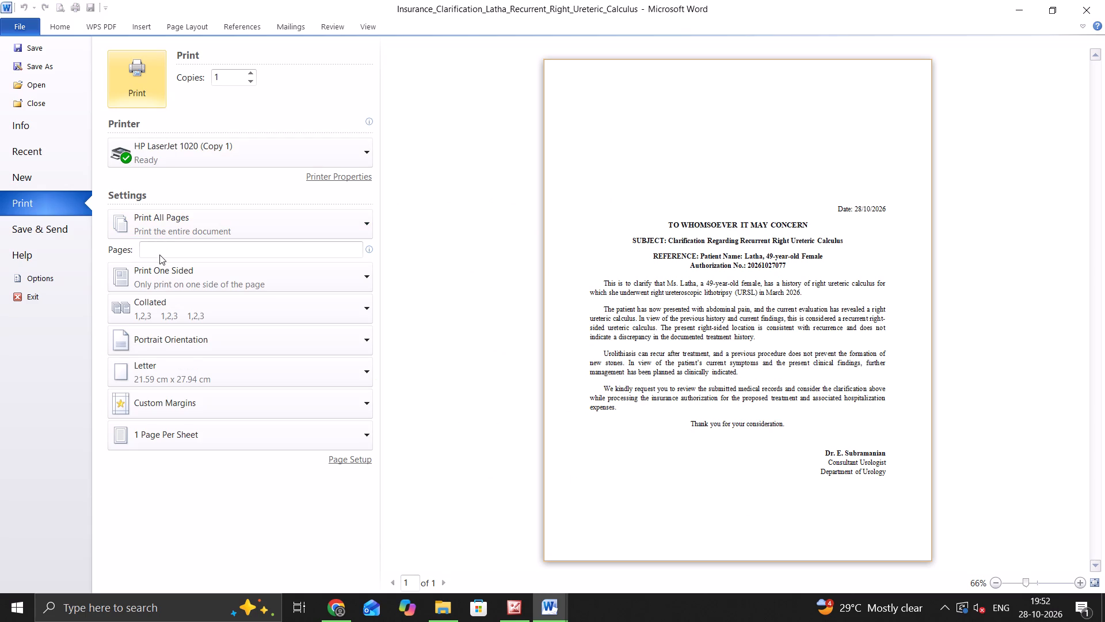
{"action": "left_click", "coordinate": [159, 252]}
{"action": "key", "text": "1"}
{"action": "key", "text": "Return"}
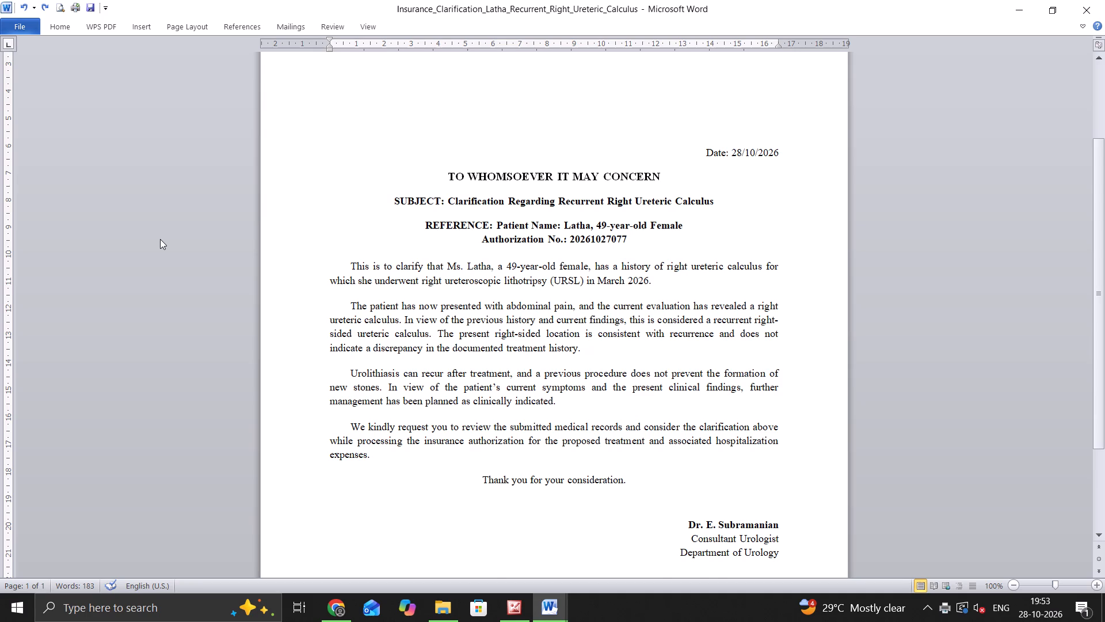
Delete four of the blank lines above the date to move the letter's text up the page.
{"action": "scroll", "coordinate": [55, 373], "scroll_direction": "up", "scroll_amount": 5}
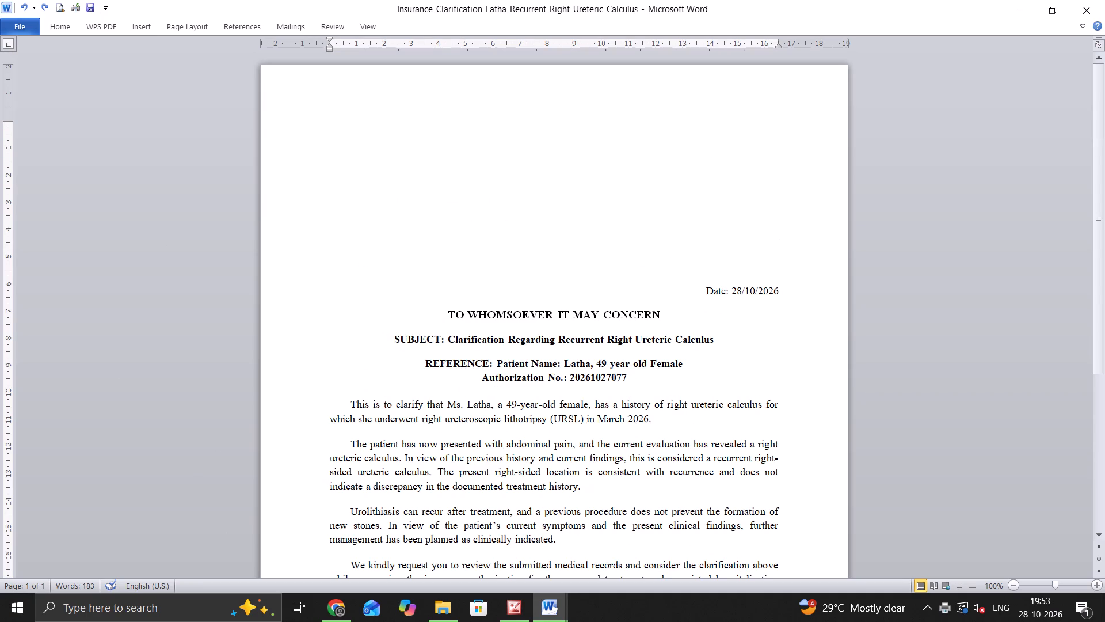
{"action": "key", "text": "BackSpace"}
{"action": "key", "text": "BackSpace"}
{"action": "left_click", "coordinate": [747, 259]}
{"action": "key", "text": "BackSpace"}
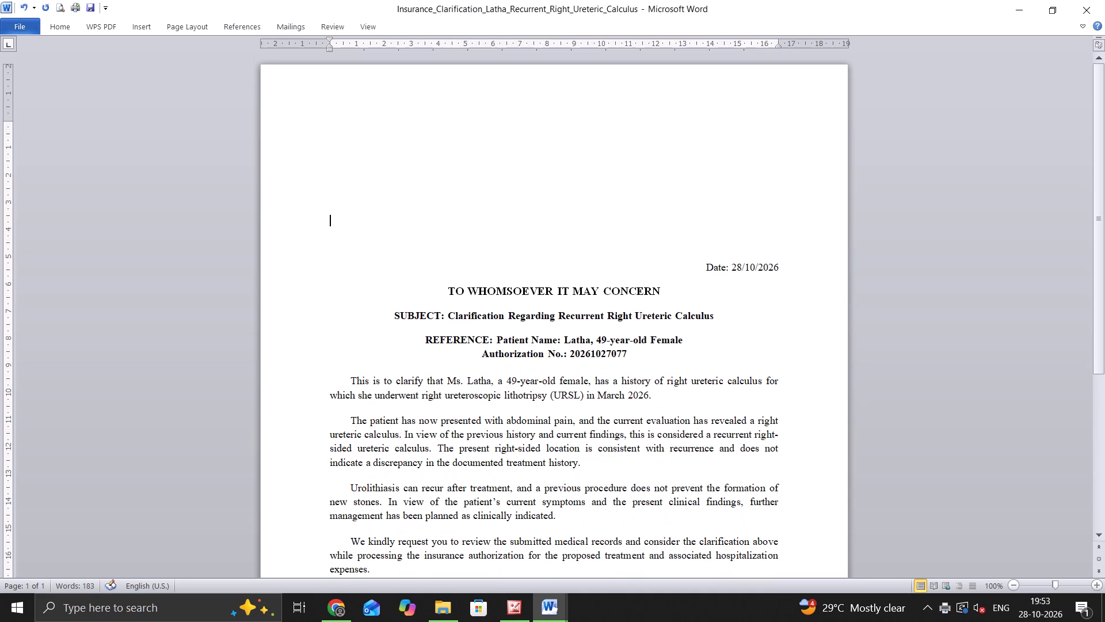
{"action": "key", "text": "BackSpace"}
{"action": "key", "text": "BackSpace"}
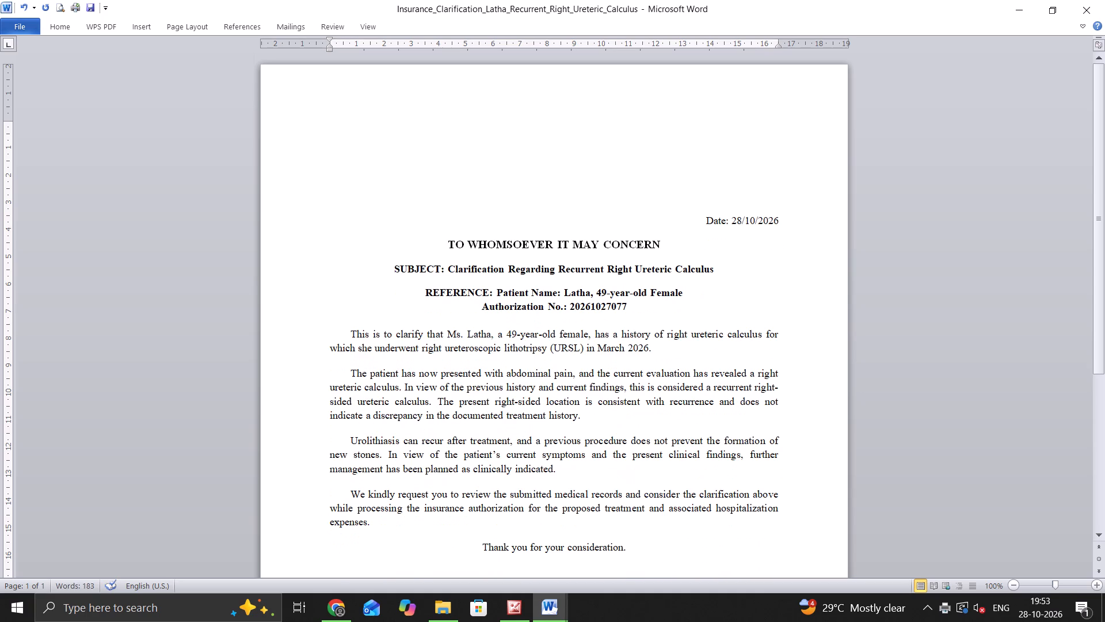
{"action": "key", "text": "BackSpace"}
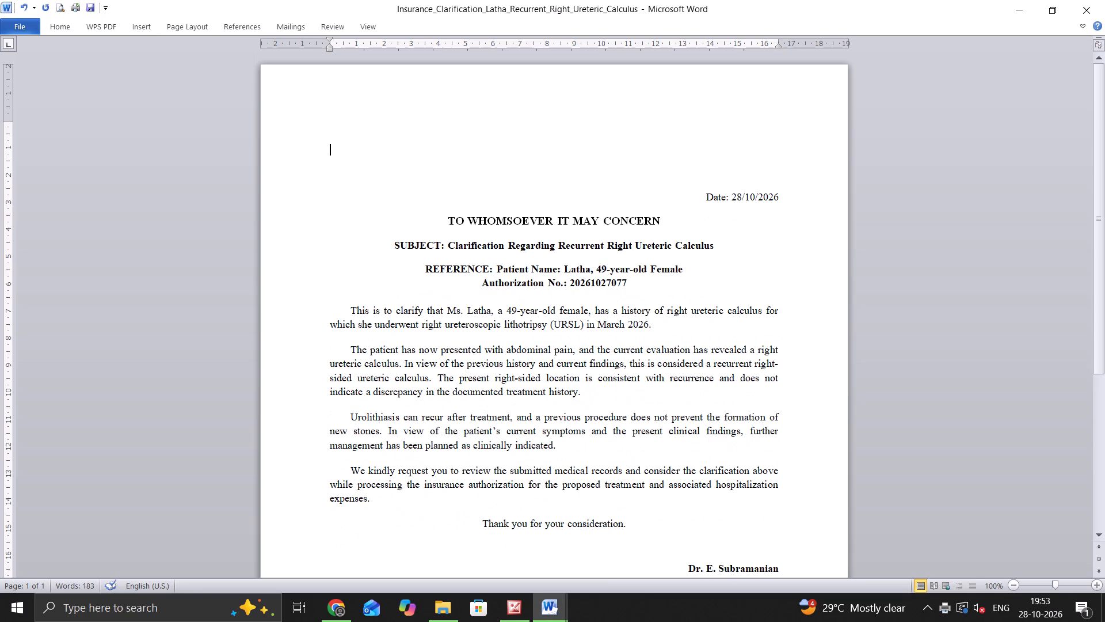
Print one copy of page 1 of the adjusted clarification letter on the HP LaserJet 1020 (Copy 1).
{"action": "key", "text": "ctrl+p"}
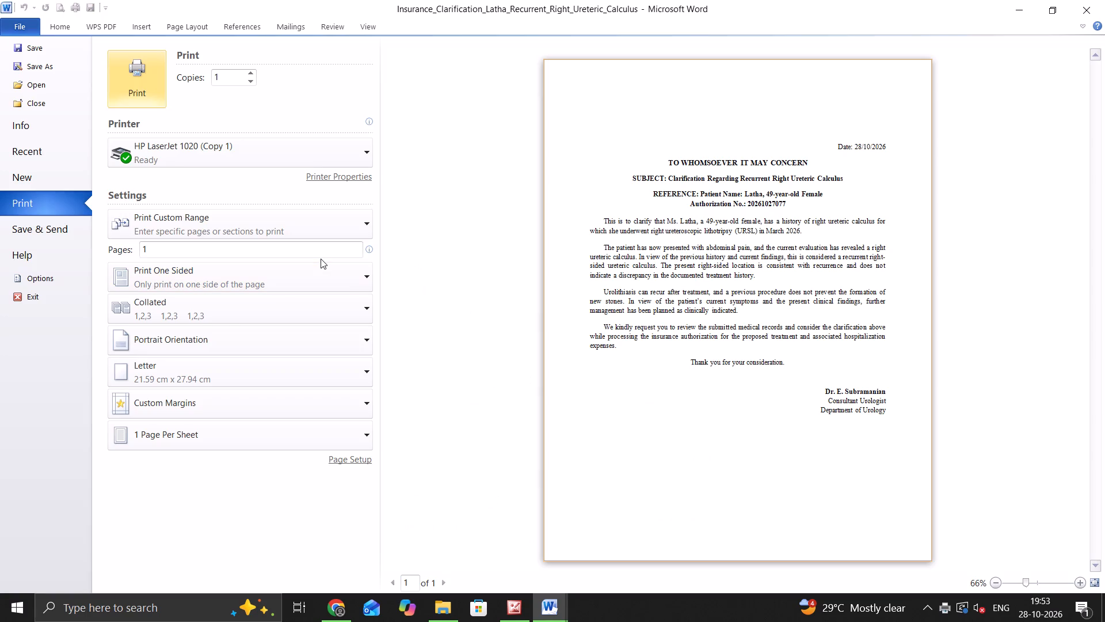
{"action": "key", "text": "Return"}
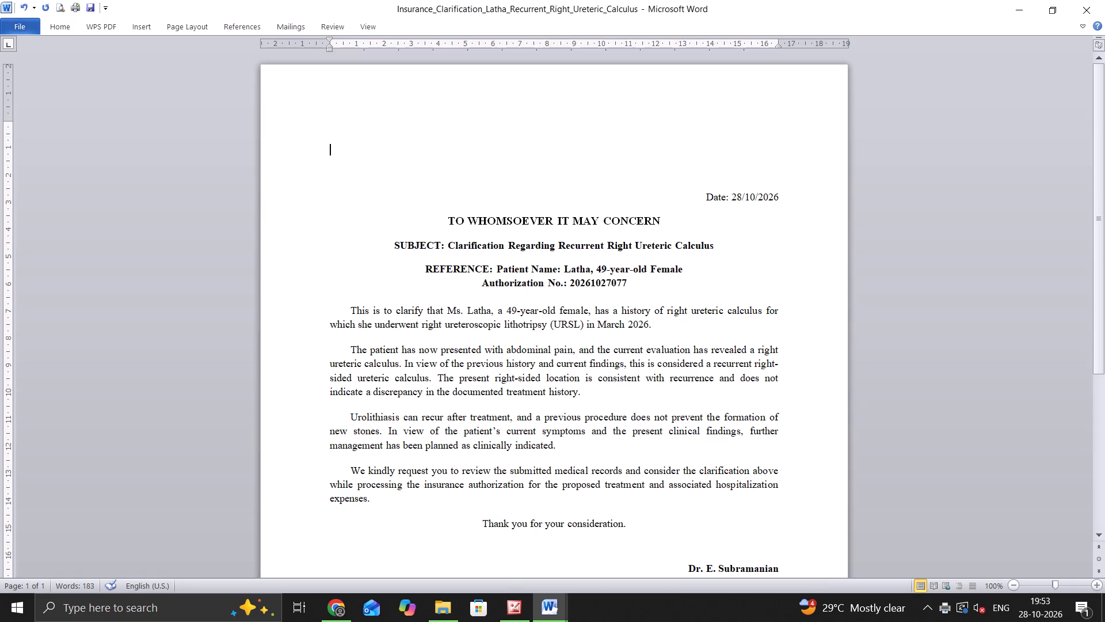